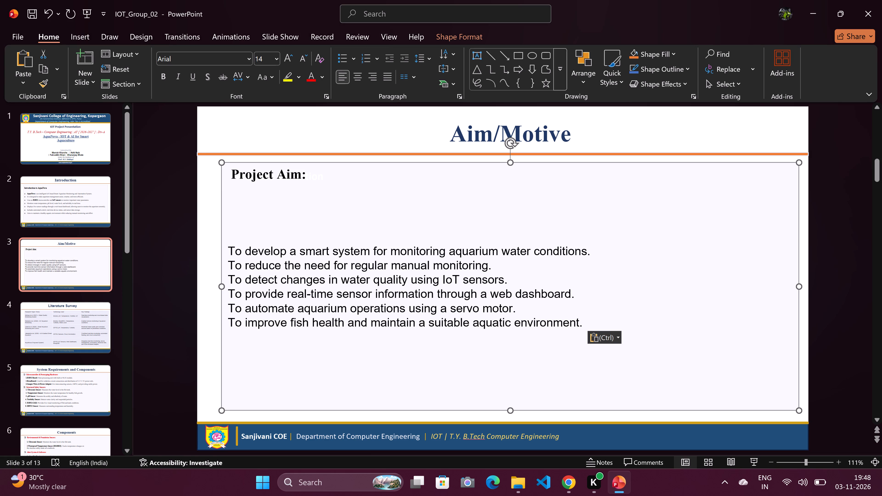
Apply a hollow round bullet to the first Project Aim line, "To develop a smart system for monitoring aquarium water conditions.".
left_click(227, 249)
left_click(230, 250)
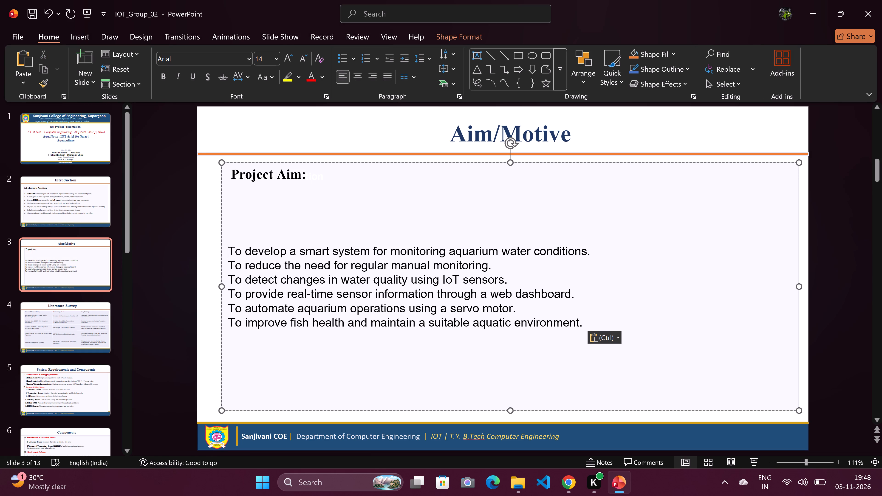
left_click(356, 57)
left_click(472, 105)
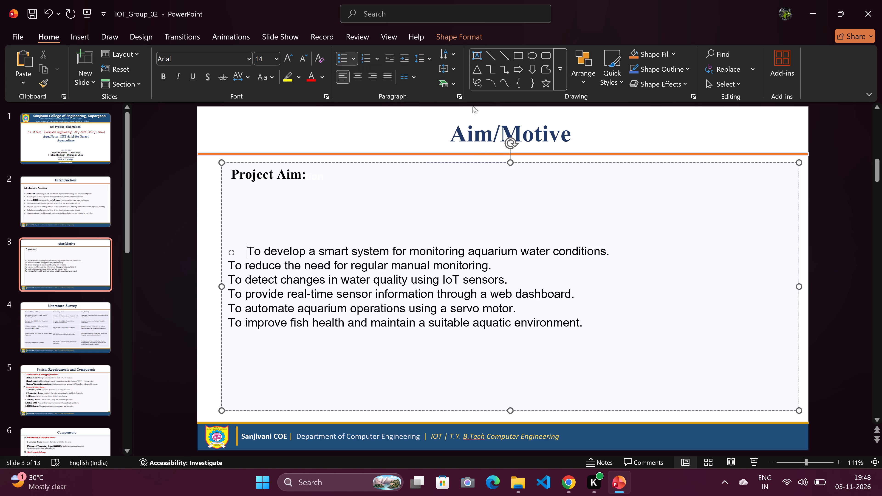
Extend the hollow round bullets to the lines on reducing manual monitoring and detecting water quality changes by rejoining and re-splitting the paragraphs.
key("Down")
key("Left")
key("Left")
key("Left")
key("Left")
key("BackSpace")
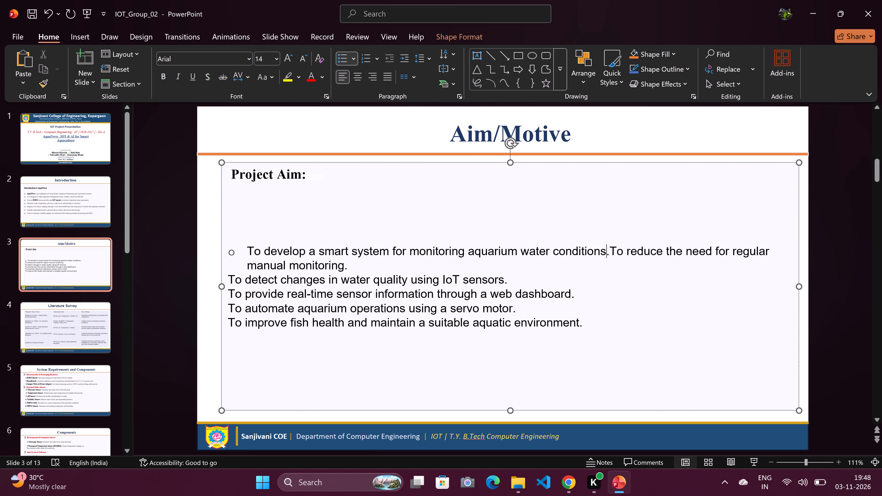
key("Return")
key("Down")
key("Left")
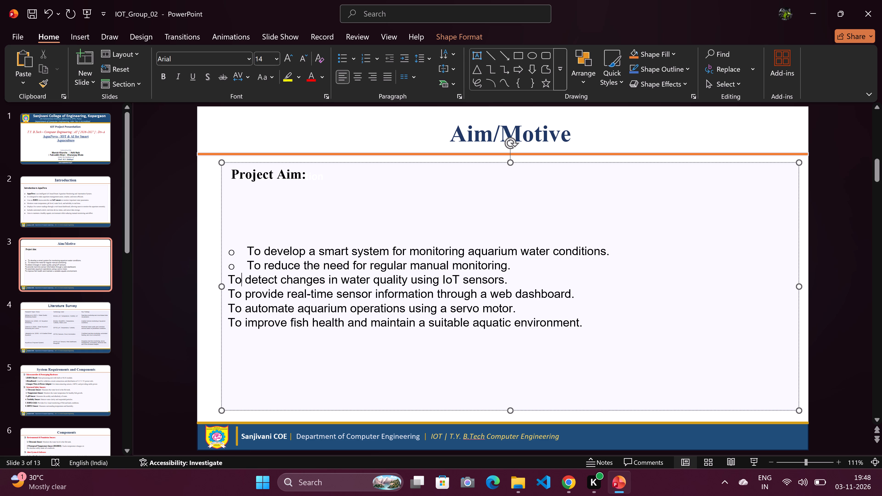
key("Left")
key("Left")
key("BackSpace")
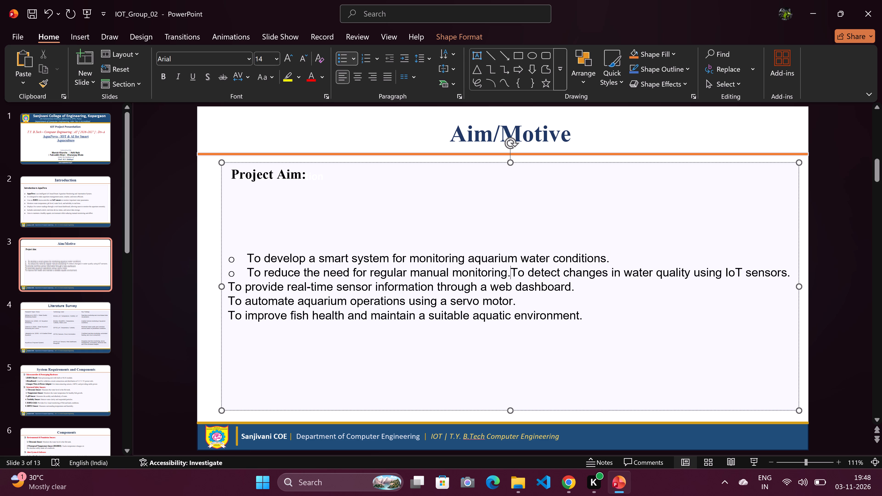
key("Return")
Extend the same bullets to the lines on real-time sensor information and automating aquarium operations by rejoining and re-splitting the paragraphs.
key("Down")
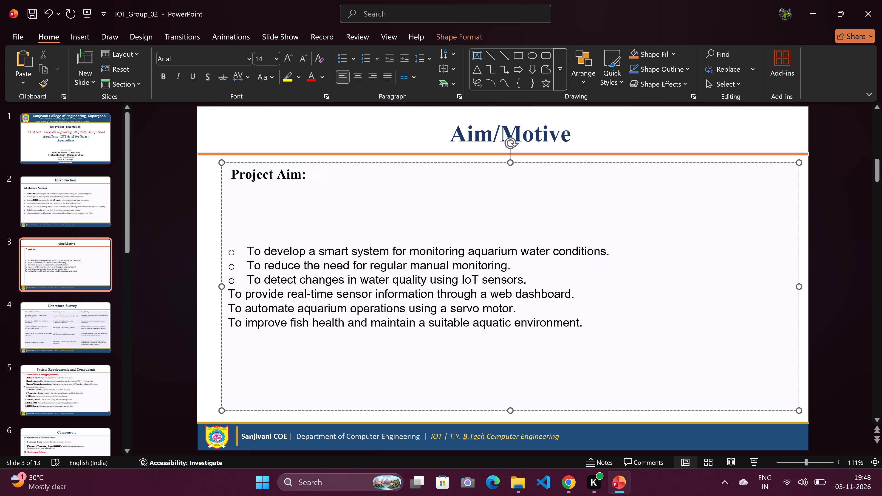
key("Left")
key("Left")
key("Left")
key("BackSpace")
key("Return")
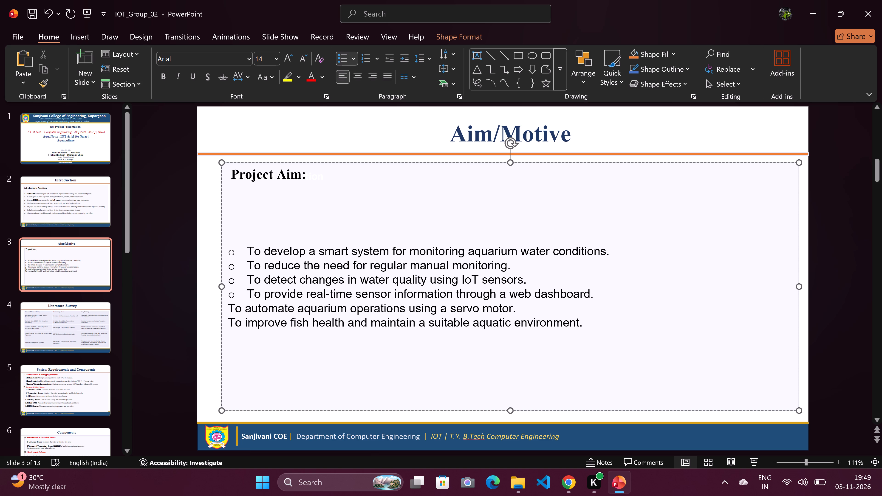
key("Down")
key("Left")
key("Left")
key("Left")
key("BackSpace")
key("Return")
Make the final line, "To improve fish health and maintain a suitable aquatic environment.", a bullet in the same list.
key("Down")
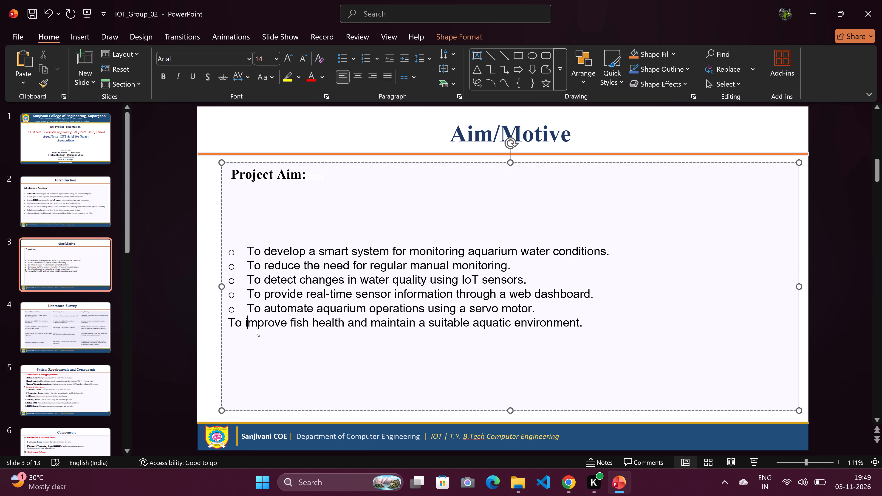
key("Left")
key("Left")
key("Left")
key("Left")
key("BackSpace")
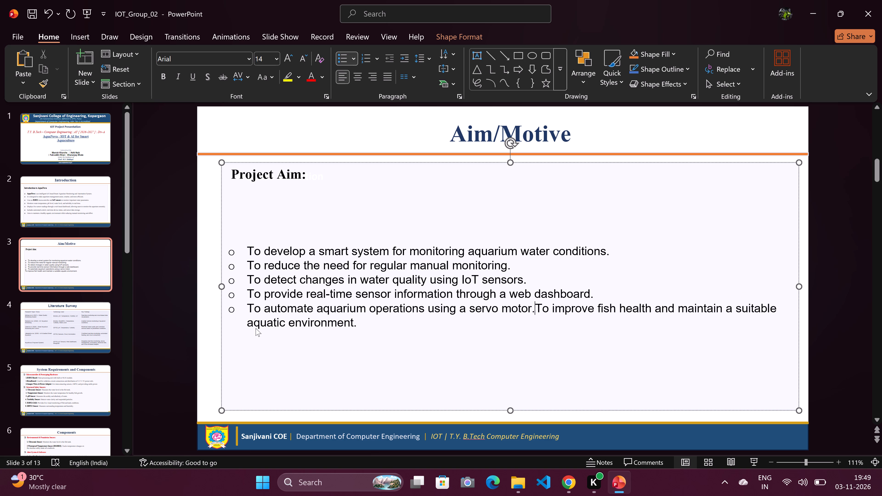
key("Return")
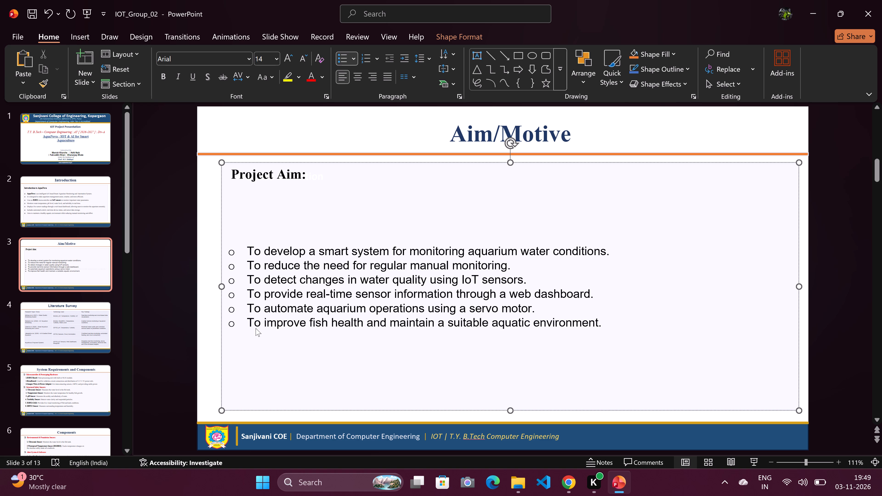
Insert one blank line after each of the first three Project Aim bullets to space them out.
left_click(616, 255)
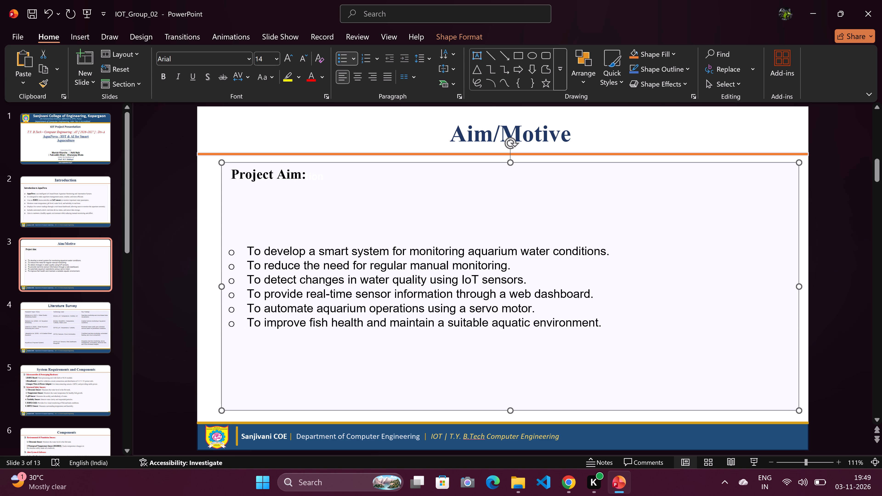
left_click(609, 254)
key("Return")
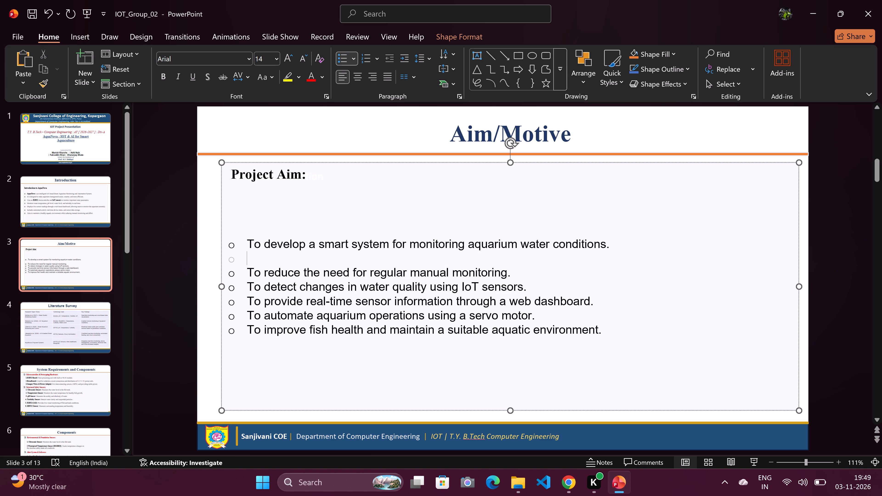
key("Down")
key("Right")
key("Down")
left_click(520, 271)
key("Return")
left_click(540, 293)
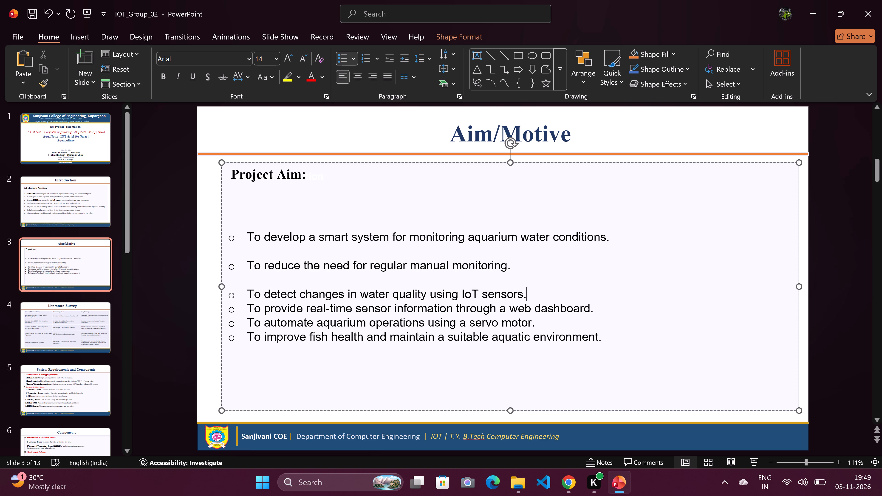
key("Return")
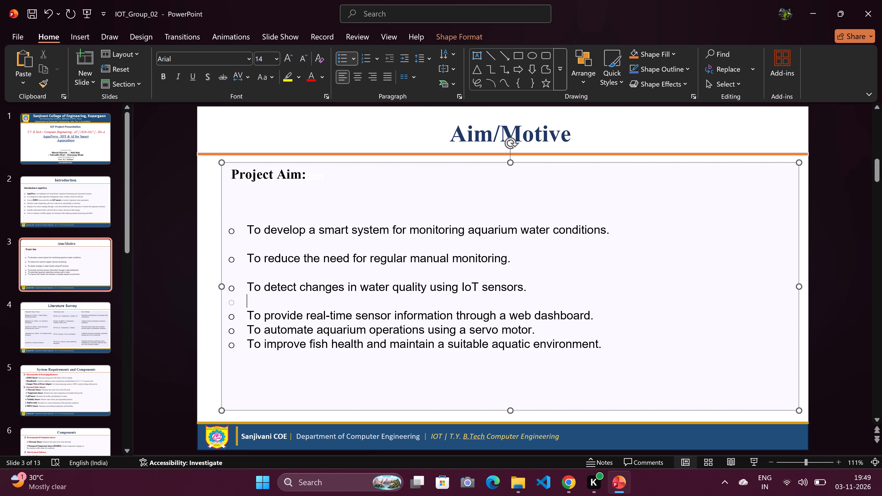
key("Return")
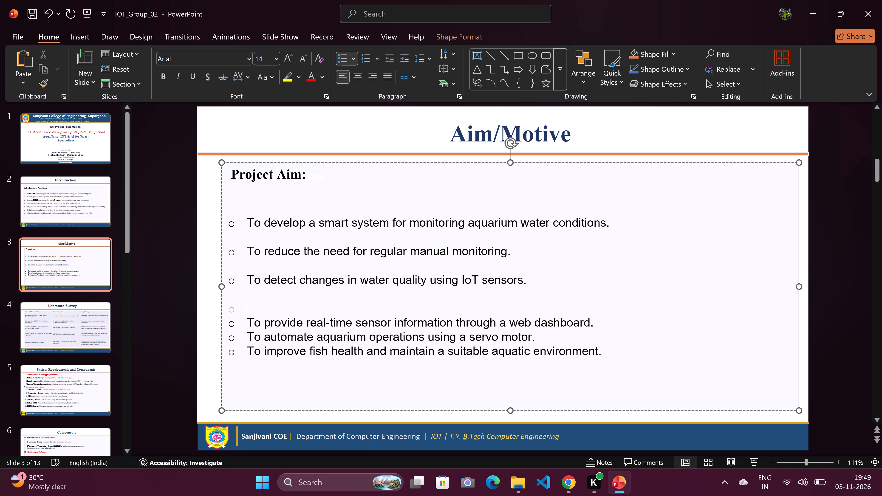
key("BackSpace")
key("BackSpace")
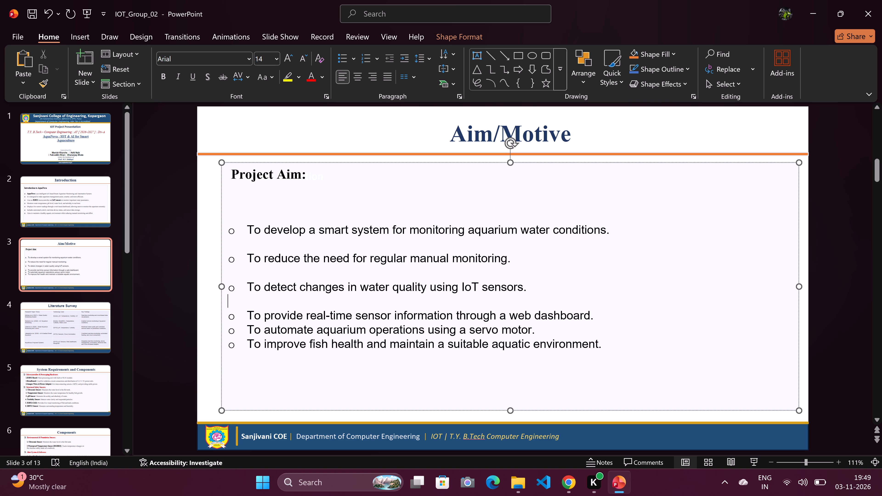
Insert one blank line after the web dashboard bullet and one after the servo motor bullet.
left_click(593, 316)
key("Return")
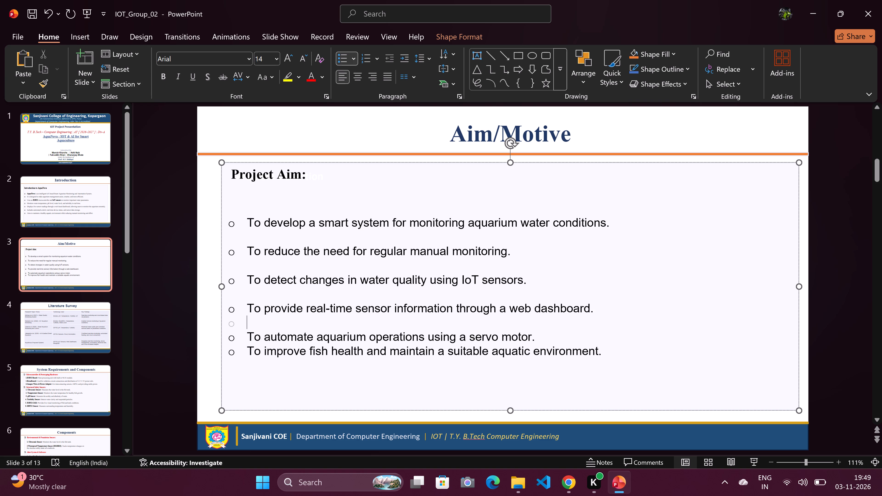
left_click(536, 337)
key("Return")
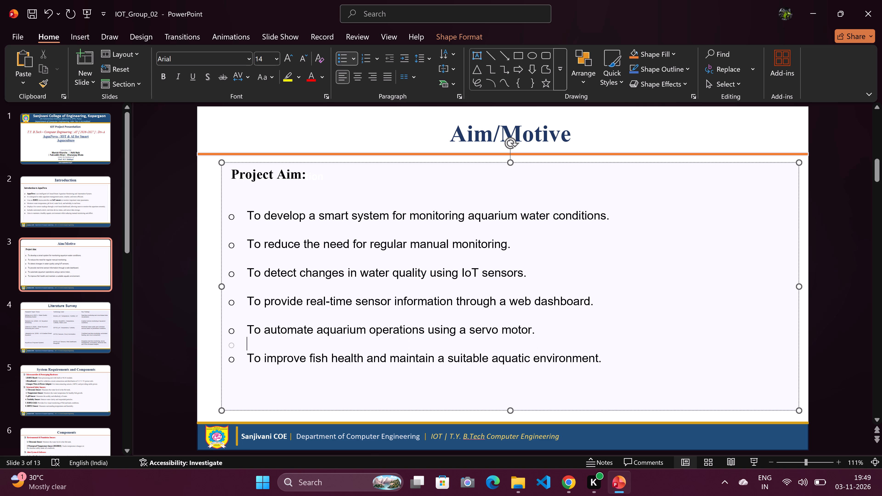
left_click(490, 397)
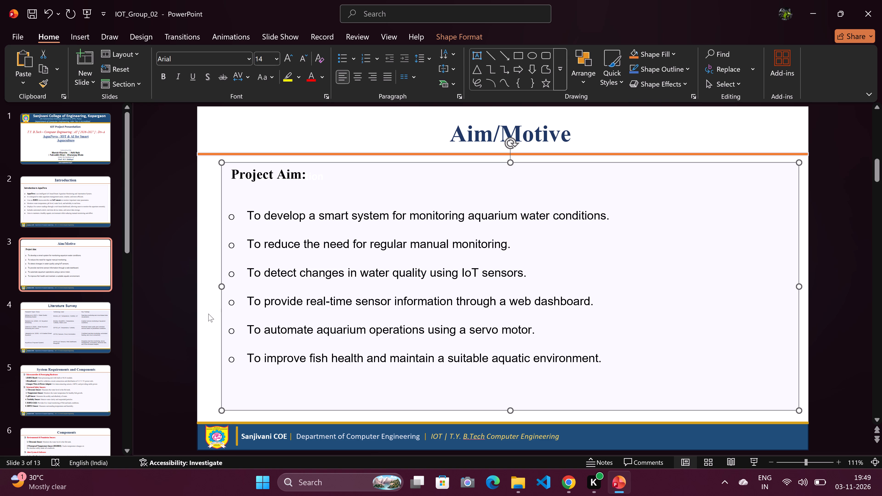
Check the neighbouring slides' text style, and change all six bullets on the Aim/Motive slide to Times New Roman.
left_click(78, 269)
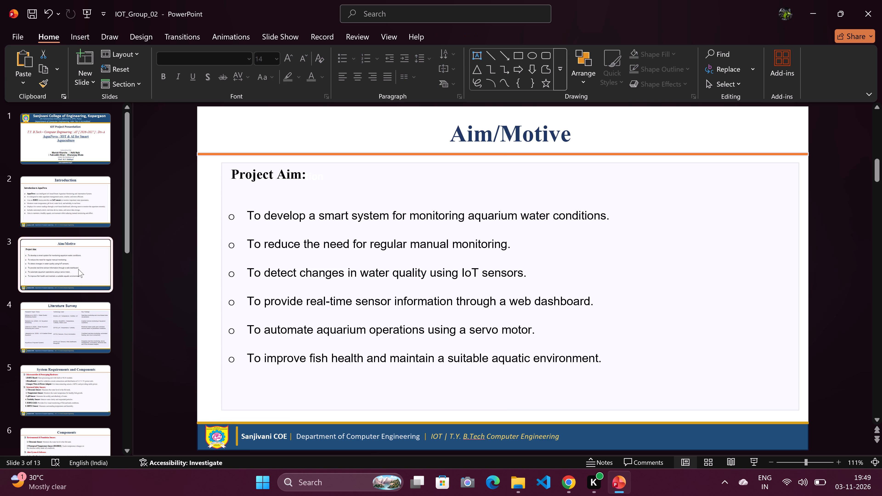
left_click(64, 315)
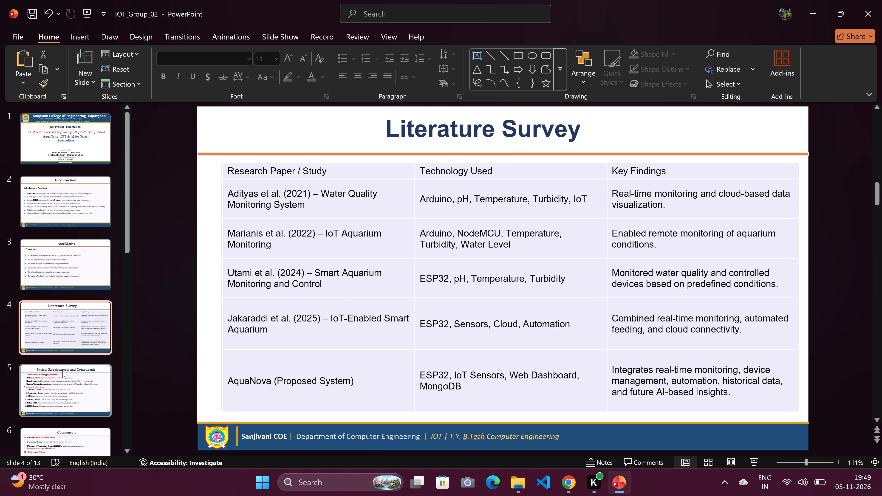
left_click(62, 370)
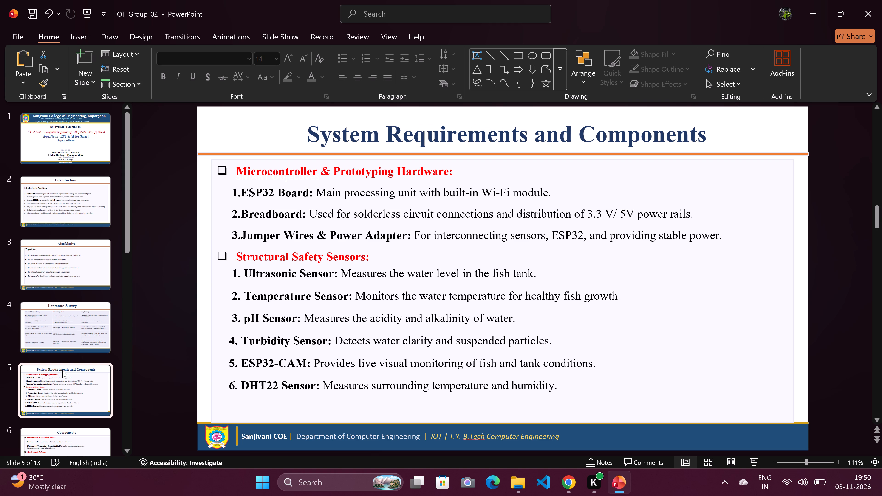
left_click(90, 199)
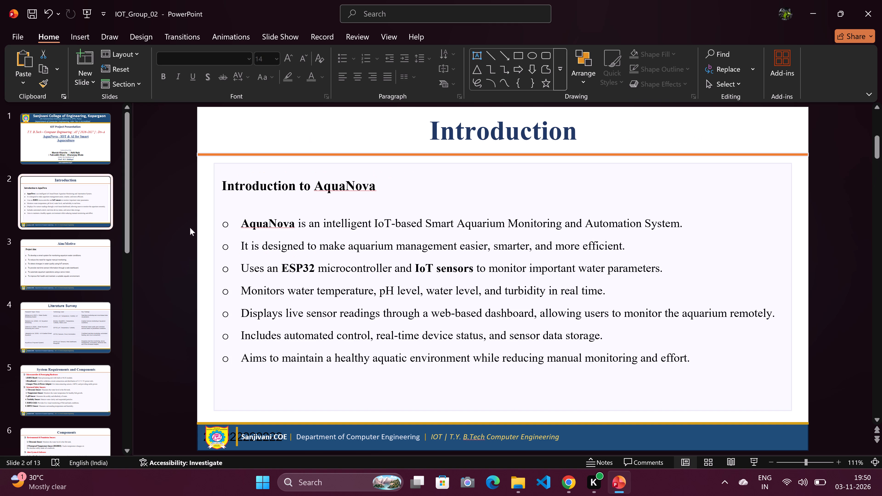
left_click(86, 278)
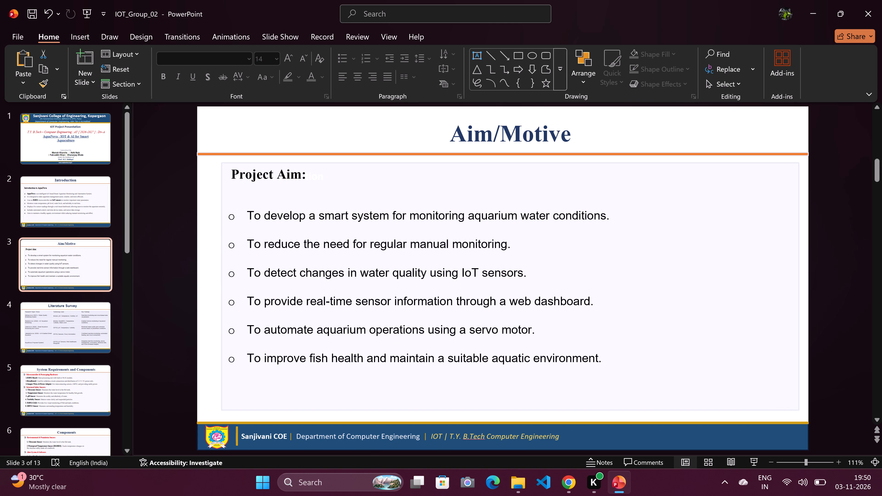
left_click_drag(604, 363, 260, 245)
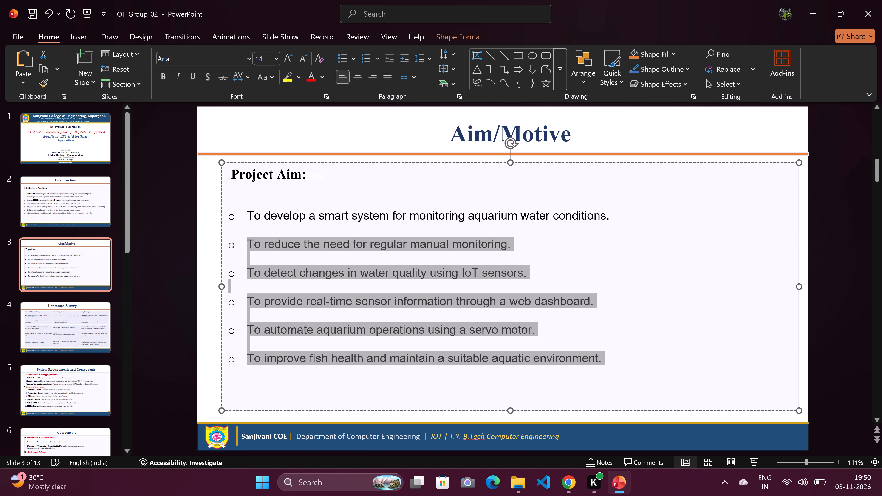
left_click_drag(260, 245, 253, 217)
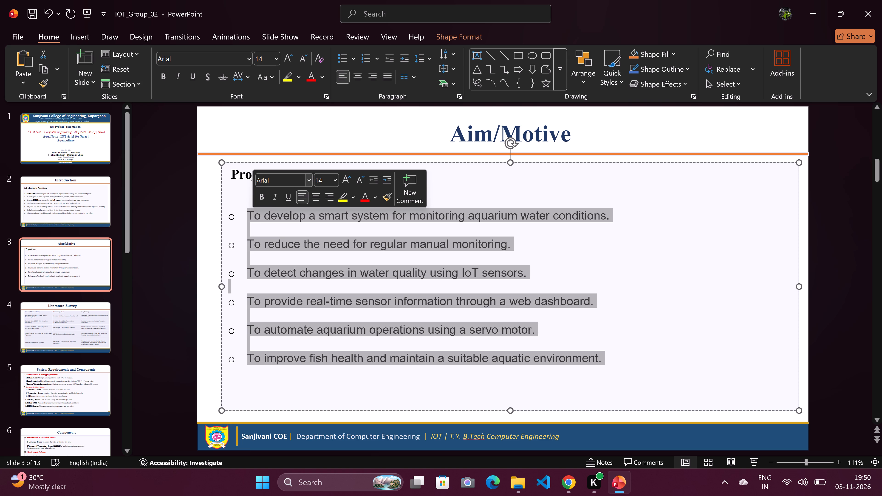
left_click(311, 175)
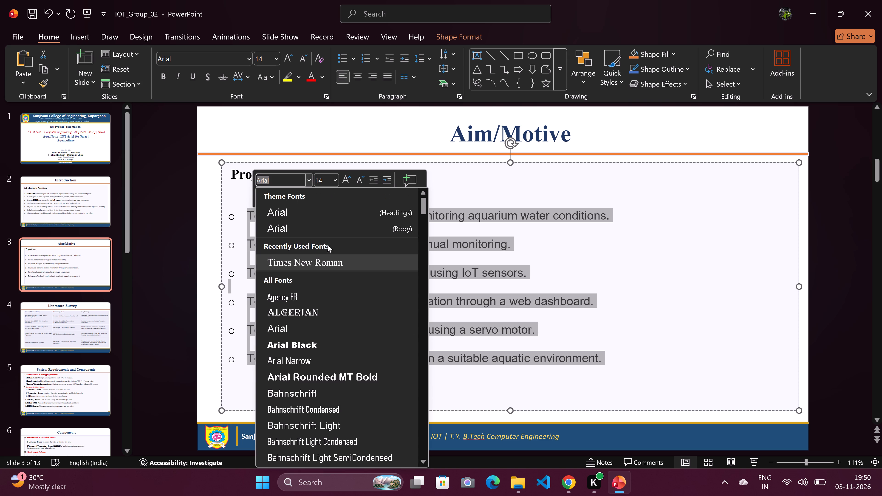
left_click(340, 261)
left_click(422, 332)
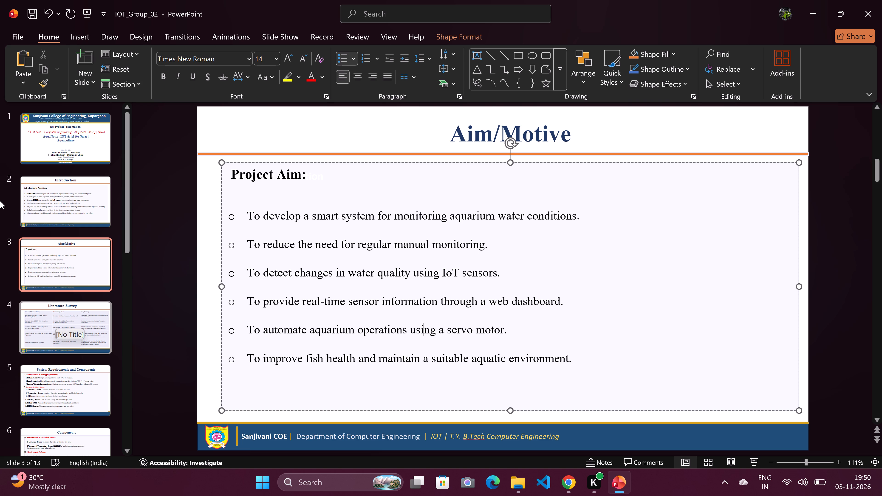
Change all text in the Literature Survey slide's table to Times New Roman.
left_click(57, 329)
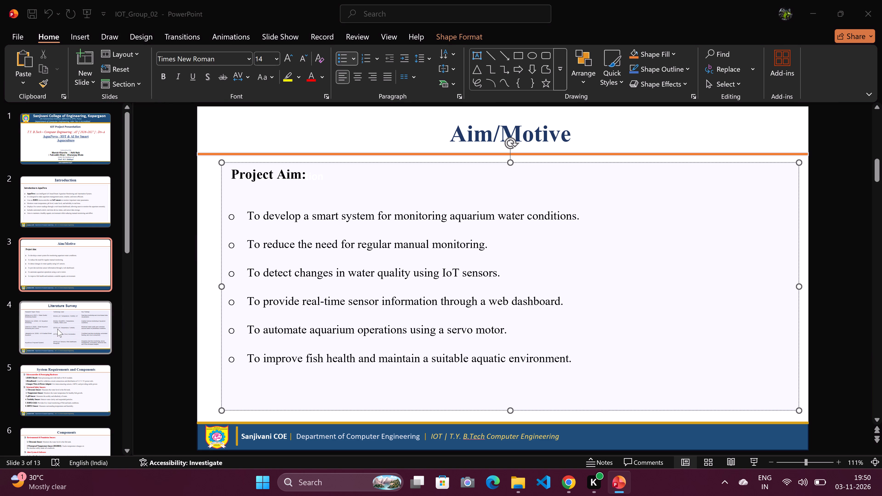
left_click(72, 317)
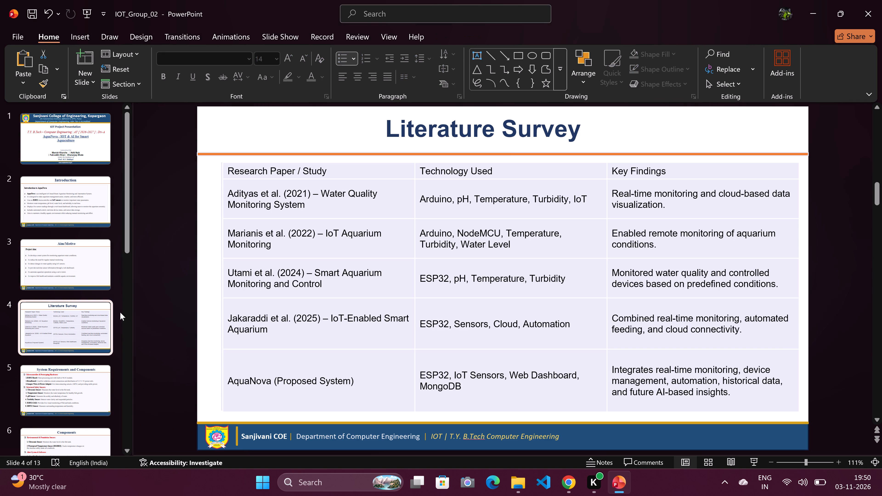
left_click_drag(744, 391, 737, 392)
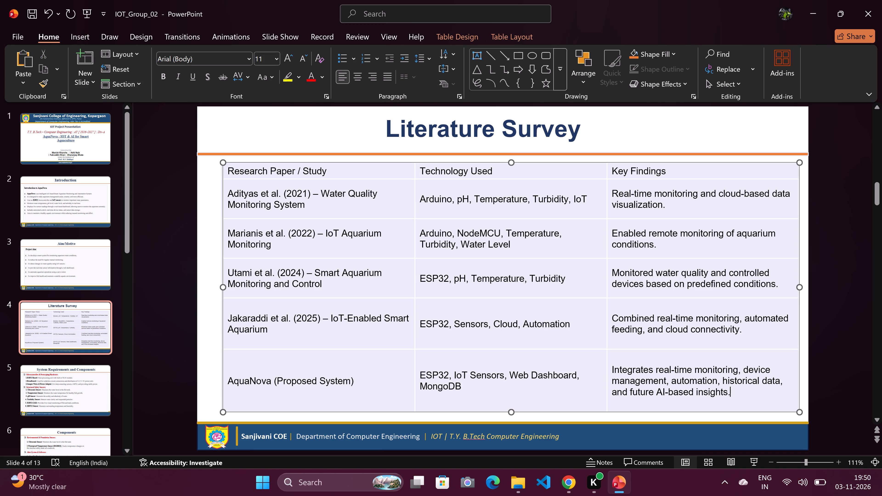
left_click_drag(737, 392, 297, 166)
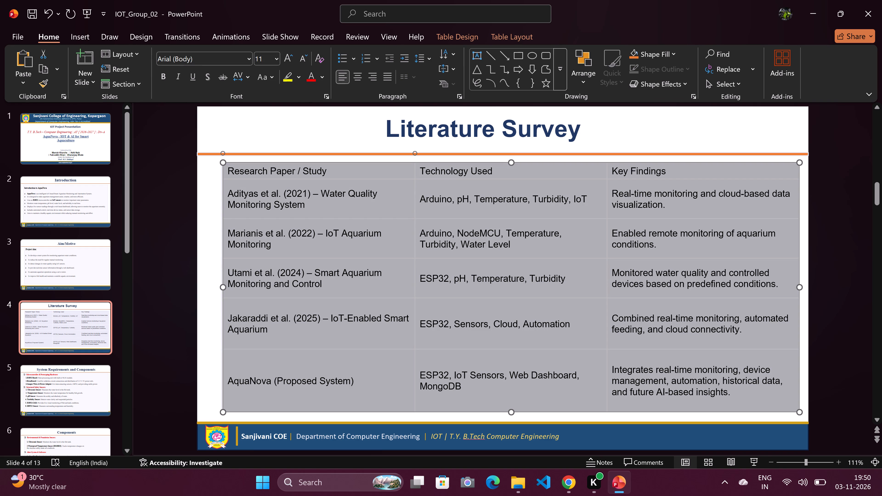
left_click(246, 56)
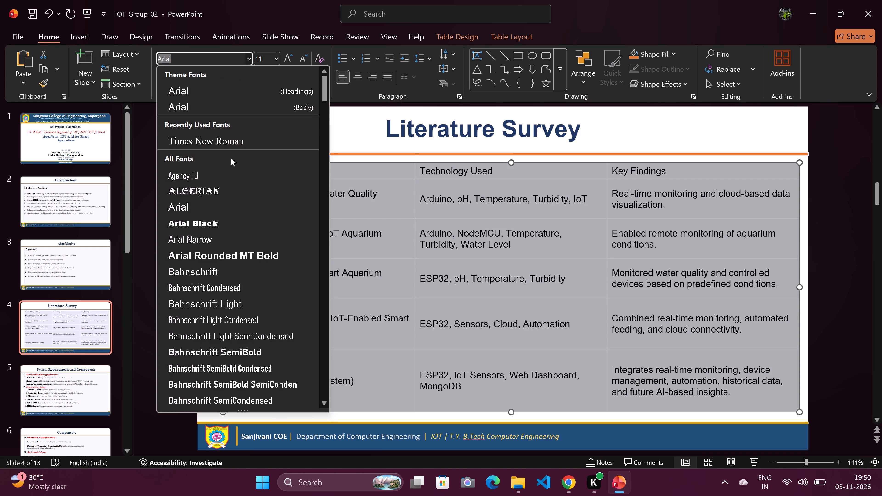
left_click(229, 143)
left_click(330, 264)
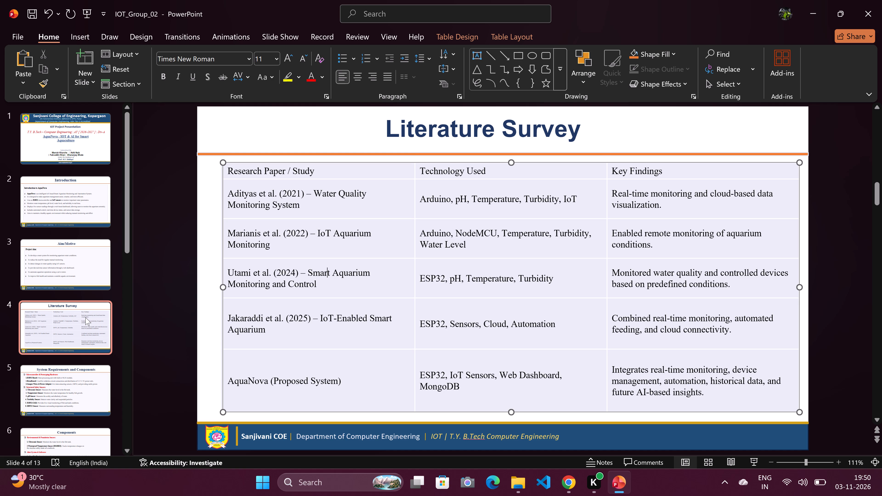
Open the System Requirements and Components slide for review.
scroll(85, 317, "down", 1)
left_click(75, 333)
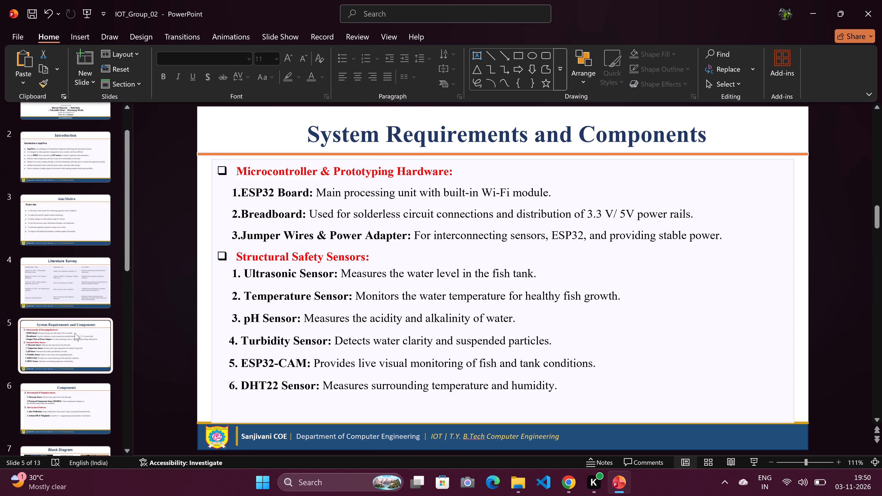
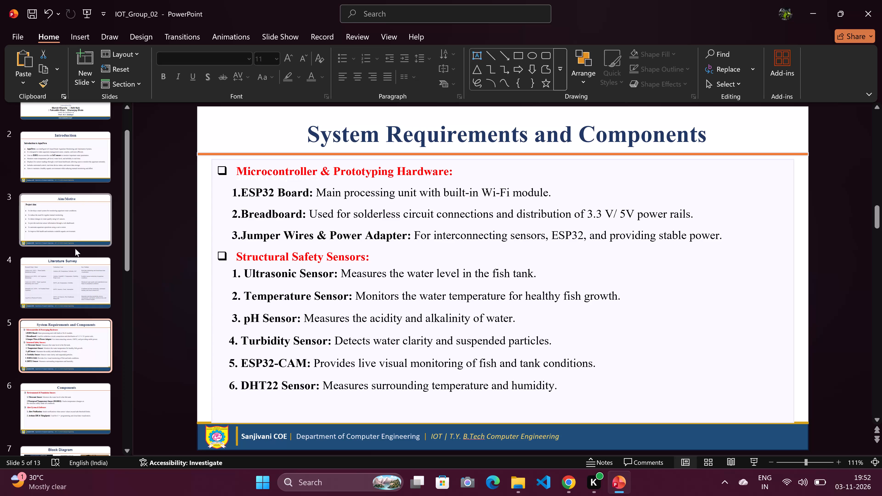
Compare the Aim/Motive slide with the System Requirements and Components slide, and check the font and size of the latter's sensor list text.
left_click(80, 216)
left_click(77, 285)
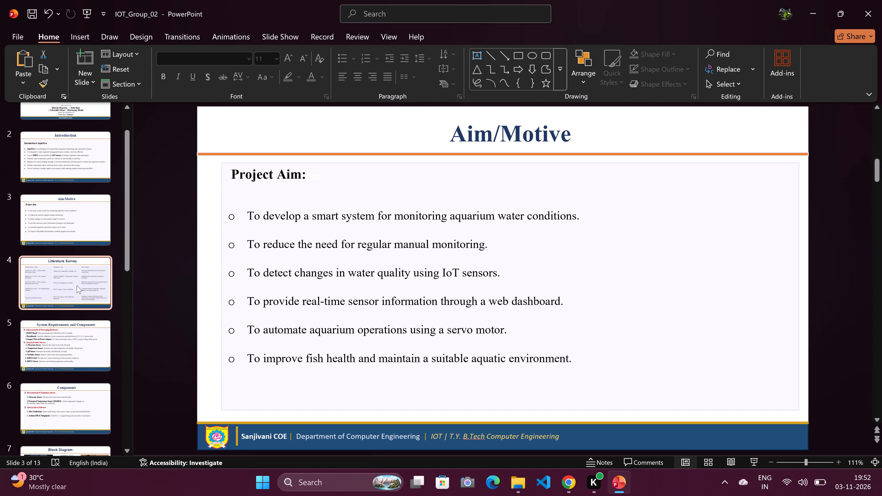
left_click(89, 363)
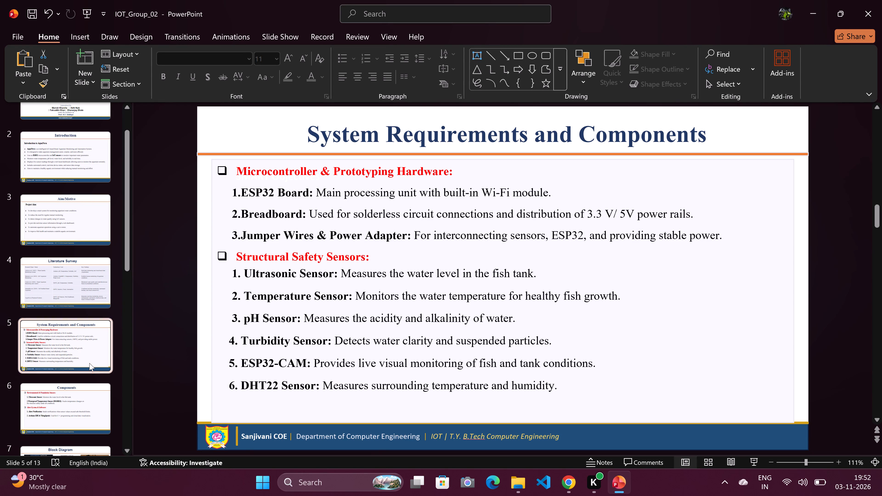
scroll(89, 363, "down", 1)
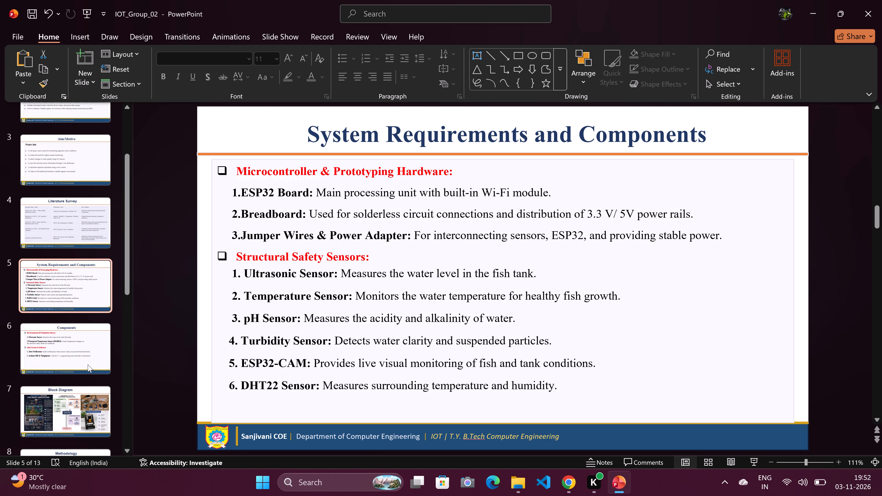
left_click_drag(503, 386, 386, 366)
left_click(489, 386)
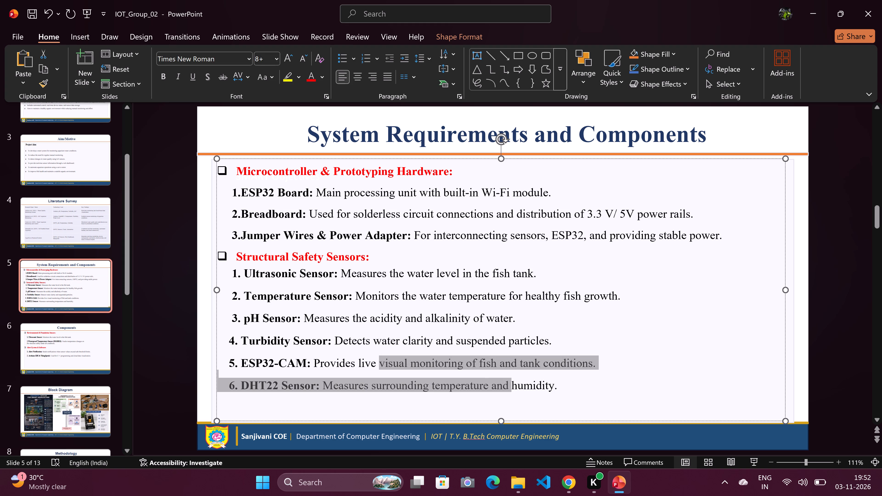
left_click_drag(538, 396, 518, 351)
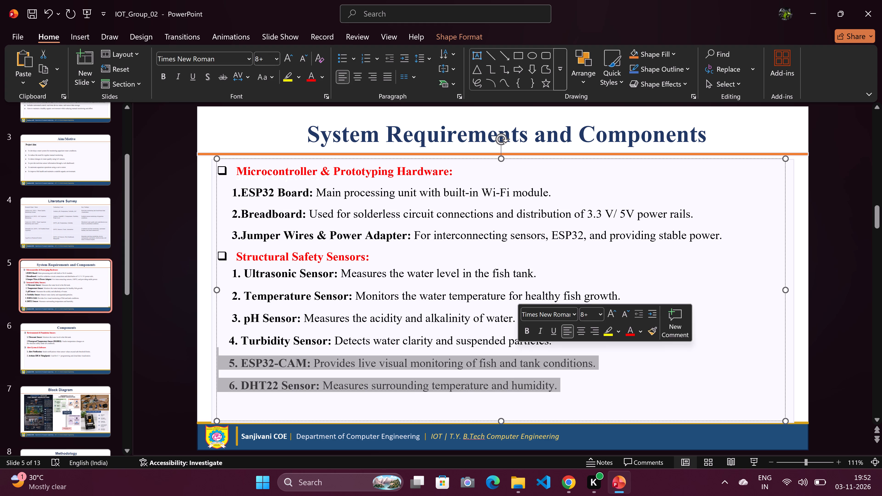
left_click(492, 383)
left_click_drag(563, 390, 498, 390)
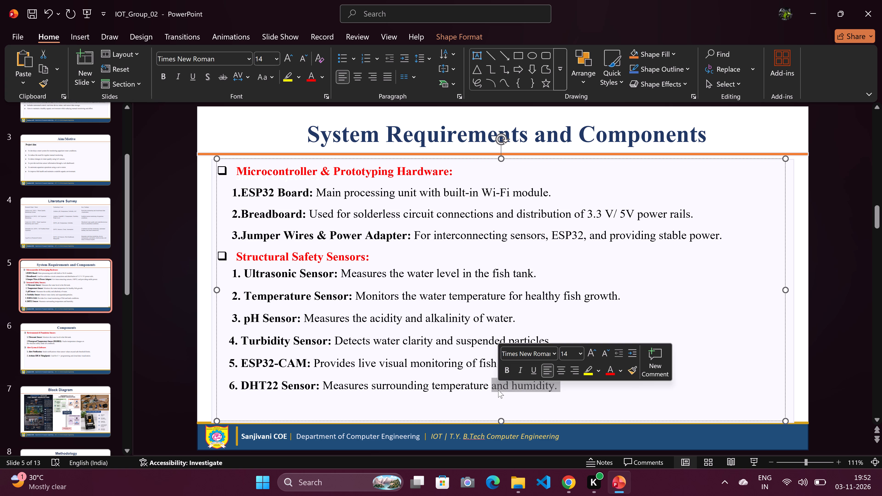
left_click_drag(310, 386, 286, 386)
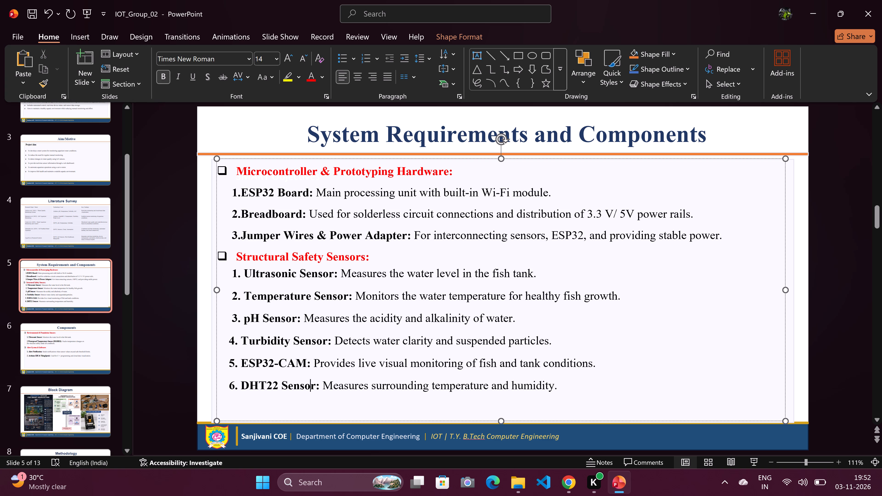
left_click_drag(286, 386, 266, 386)
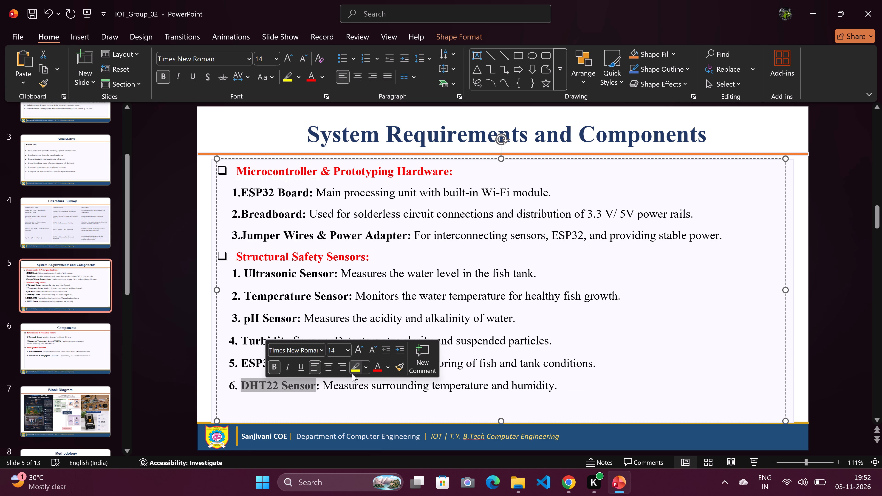
Set the Microcontroller & Prototyping Hardware and Structural Safety Sensors headings on the System Requirements and Components slide to 16 pt.
left_click_drag(462, 172, 244, 172)
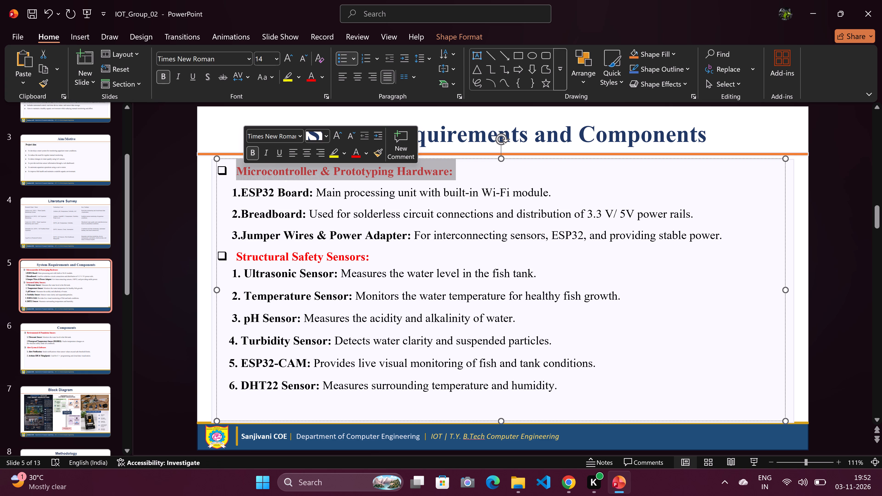
left_click(326, 136)
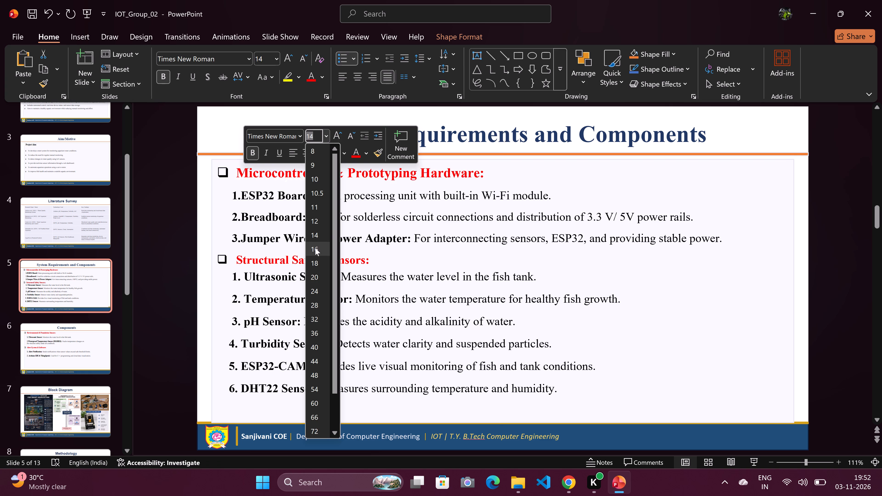
left_click(315, 248)
left_click_drag(374, 254, 273, 253)
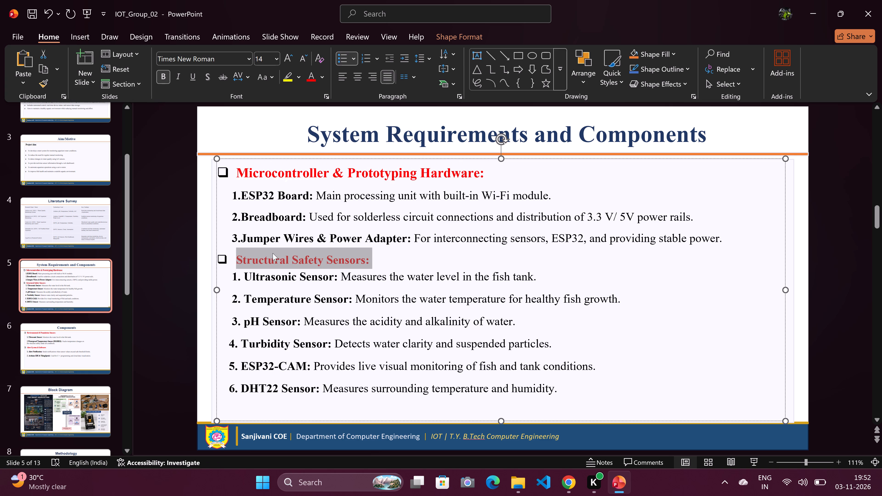
left_click_drag(273, 253, 260, 254)
left_click(345, 217)
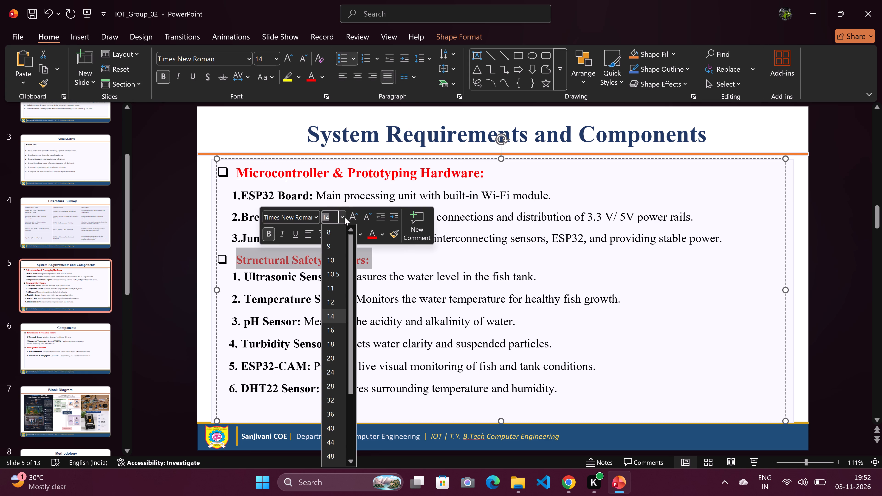
left_click(335, 329)
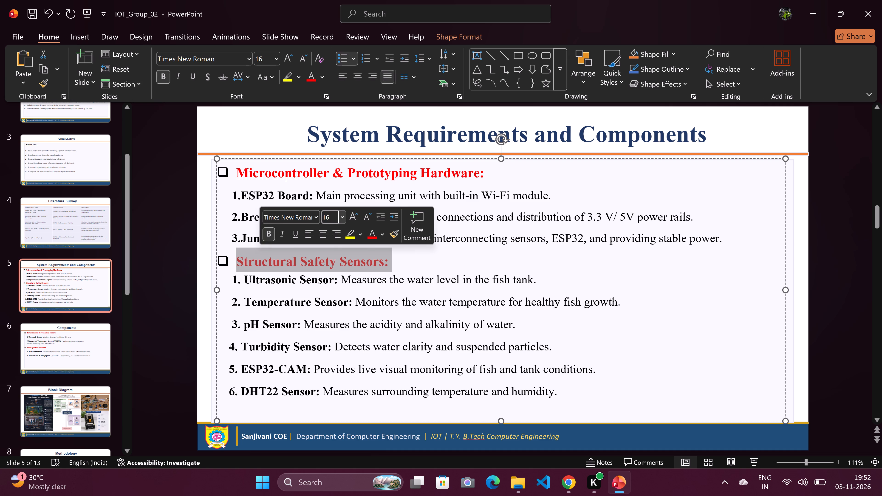
left_click(540, 336)
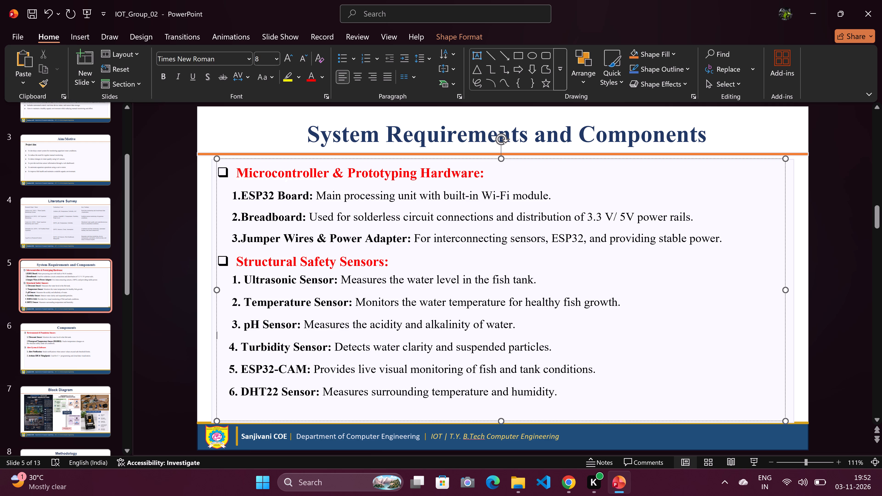
left_click_drag(303, 220, 270, 218)
left_click(323, 260)
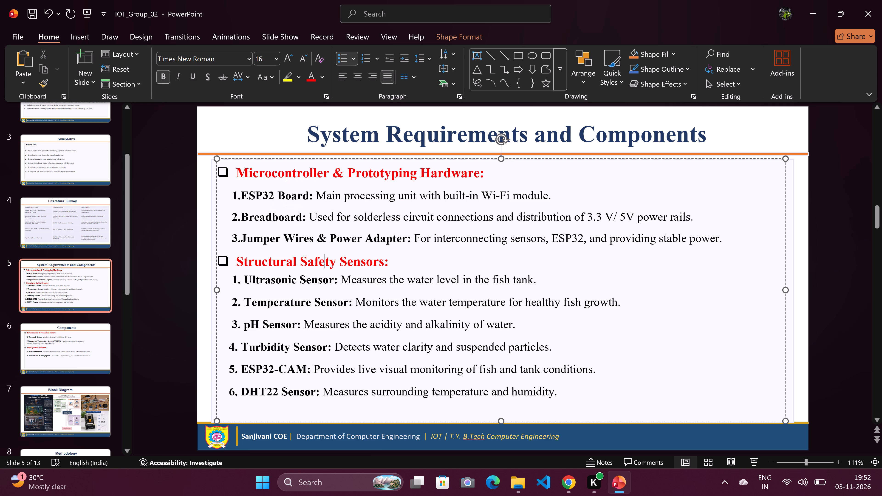
On the Components slide, set the Environmental & Foundation Sensors heading to 16 pt.
left_click(62, 360)
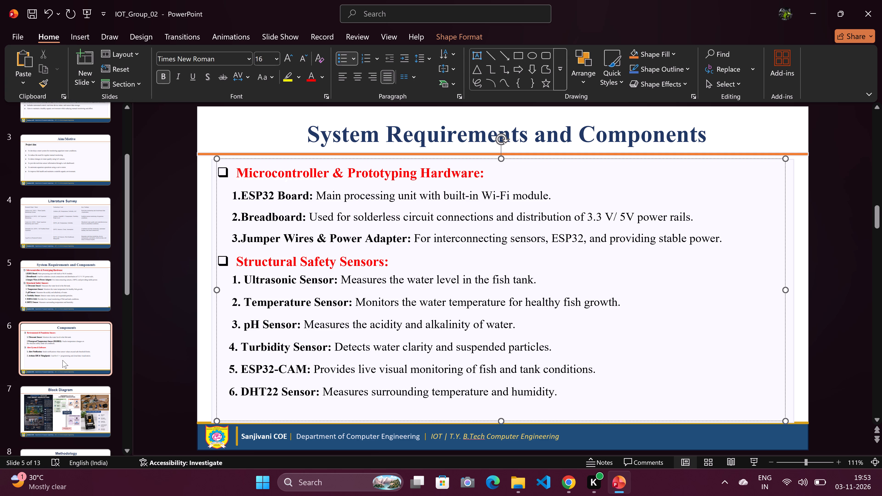
left_click_drag(453, 171, 247, 178)
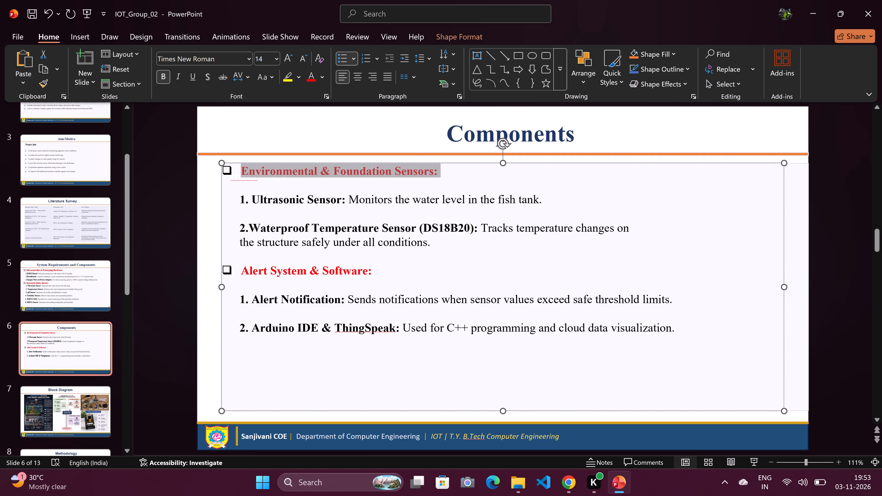
left_click_drag(247, 178, 246, 178)
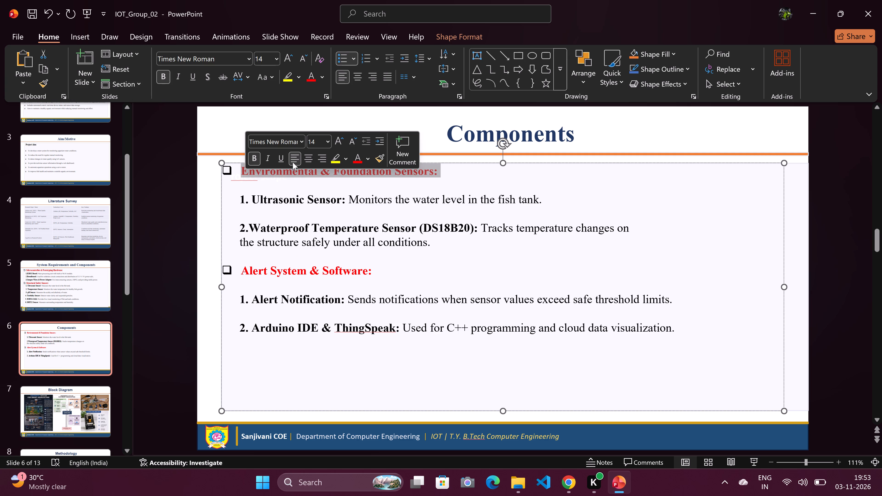
left_click(327, 143)
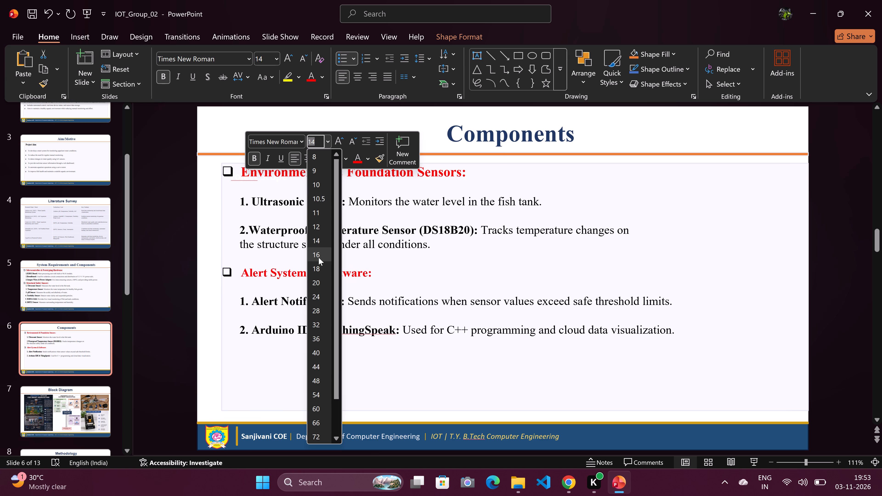
left_click(319, 257)
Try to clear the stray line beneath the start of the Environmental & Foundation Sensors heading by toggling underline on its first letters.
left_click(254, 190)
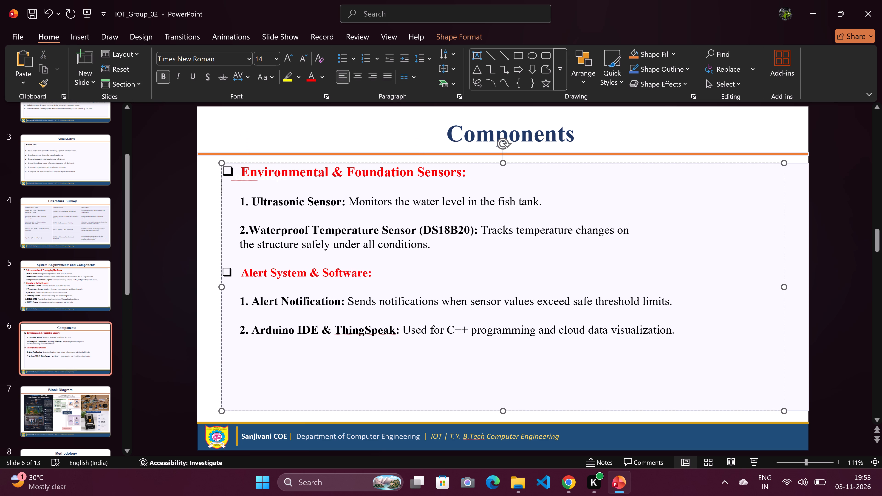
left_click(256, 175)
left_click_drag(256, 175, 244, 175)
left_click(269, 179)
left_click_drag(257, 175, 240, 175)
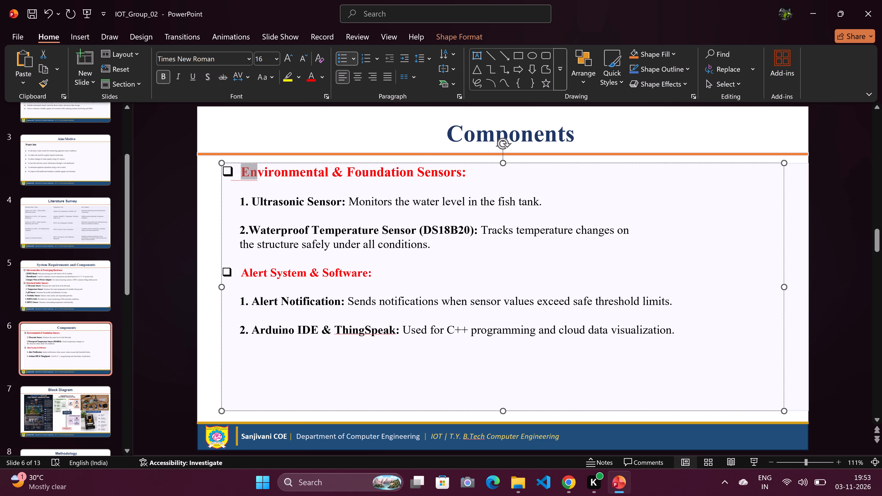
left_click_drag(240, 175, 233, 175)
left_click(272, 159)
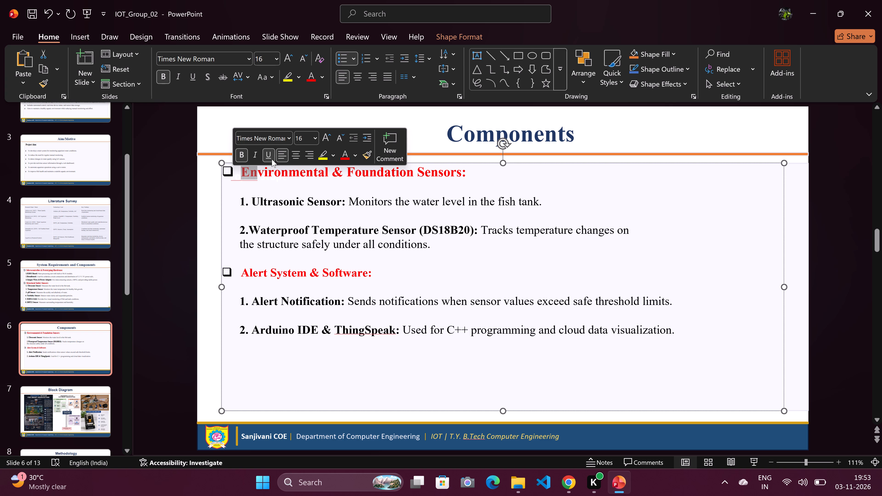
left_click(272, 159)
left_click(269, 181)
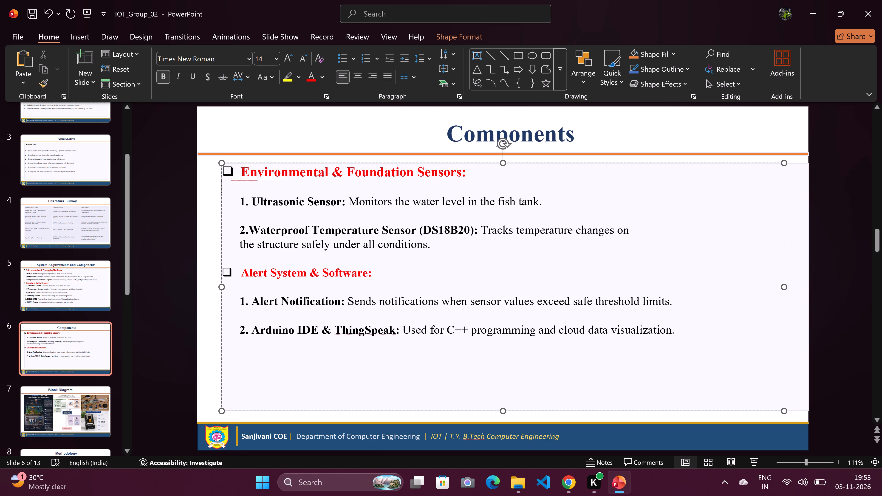
Set the Alert System & Software heading on the Components slide to 16 pt.
left_click_drag(376, 273, 252, 273)
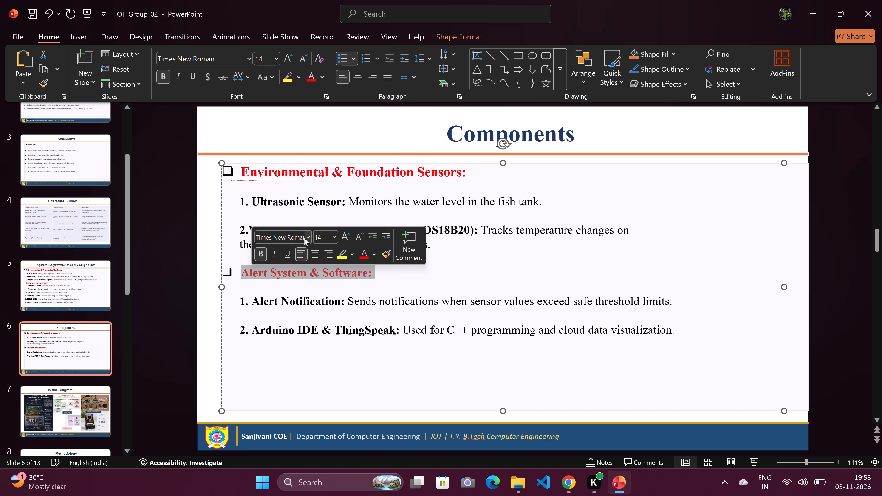
left_click(332, 236)
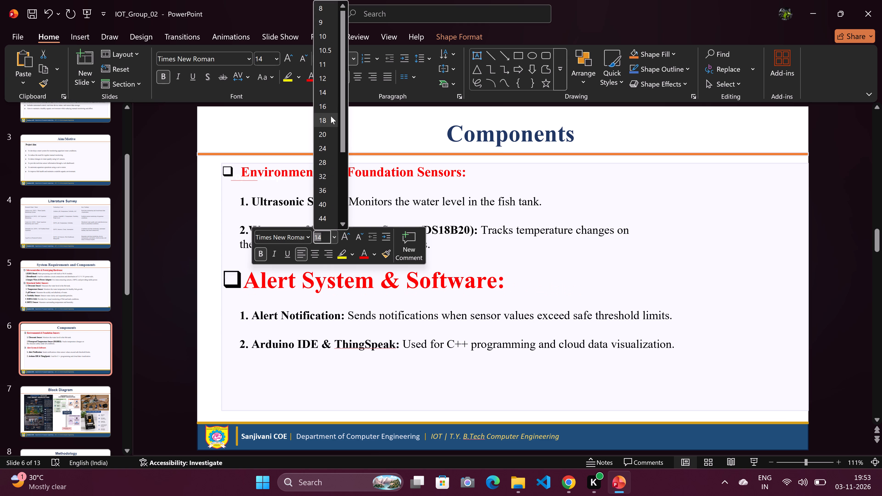
left_click(330, 107)
double_click(470, 306)
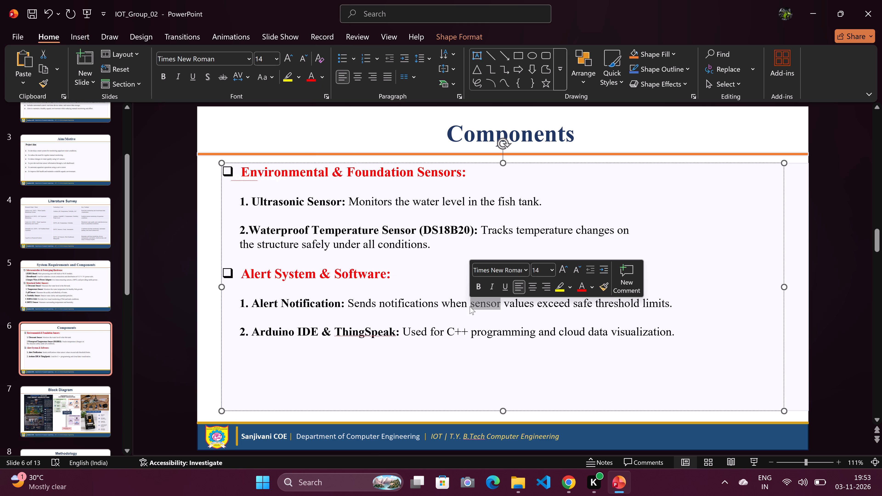
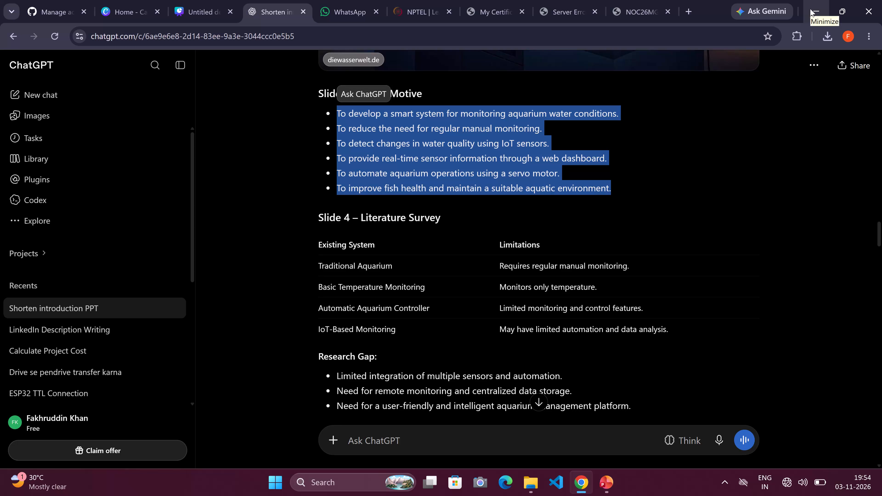
Minimize the ChatGPT browser window and the Downloads folder window to clear the desktop.
left_click(810, 9)
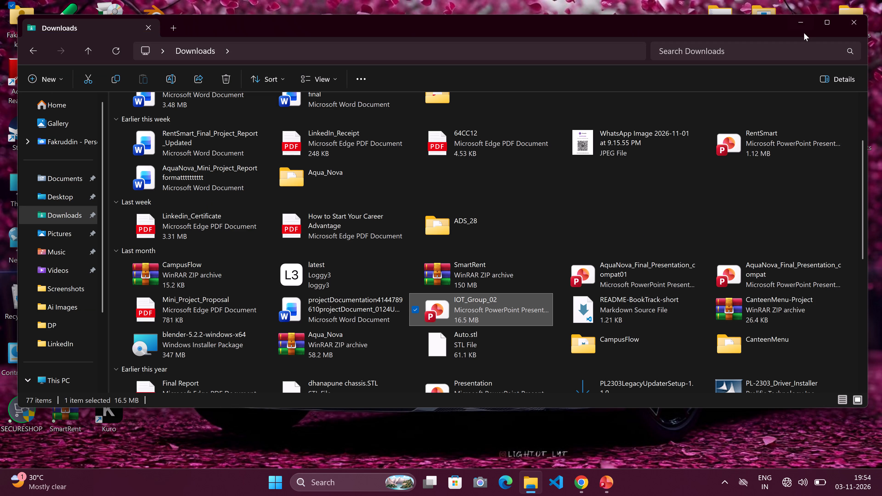
left_click(798, 21)
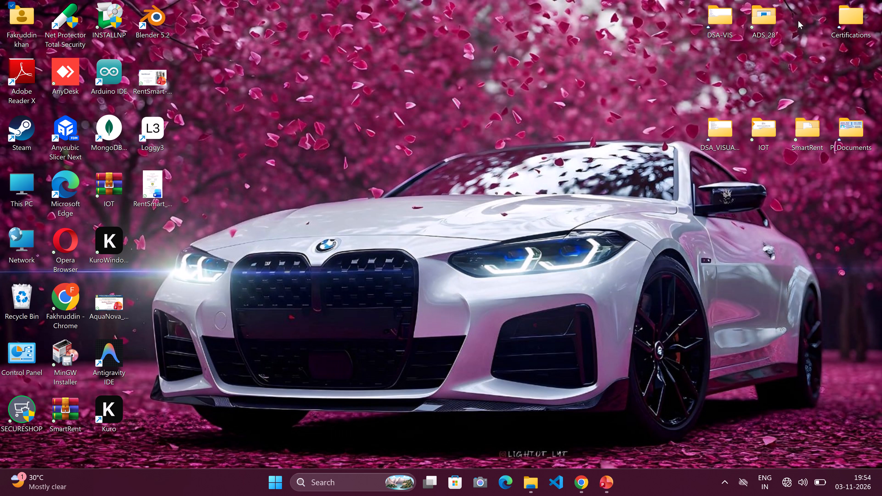
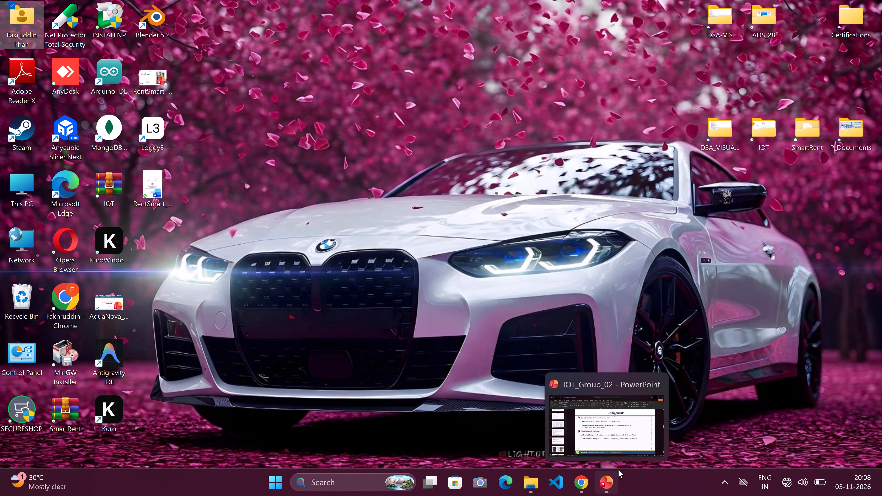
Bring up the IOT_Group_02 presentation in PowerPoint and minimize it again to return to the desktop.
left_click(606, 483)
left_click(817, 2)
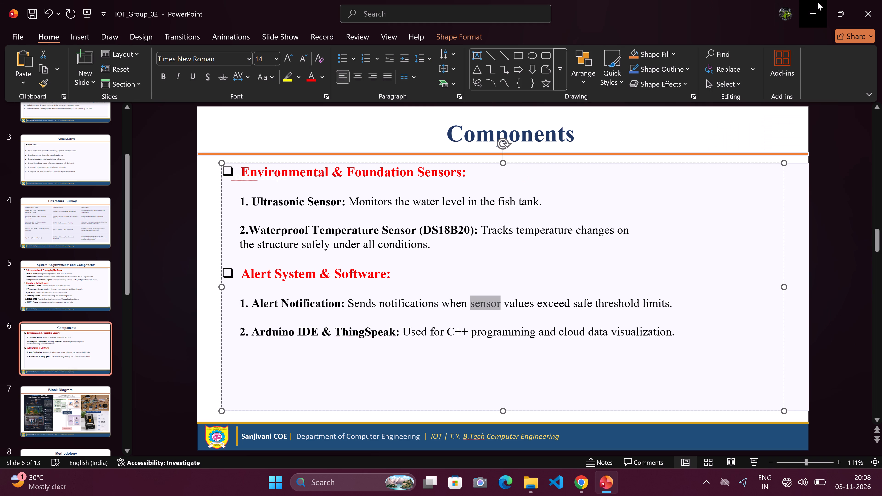
Launch the Kuro application from its desktop shortcut.
double_click(129, 414)
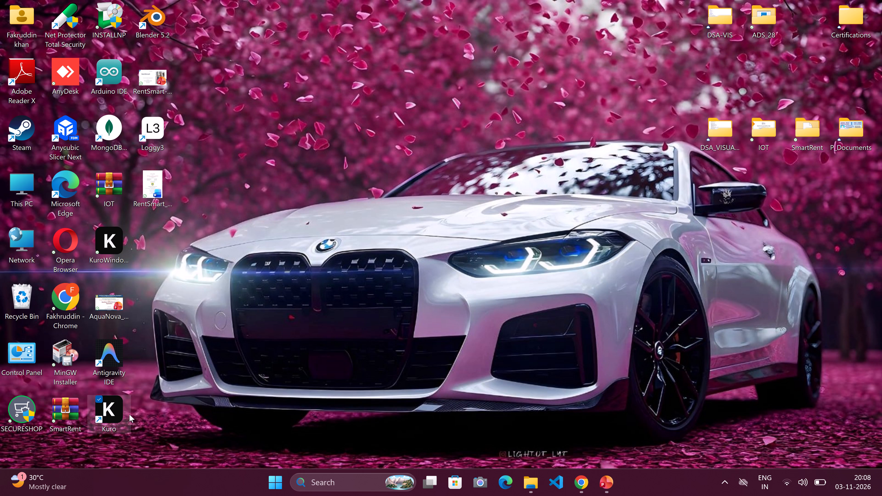
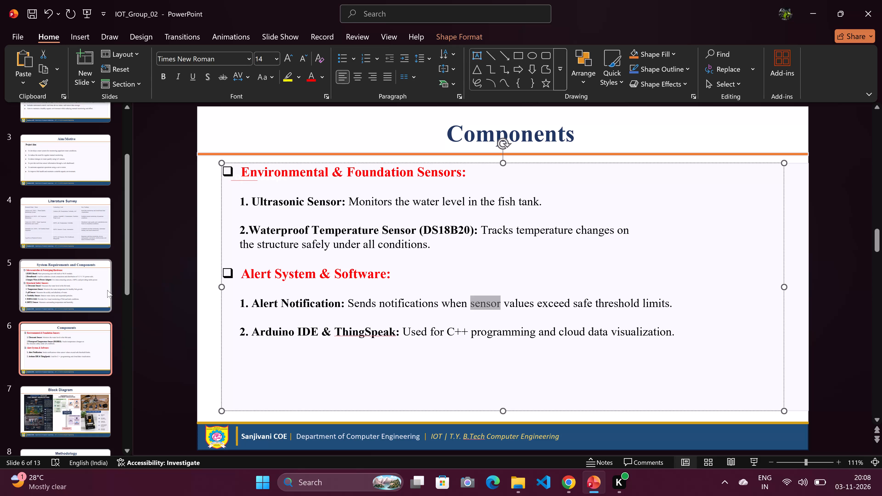
Copy all the body text of slide 5, System Requirements and Components.
left_click(107, 290)
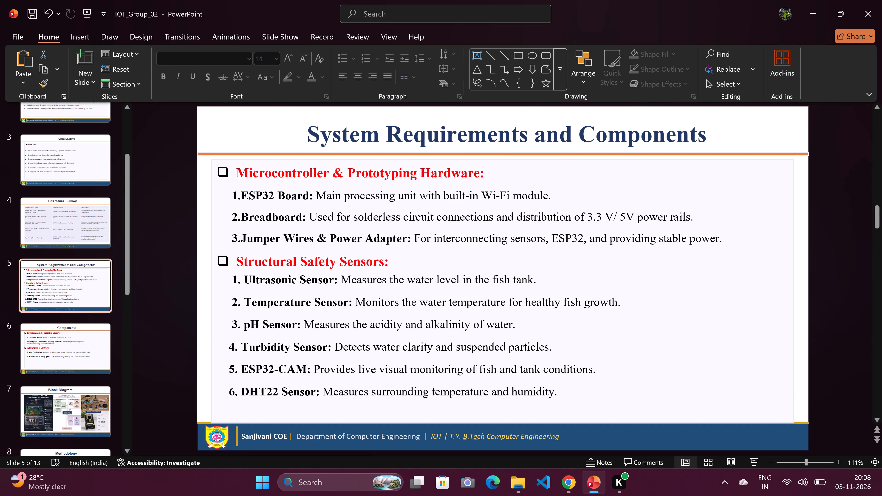
left_click_drag(569, 398, 288, 185)
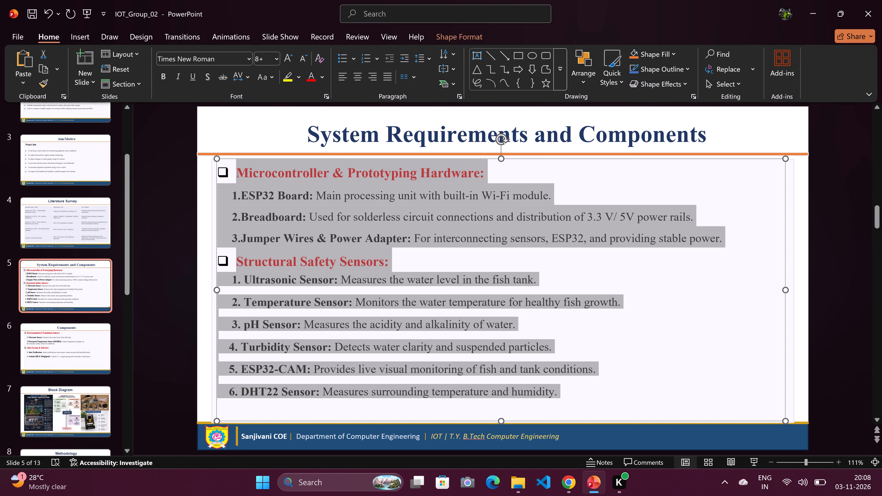
left_click_drag(288, 185, 226, 172)
key("ctrl+c")
left_click(568, 484)
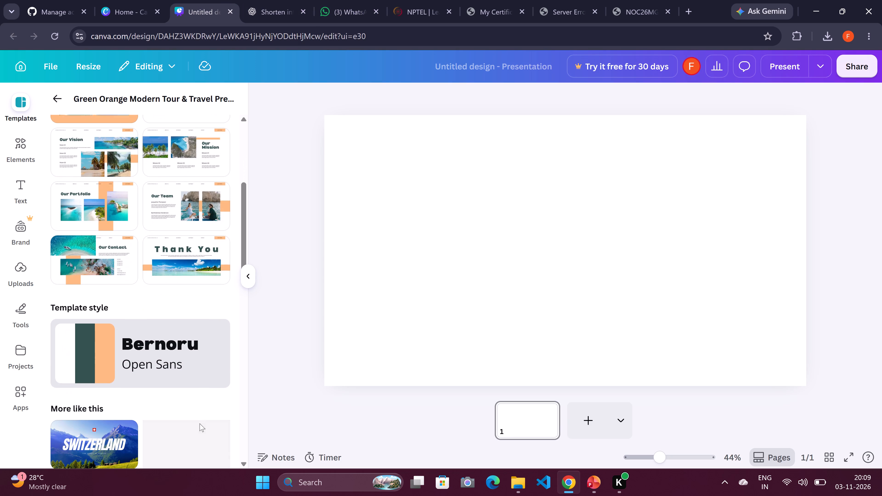
scroll(200, 423, "down", 1)
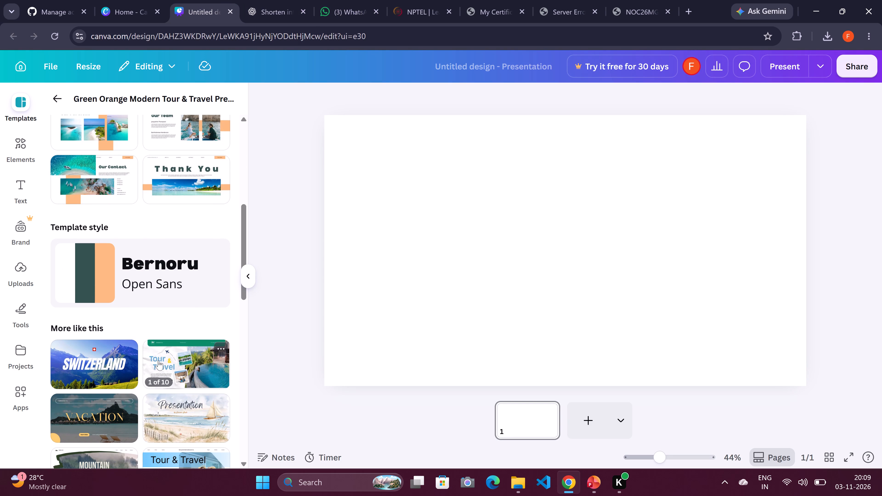
scroll(158, 360, "down", 1)
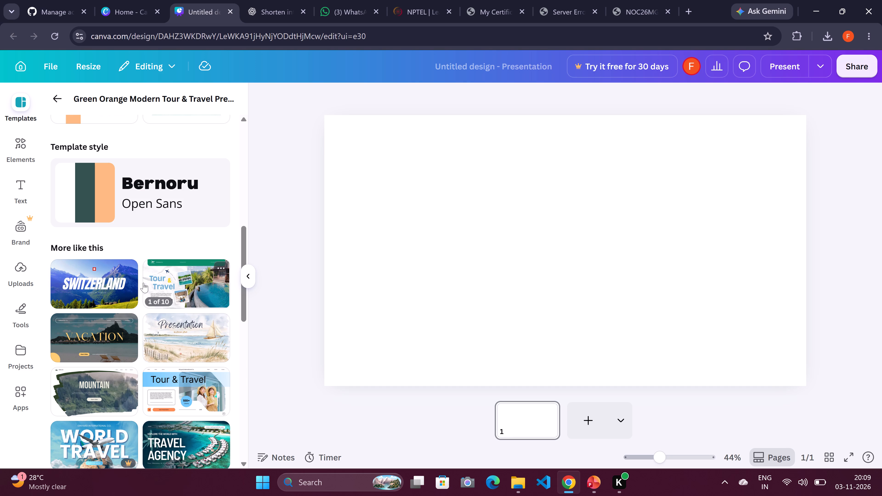
Open the Blue and Green Typographic Switzerland Travel template and look through its pages and similar designs.
double_click(130, 284)
triple_click(130, 284)
left_click(130, 284)
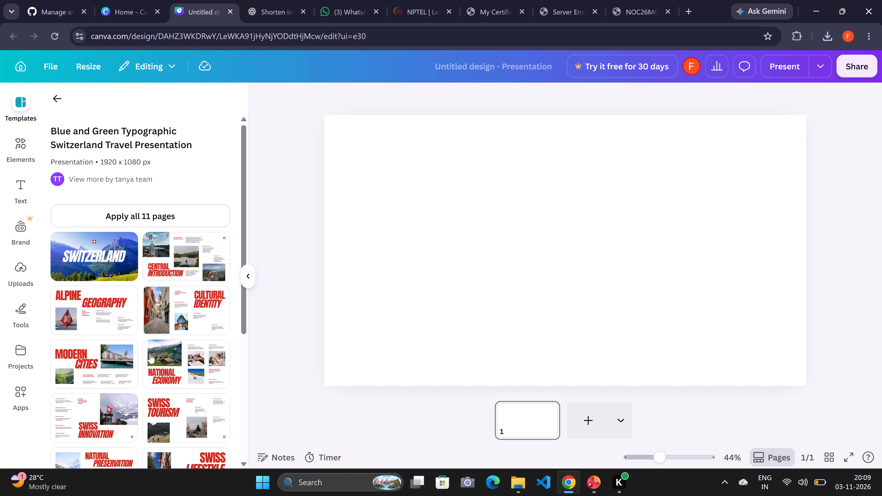
scroll(150, 360, "down", 3)
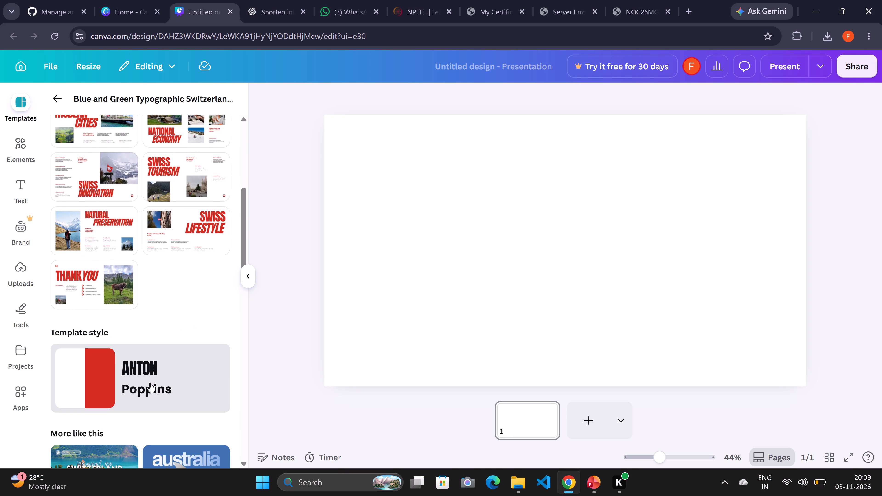
scroll(150, 383, "down", 4)
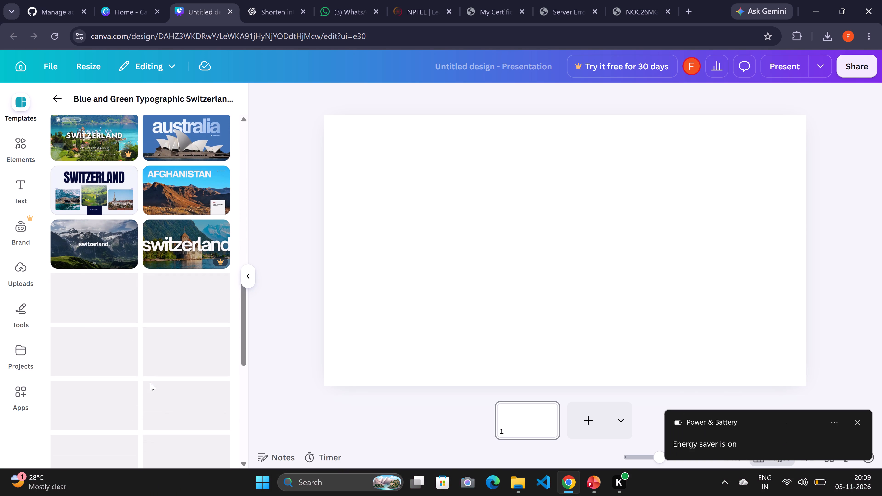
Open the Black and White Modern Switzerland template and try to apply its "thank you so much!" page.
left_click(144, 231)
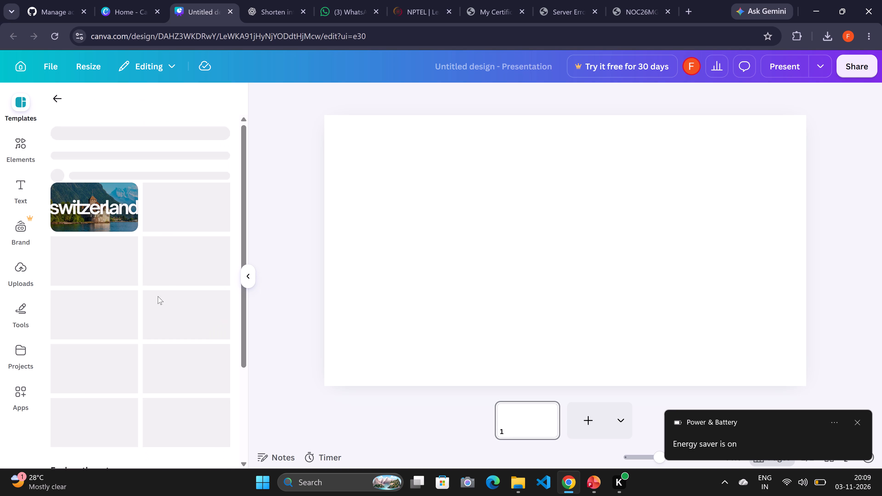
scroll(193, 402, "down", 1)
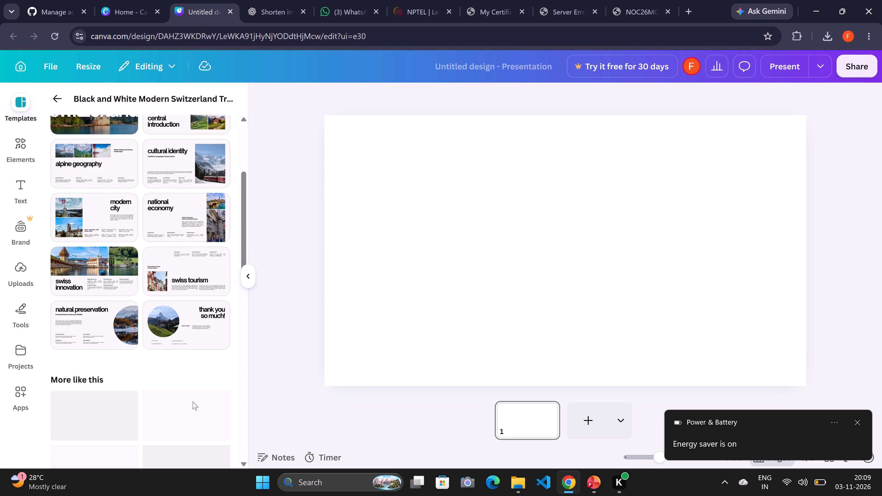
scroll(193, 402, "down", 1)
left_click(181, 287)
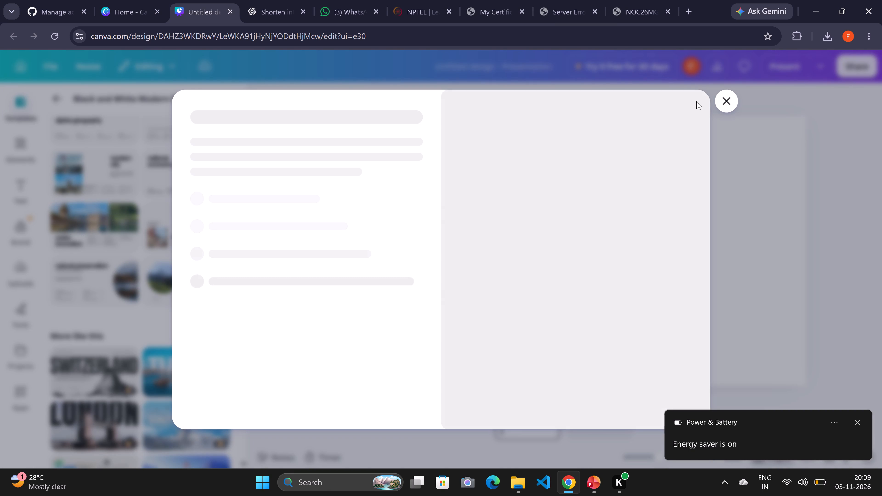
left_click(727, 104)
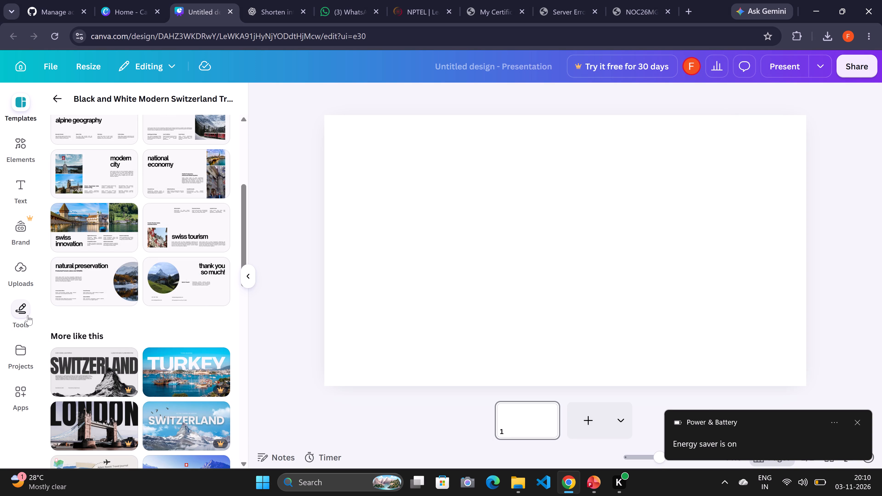
Open the Blue Illustrated Travel Plan template from the similar designs and look through its pages.
scroll(119, 301, "down", 3)
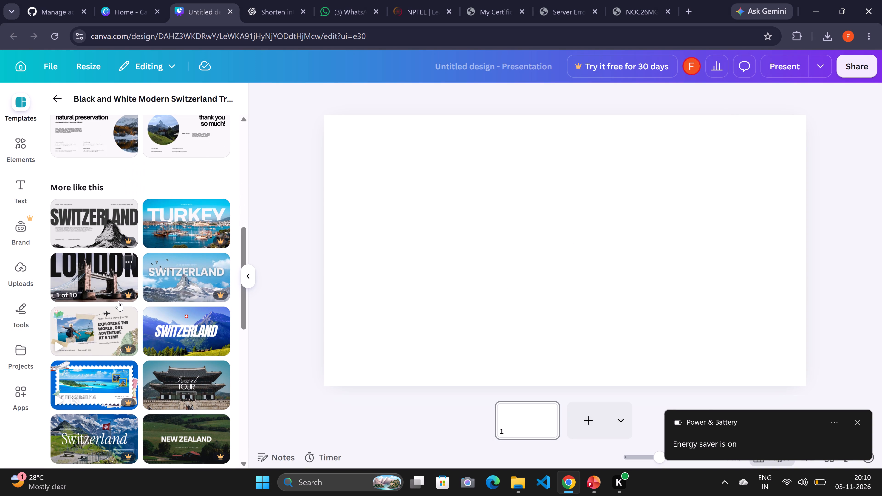
left_click(94, 384)
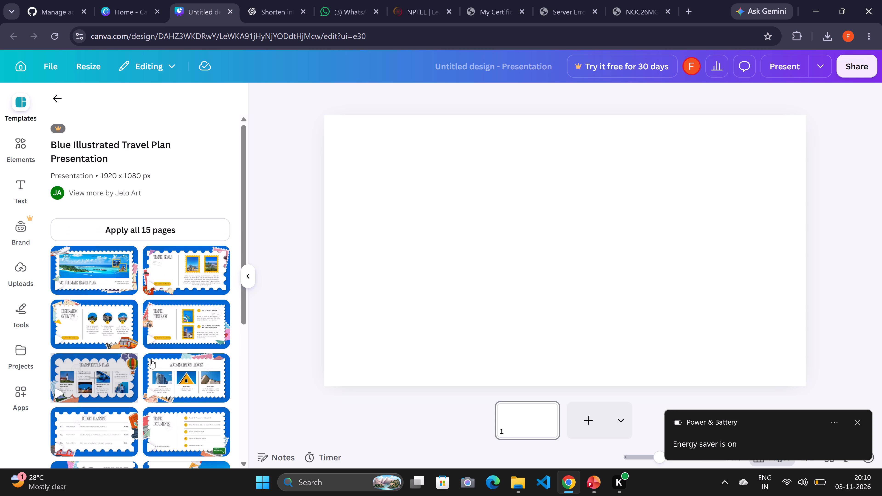
scroll(127, 407, "down", 1)
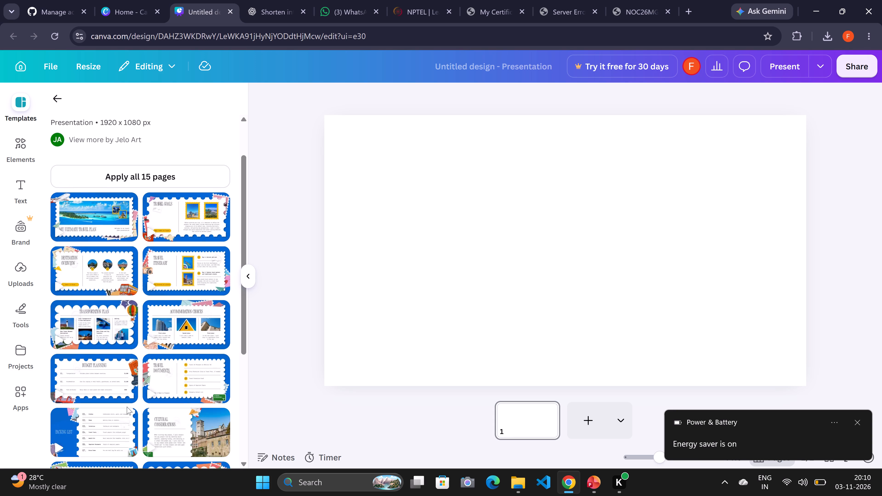
scroll(127, 407, "down", 4)
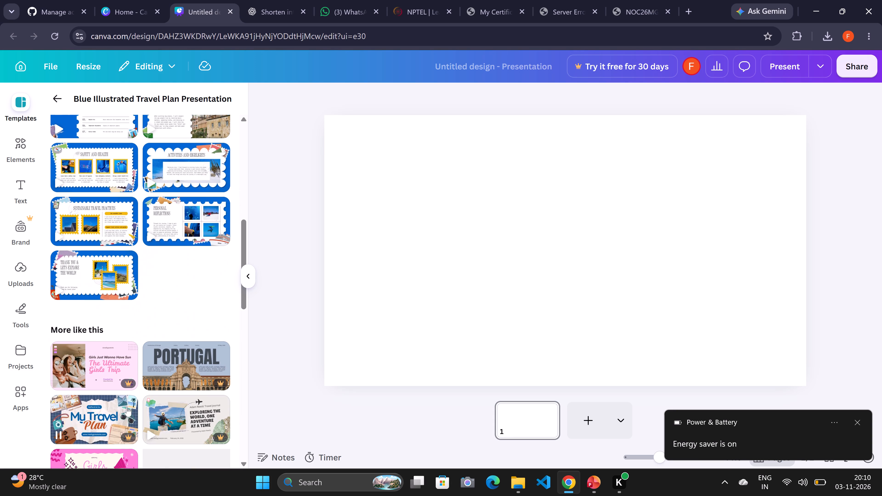
Look through the designs similar to the Blue Illustrated Travel Plan template for a suitable presentation style.
scroll(127, 407, "down", 3)
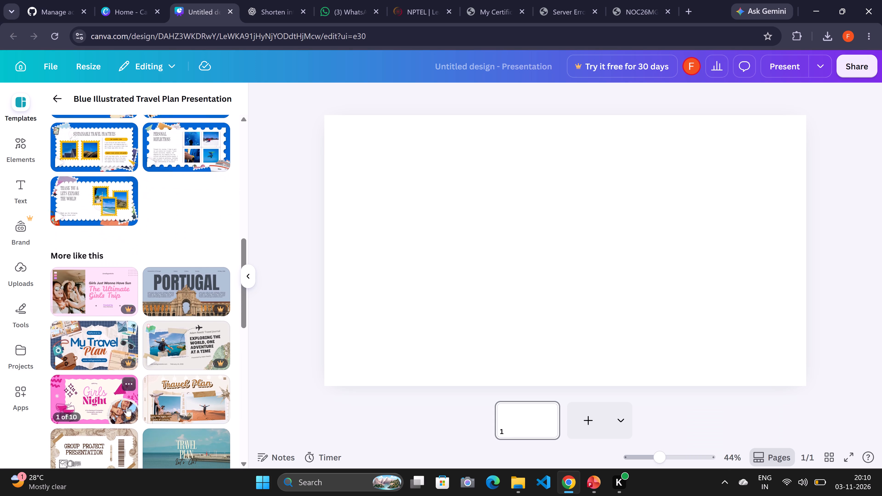
scroll(127, 407, "down", 3)
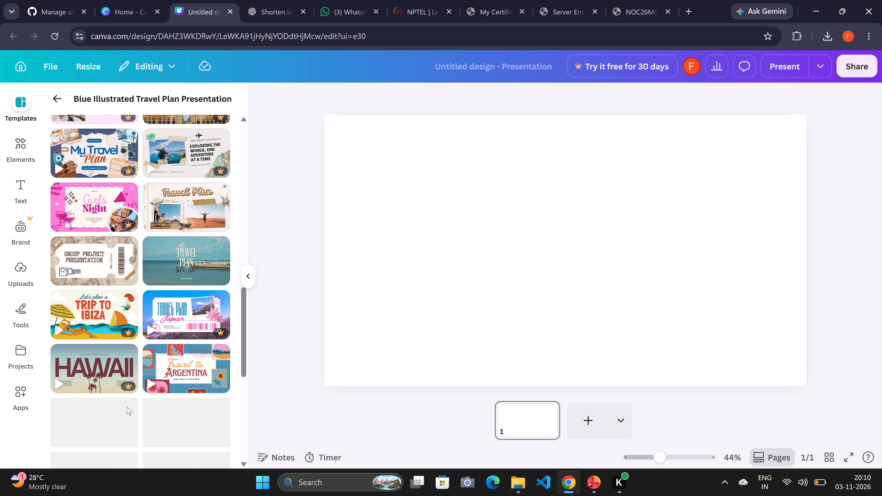
scroll(169, 456, "down", 2)
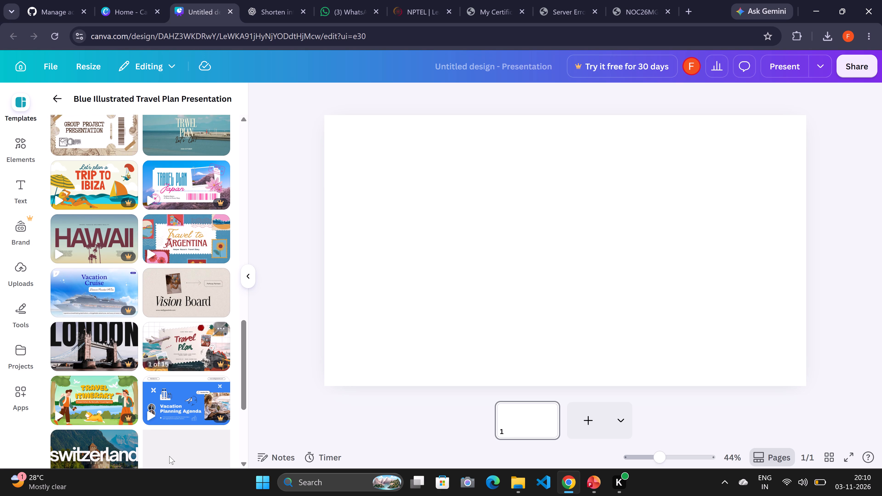
scroll(169, 456, "down", 1)
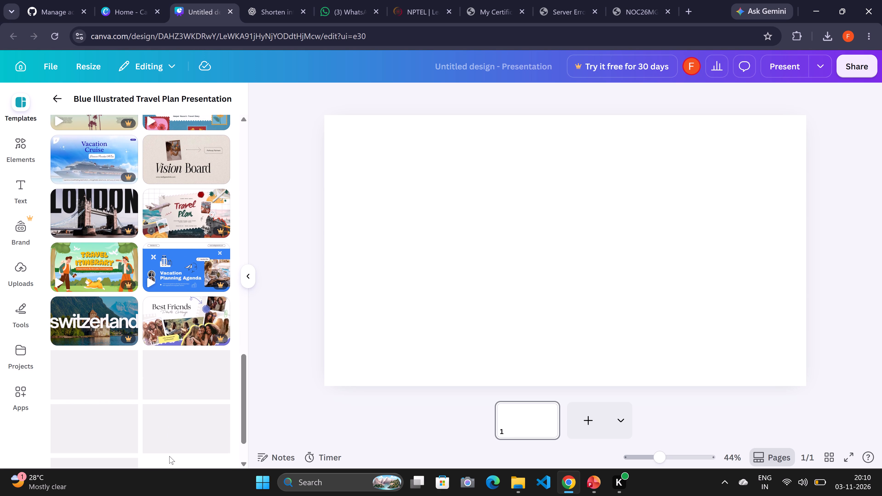
scroll(169, 456, "down", 1)
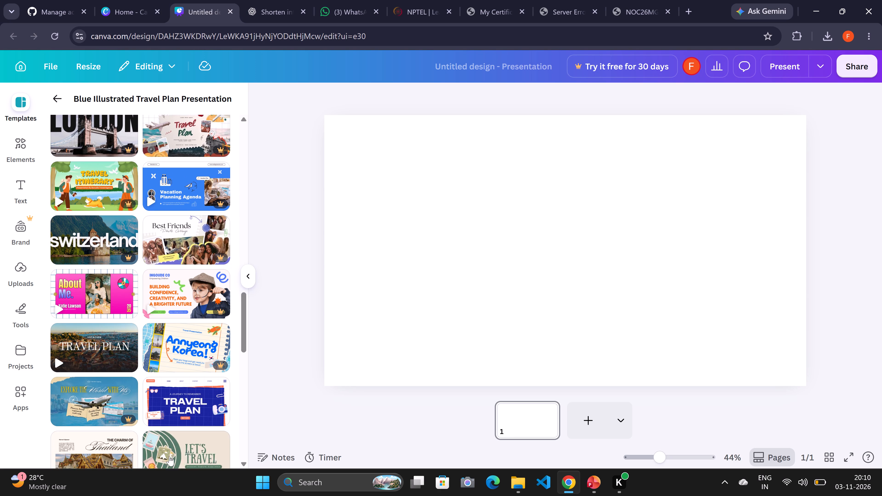
scroll(169, 456, "down", 2)
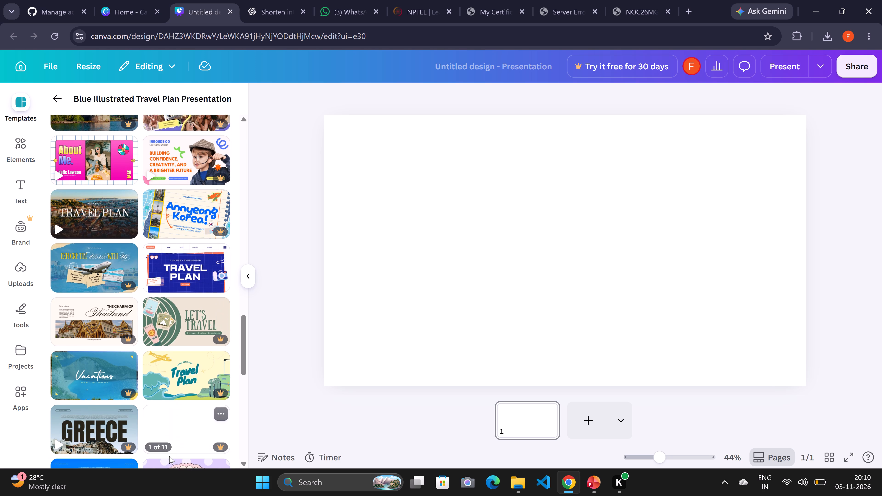
scroll(169, 456, "down", 2)
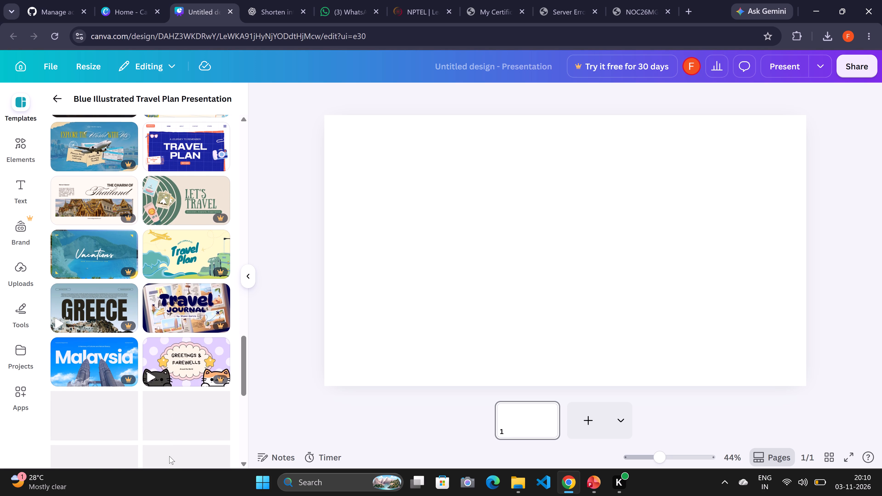
scroll(169, 456, "down", 1)
scroll(166, 408, "down", 2)
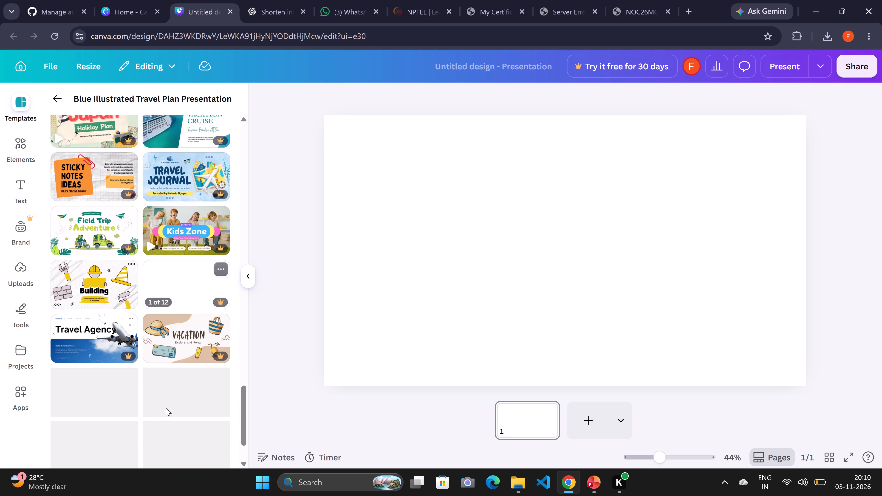
scroll(166, 408, "down", 1)
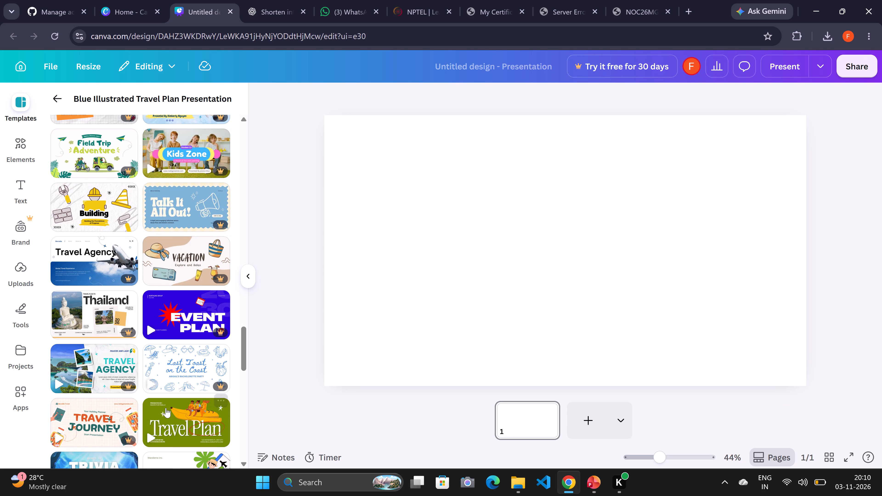
scroll(166, 408, "down", 2)
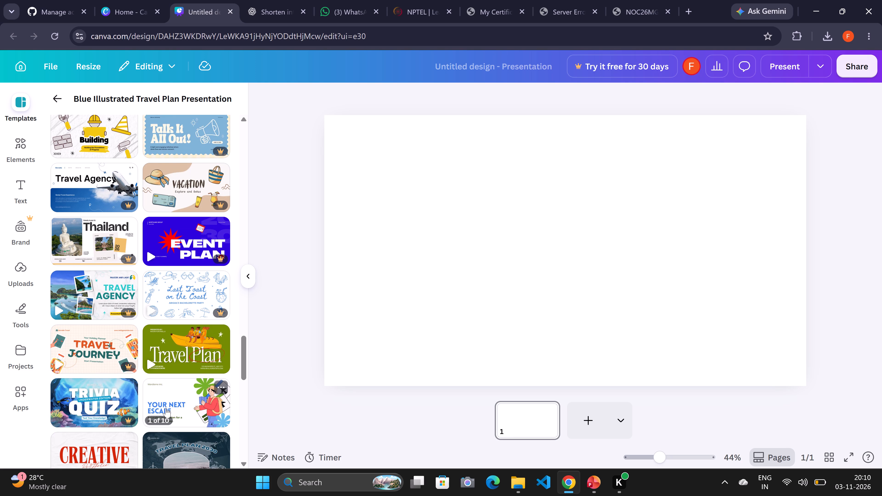
Open the Blue and White Illustrated Underwater Trivia Quiz template and look through its pages.
left_click(114, 403)
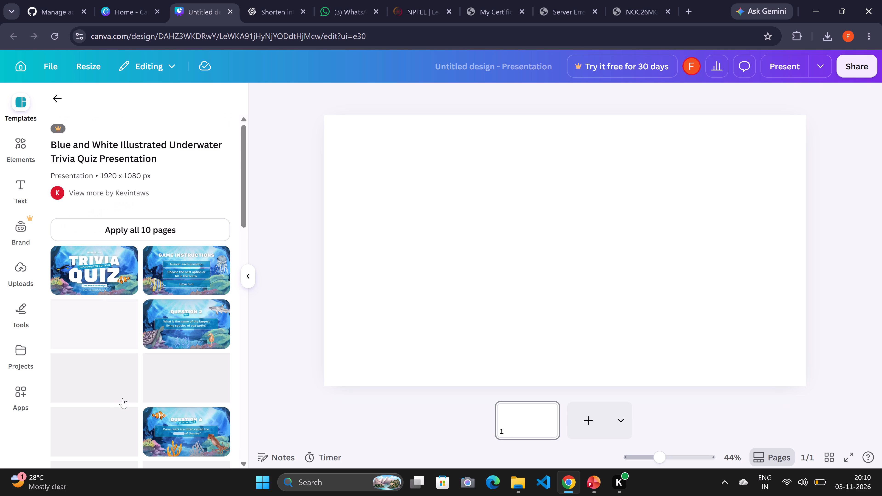
scroll(201, 427, "down", 2)
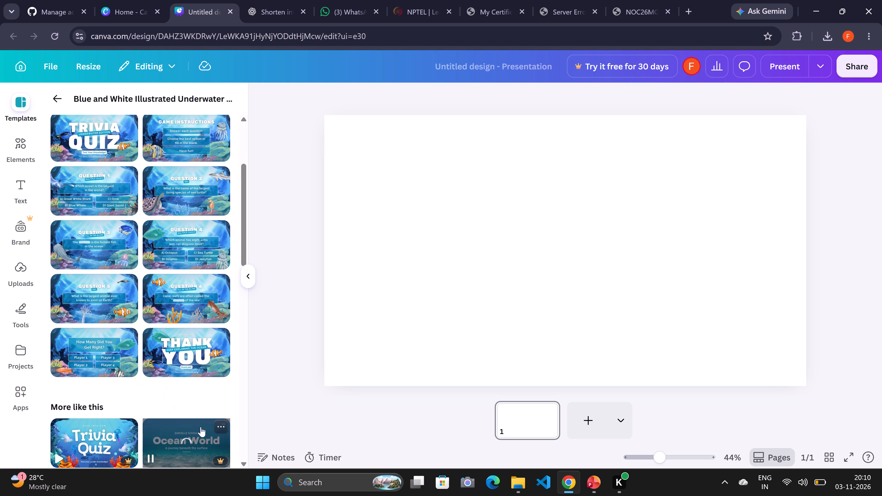
scroll(201, 427, "down", 6)
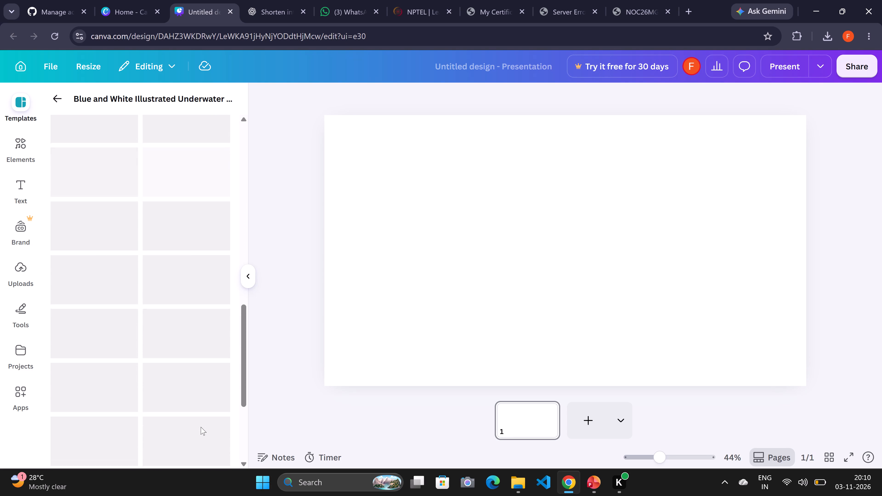
scroll(201, 427, "up", 13)
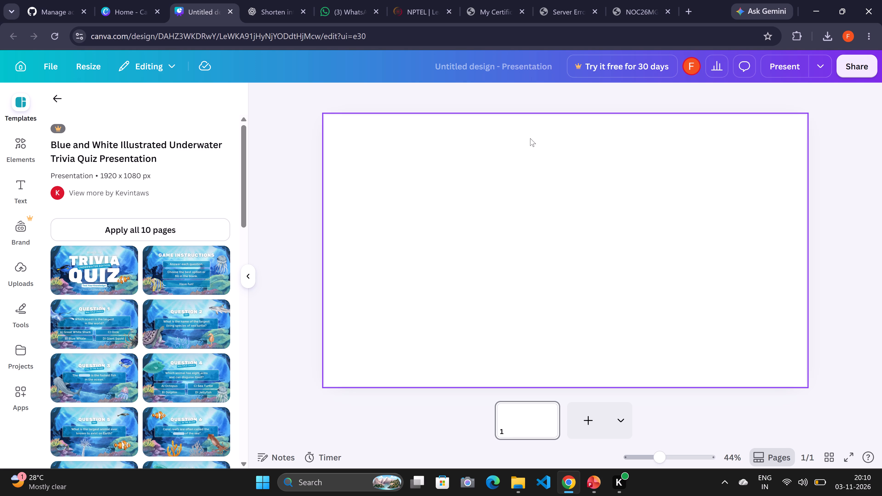
Preview the untitled presentation in full screen and return to the editor.
left_click(824, 77)
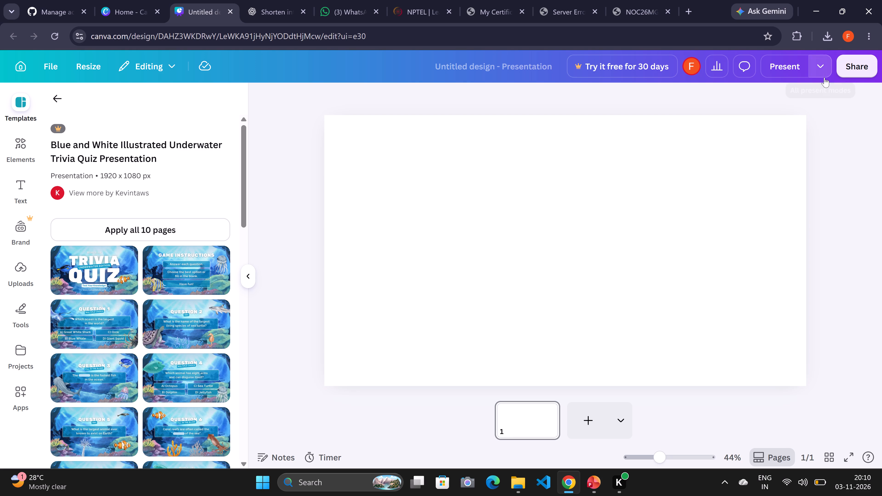
left_click(824, 73)
left_click(824, 73)
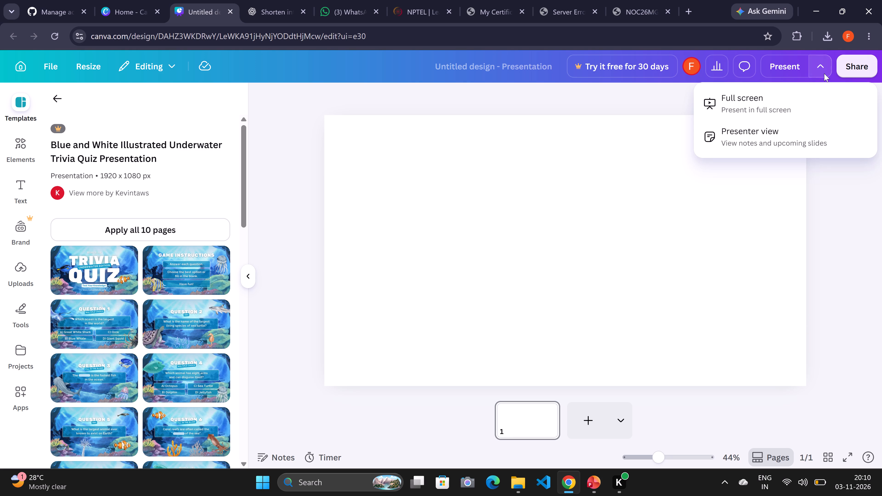
left_click(772, 112)
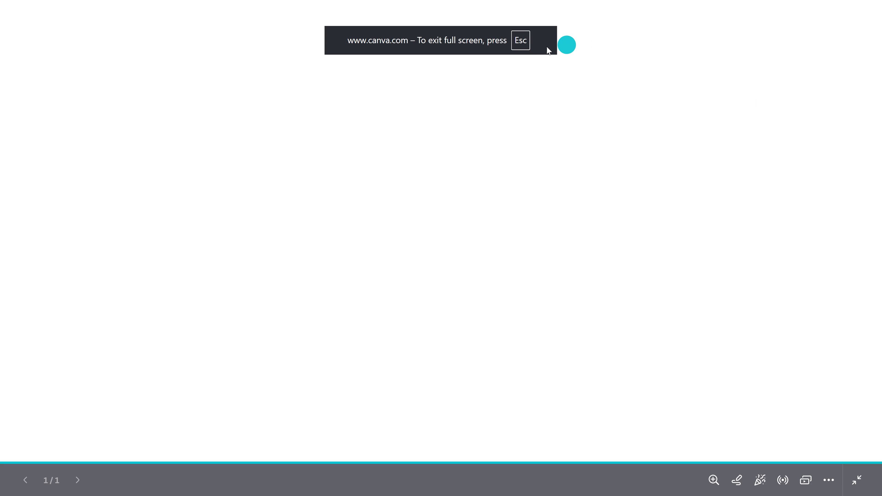
left_click(526, 44)
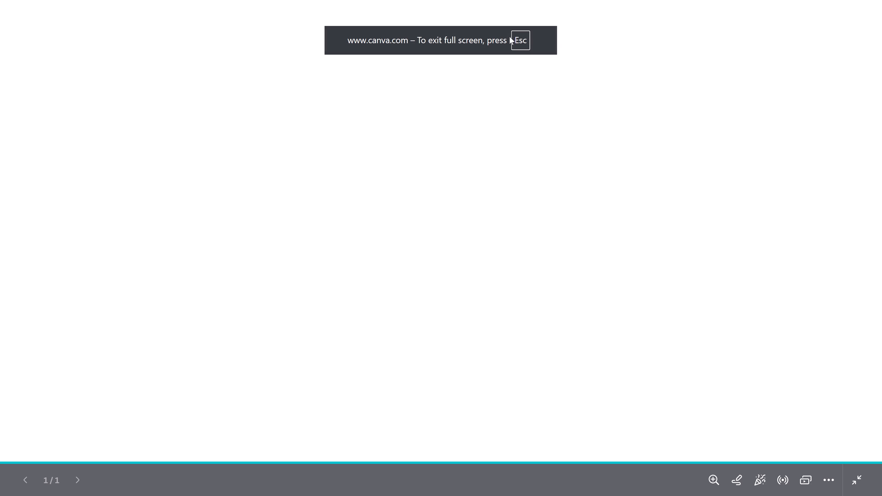
left_click(509, 37)
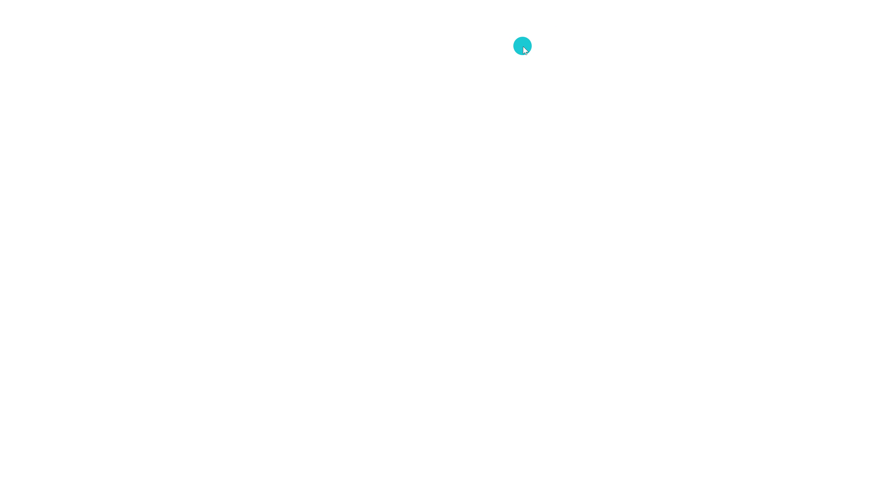
key("Escape")
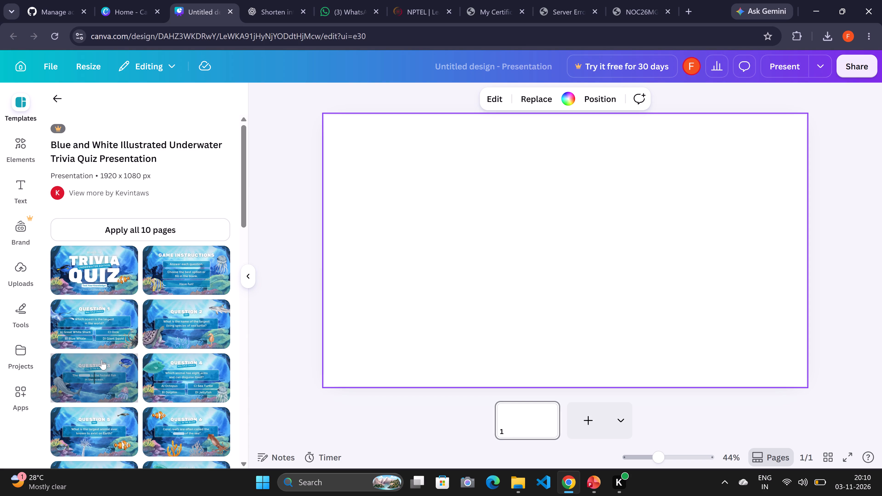
Look through the designs similar to the Underwater Trivia Quiz template for a suitable ocean- or project-themed style.
scroll(102, 360, "down", 5)
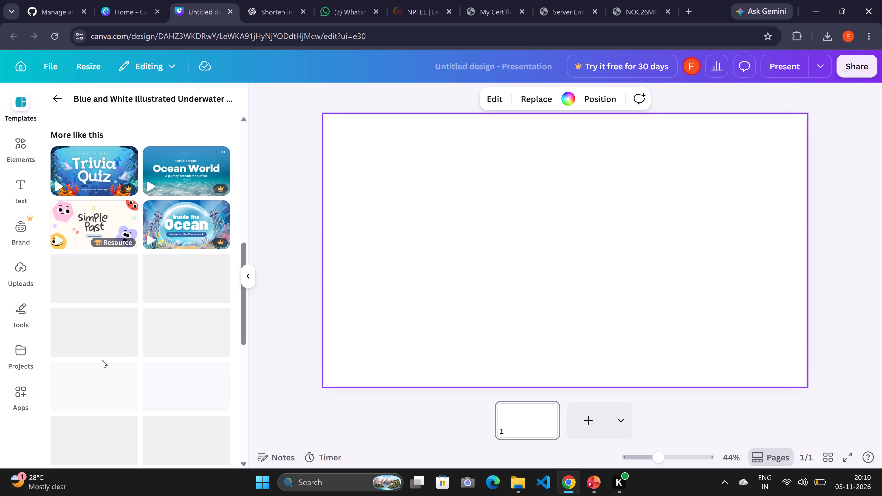
scroll(102, 360, "down", 1)
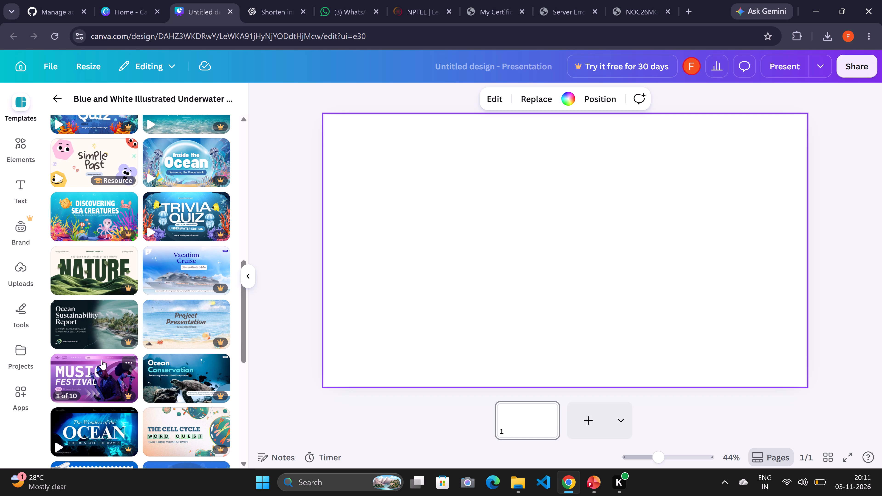
scroll(102, 360, "down", 1)
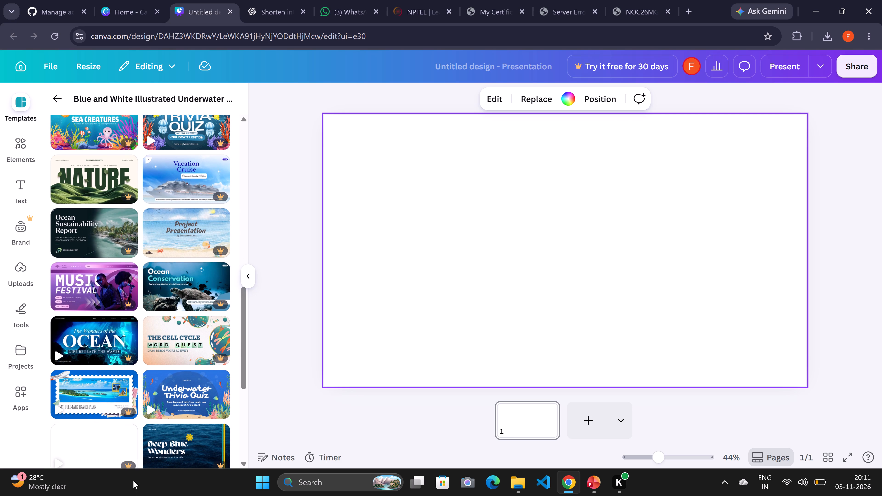
scroll(122, 456, "down", 4)
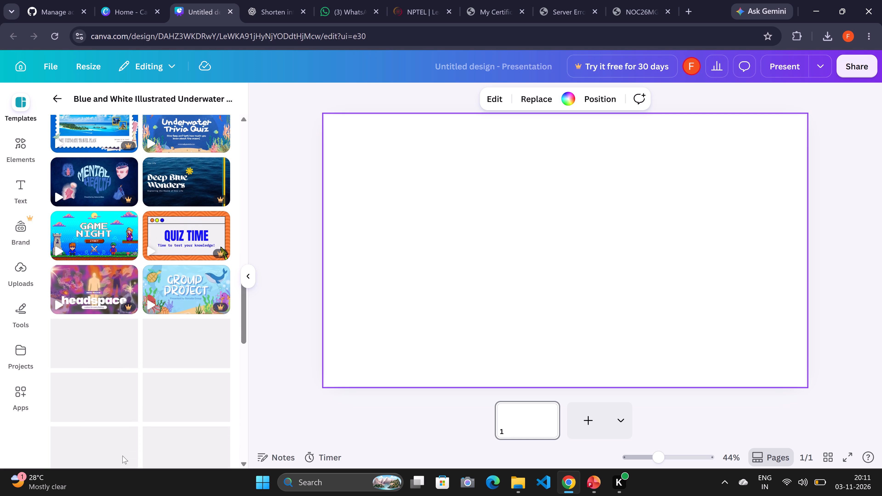
scroll(122, 456, "down", 2)
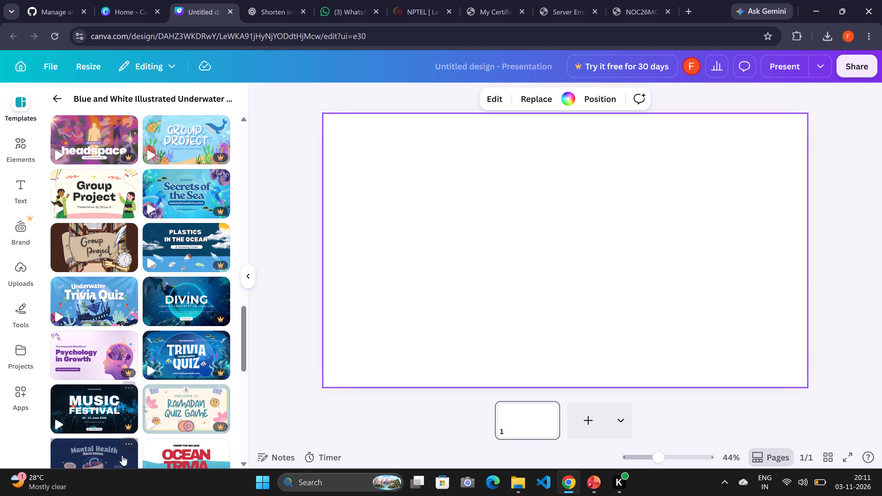
scroll(122, 456, "down", 3)
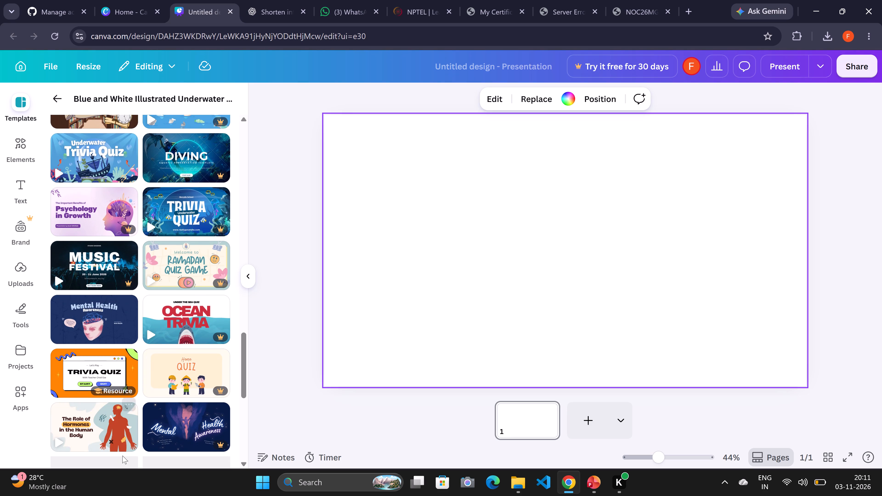
scroll(122, 456, "down", 3)
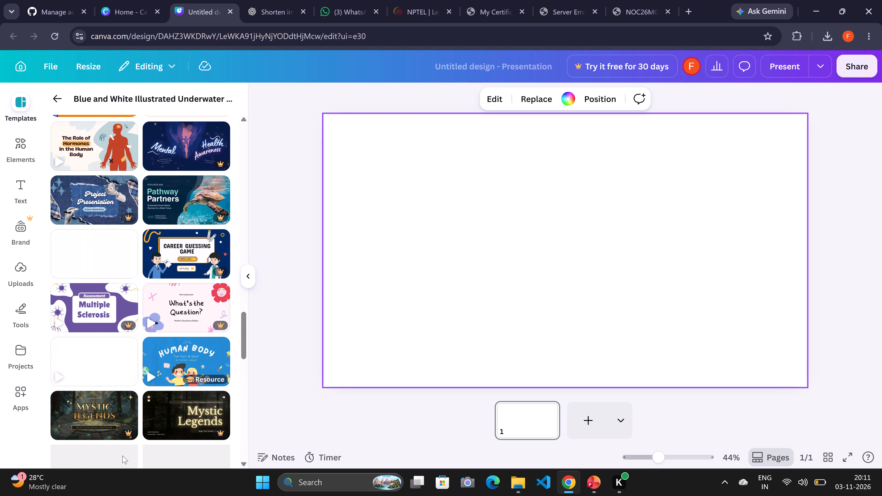
scroll(122, 456, "down", 2)
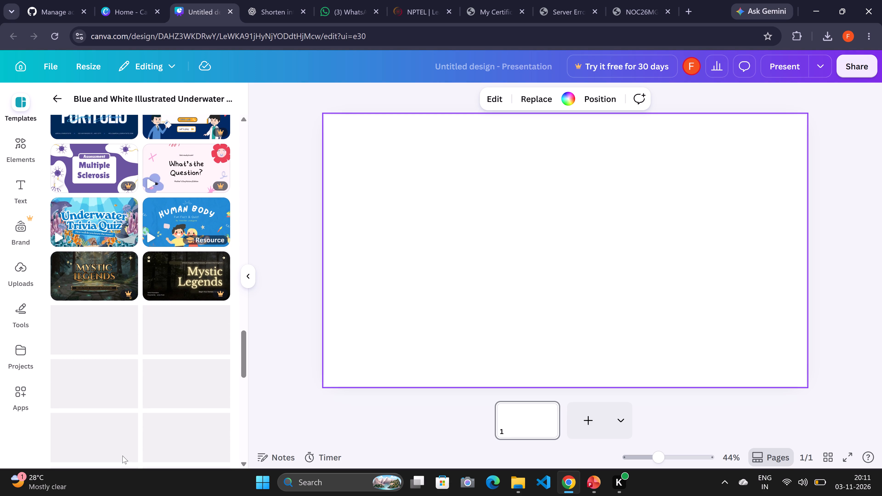
scroll(122, 456, "down", 1)
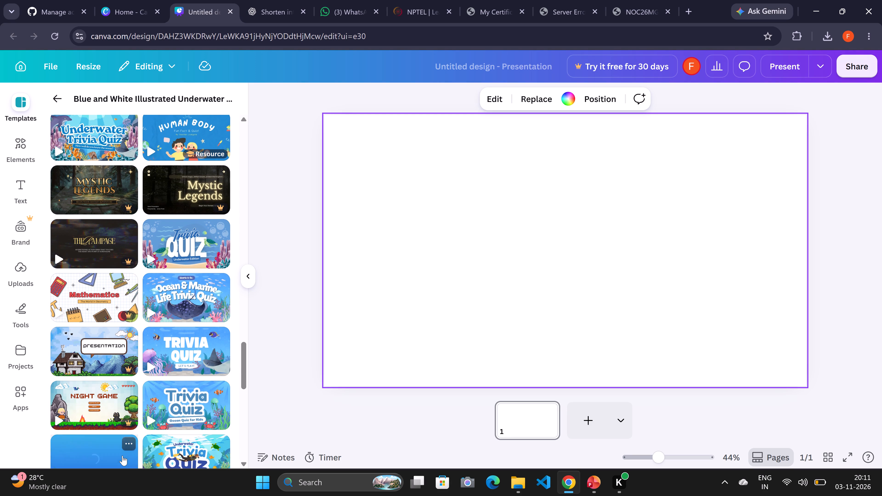
scroll(122, 456, "down", 1)
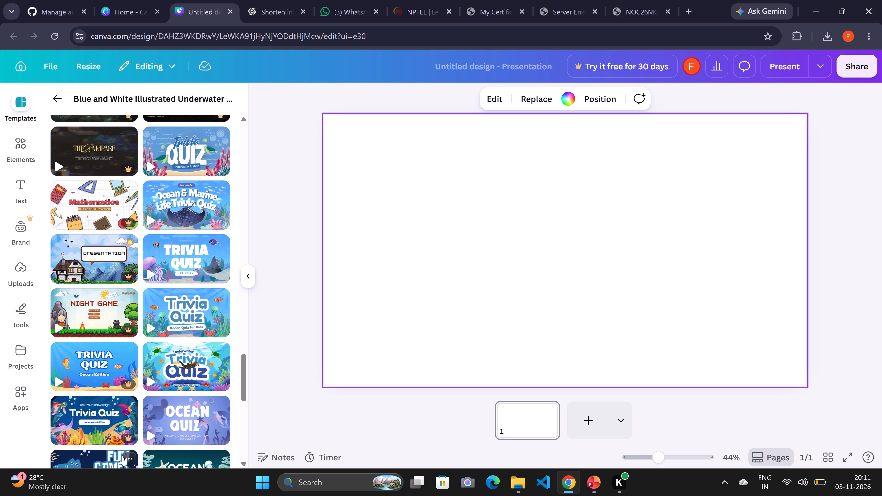
scroll(122, 456, "down", 3)
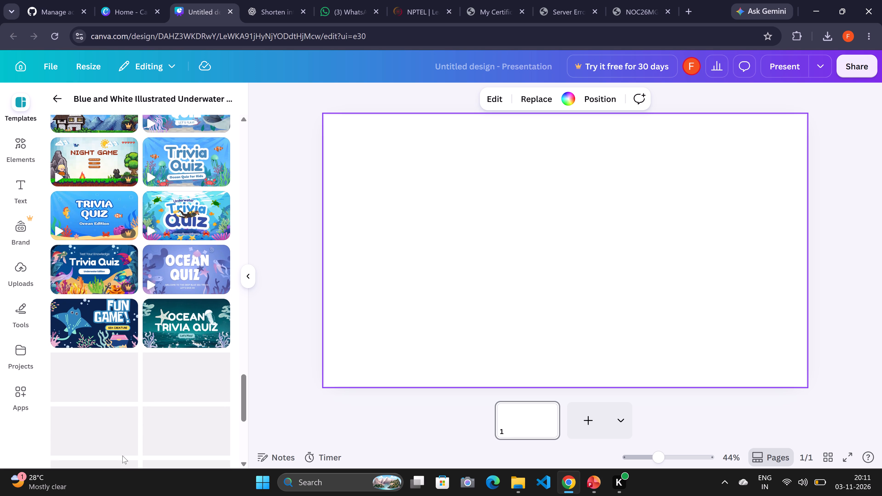
scroll(122, 456, "down", 2)
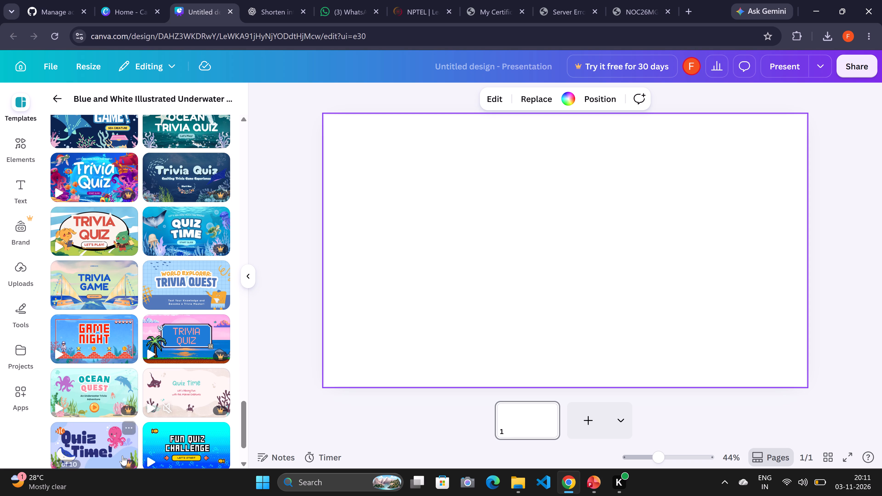
scroll(122, 456, "down", 2)
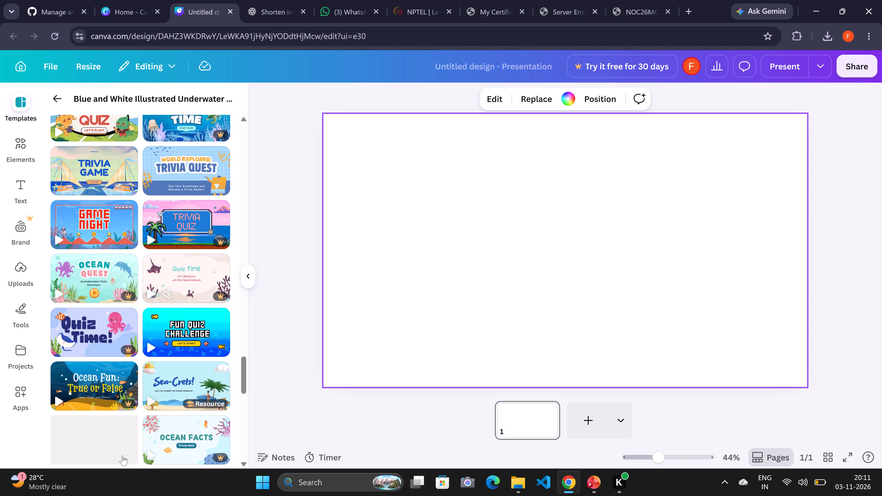
scroll(122, 456, "down", 3)
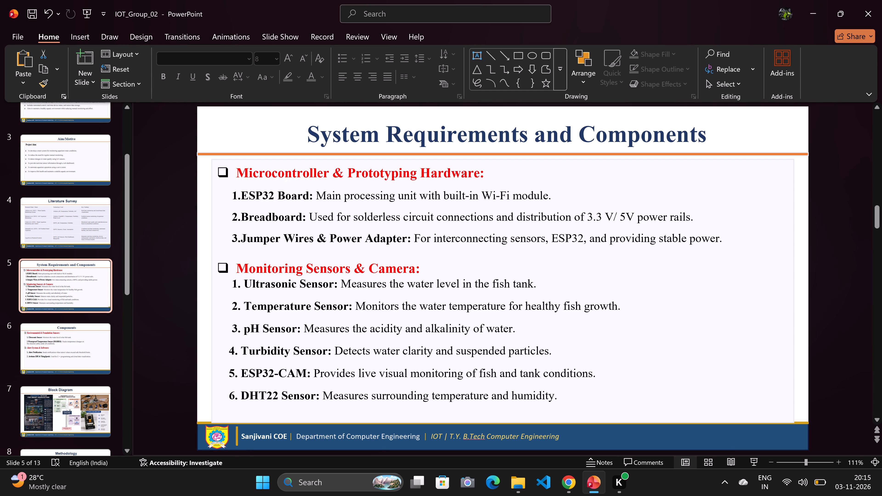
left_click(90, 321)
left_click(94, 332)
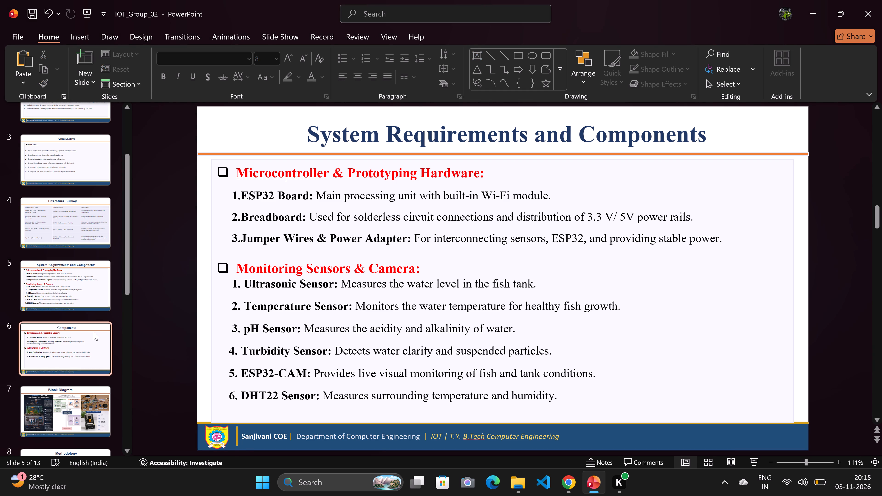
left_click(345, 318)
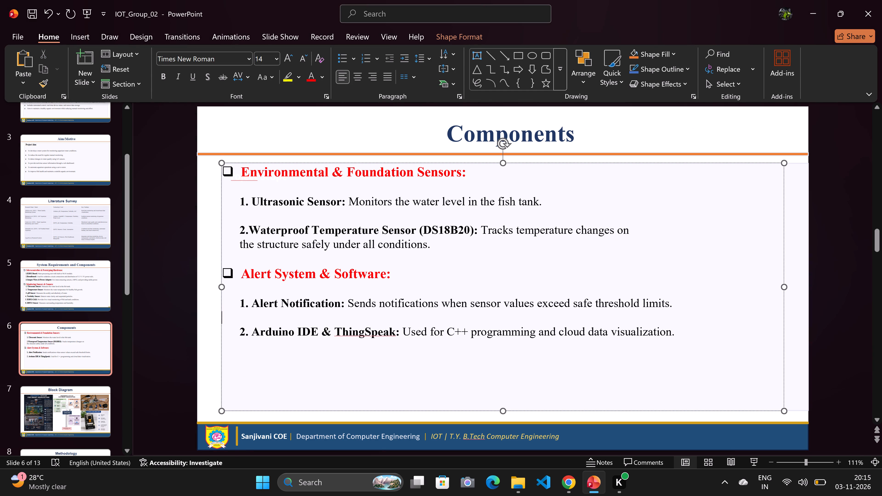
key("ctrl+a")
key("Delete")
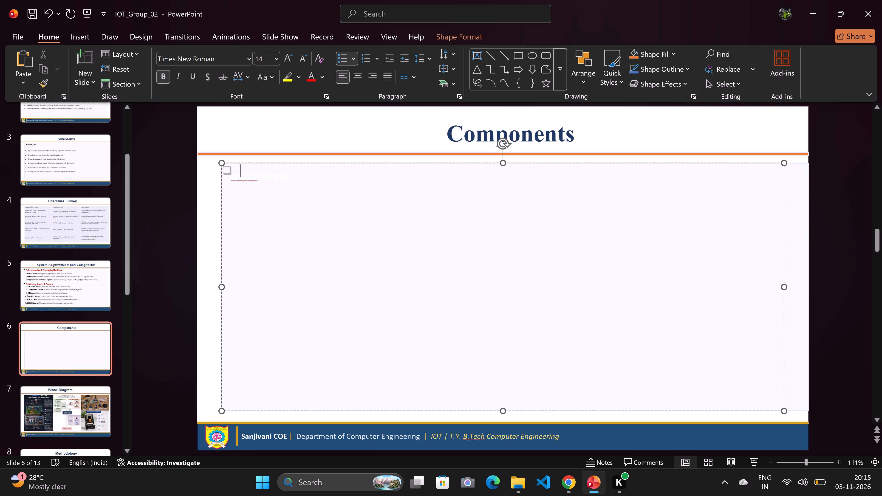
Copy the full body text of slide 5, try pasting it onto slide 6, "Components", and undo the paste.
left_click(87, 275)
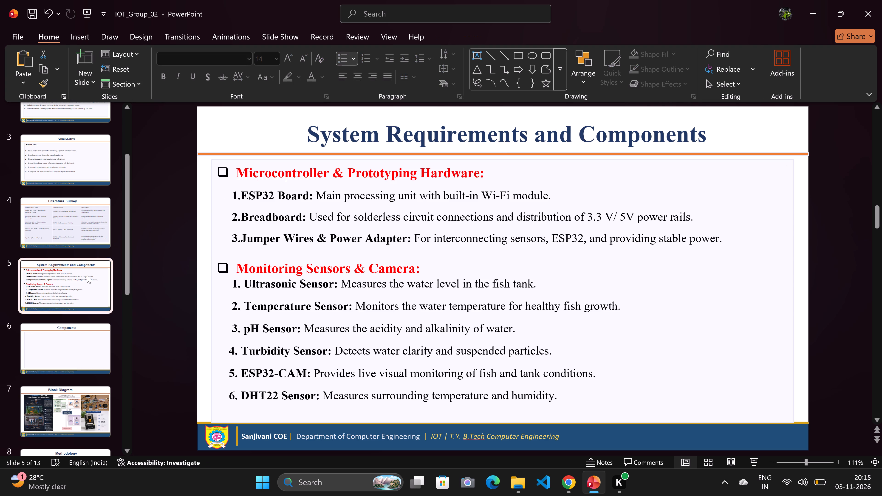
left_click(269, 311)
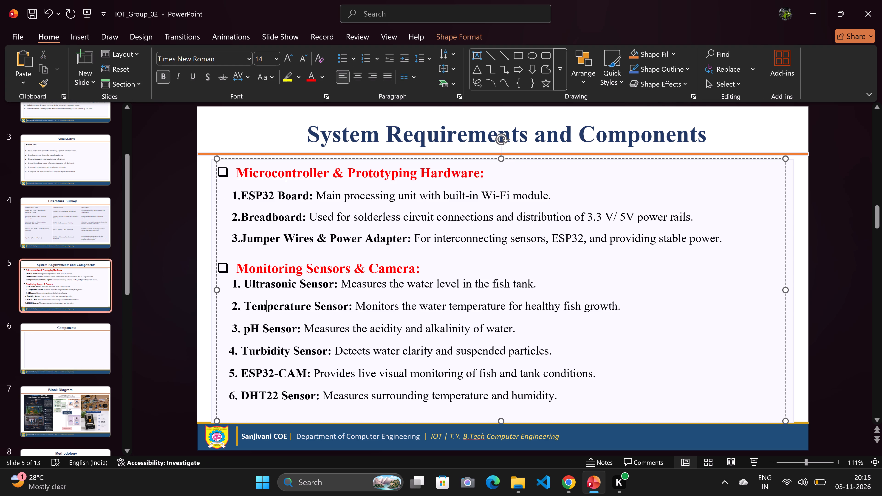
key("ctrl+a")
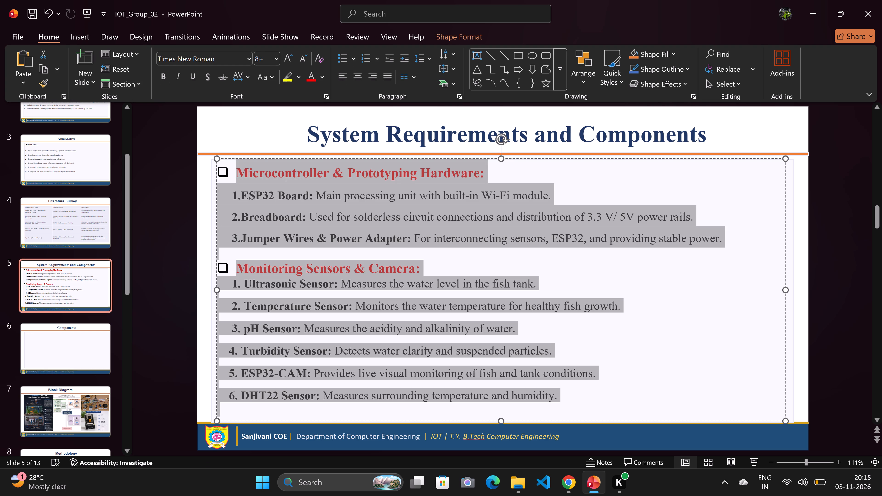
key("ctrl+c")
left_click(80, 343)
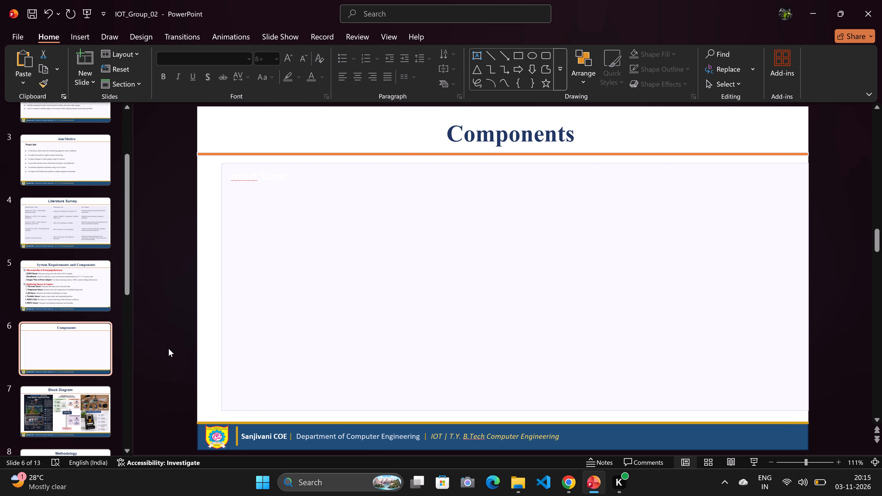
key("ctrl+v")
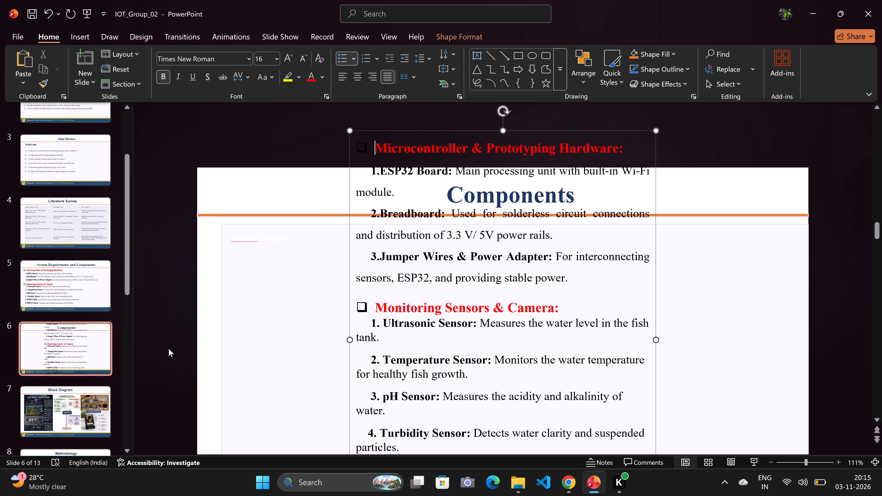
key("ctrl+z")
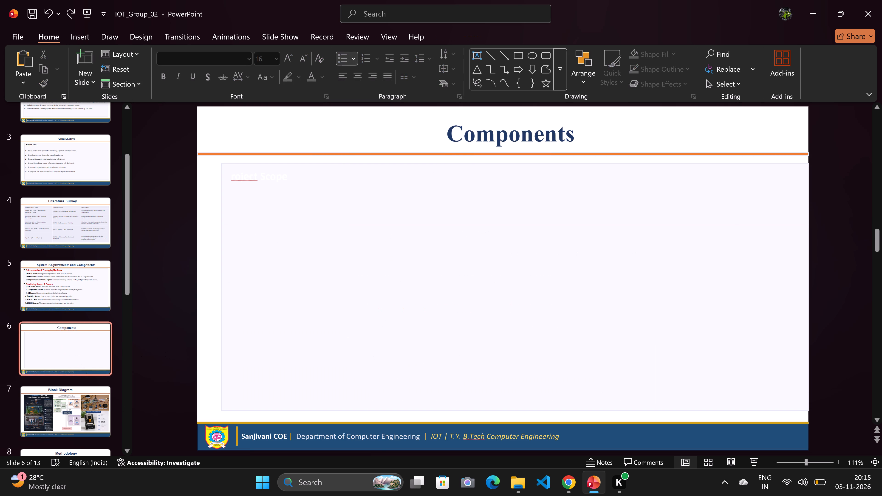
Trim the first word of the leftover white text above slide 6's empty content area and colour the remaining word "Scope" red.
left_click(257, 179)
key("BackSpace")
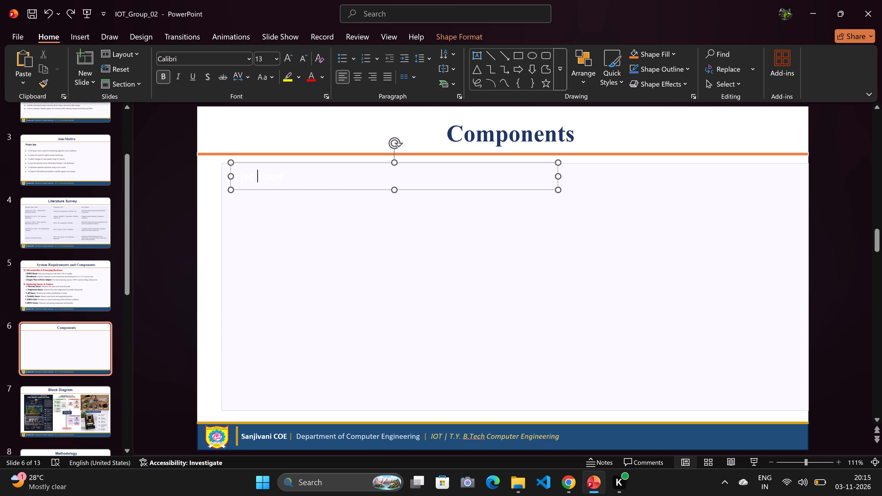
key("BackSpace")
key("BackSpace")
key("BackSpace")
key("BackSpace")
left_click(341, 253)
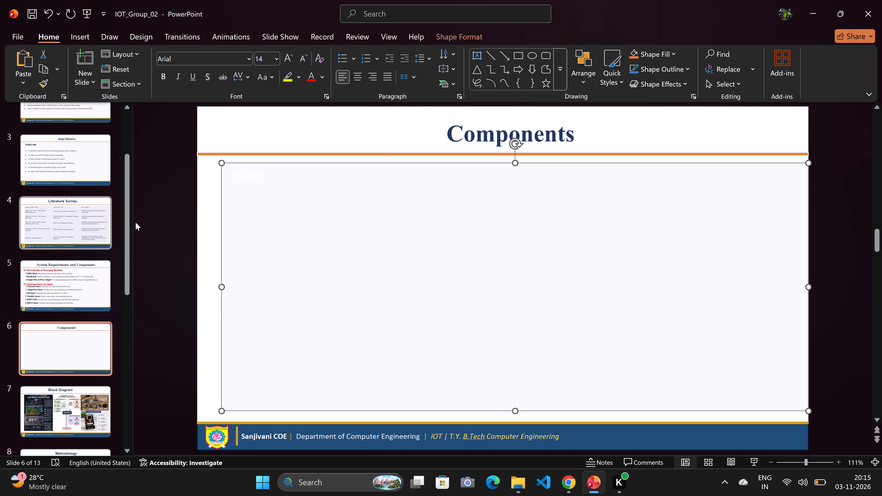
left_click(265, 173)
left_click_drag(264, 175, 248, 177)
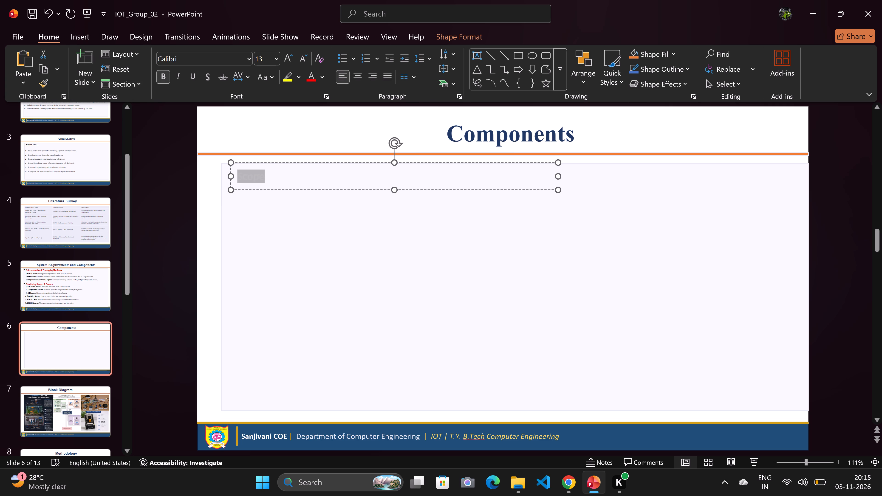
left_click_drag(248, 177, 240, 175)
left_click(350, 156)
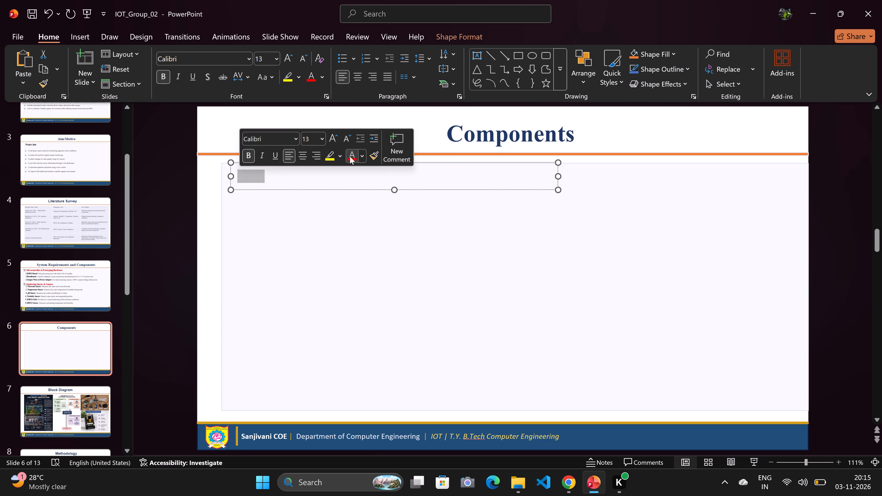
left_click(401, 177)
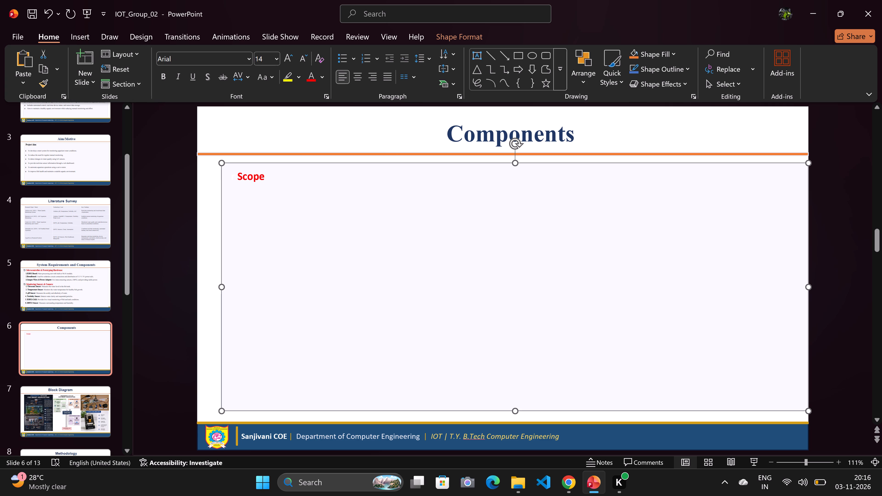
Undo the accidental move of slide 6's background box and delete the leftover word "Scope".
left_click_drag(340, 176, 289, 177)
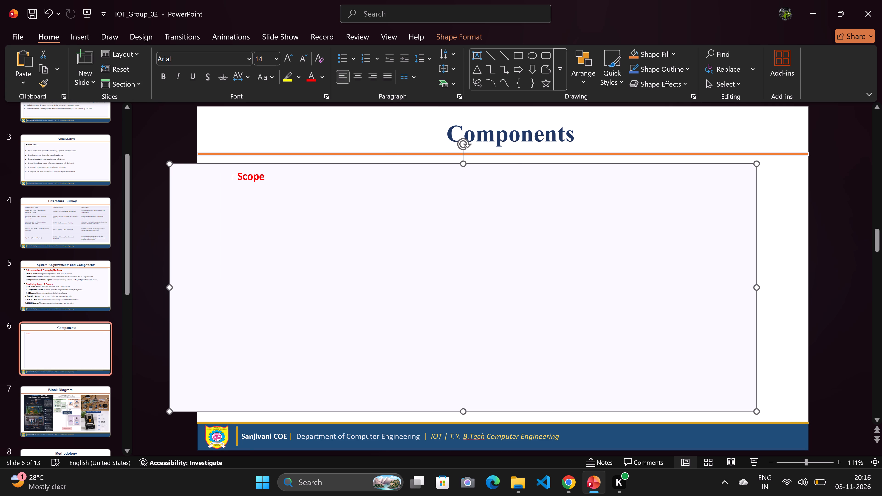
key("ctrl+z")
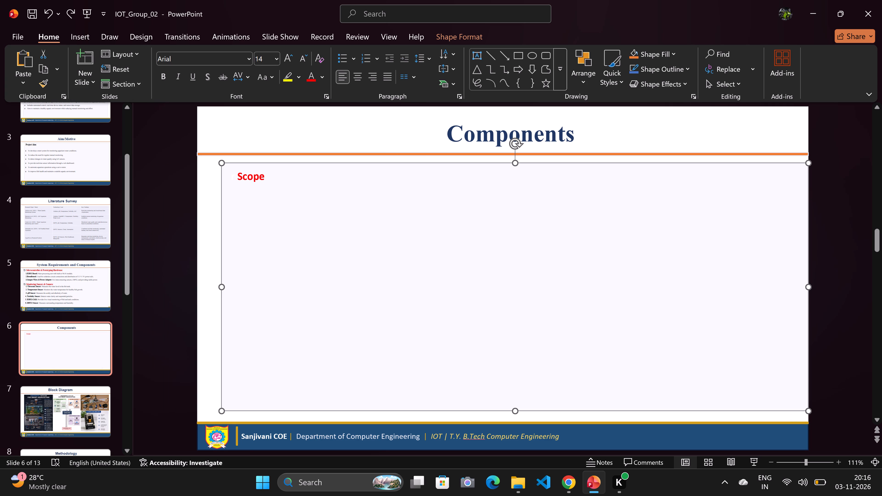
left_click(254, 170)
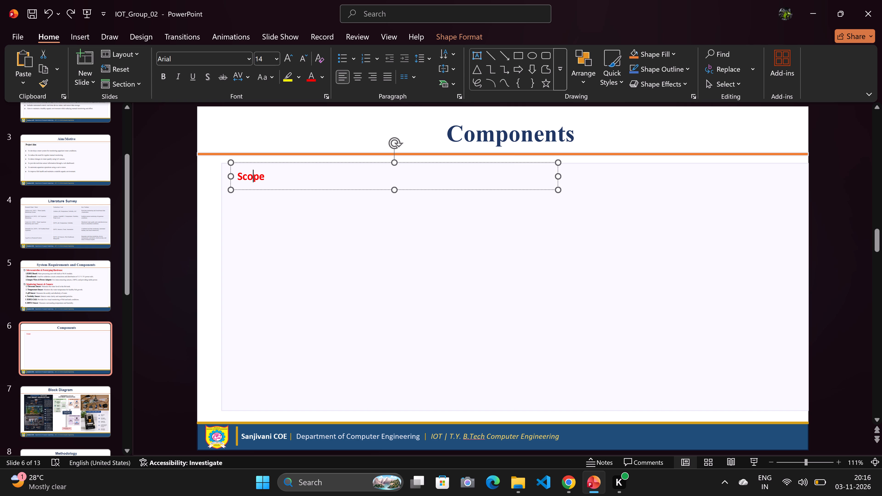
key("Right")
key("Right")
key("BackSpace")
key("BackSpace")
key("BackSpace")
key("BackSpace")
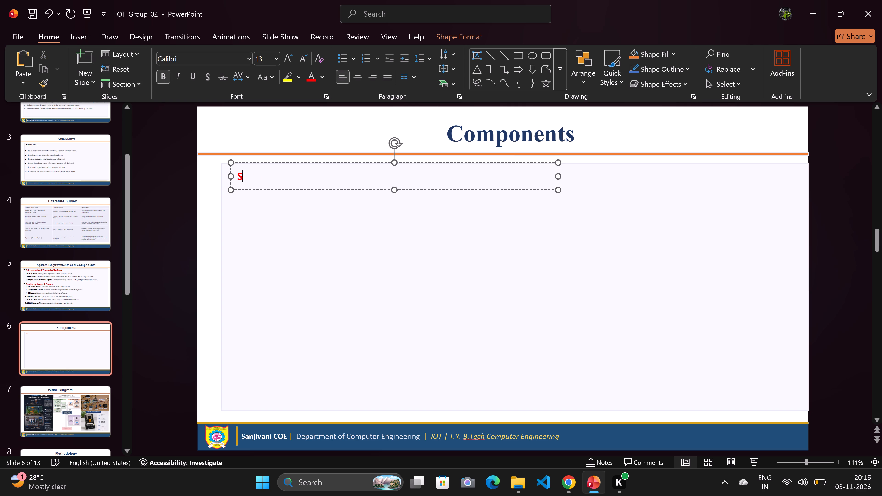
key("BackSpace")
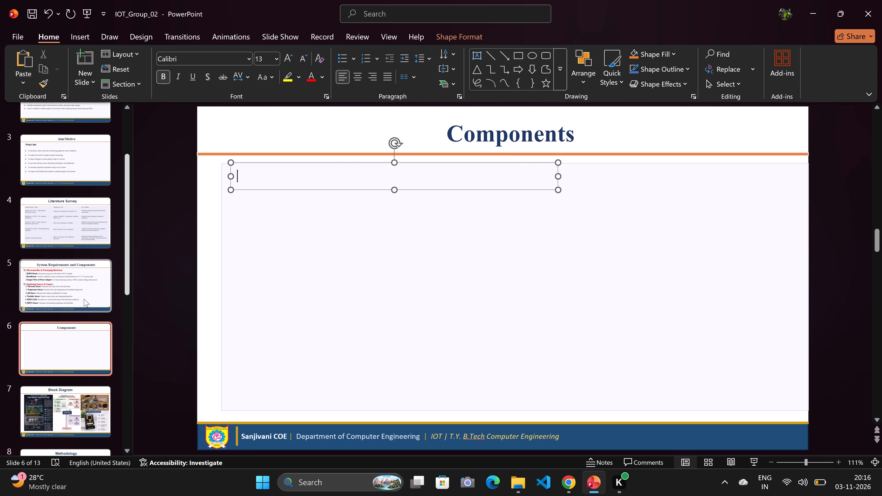
Duplicate slide 5, "System Requirements and Components", after a glance at ChatGPT's "Slide 6 – Components Used" suggestion.
left_click(84, 290)
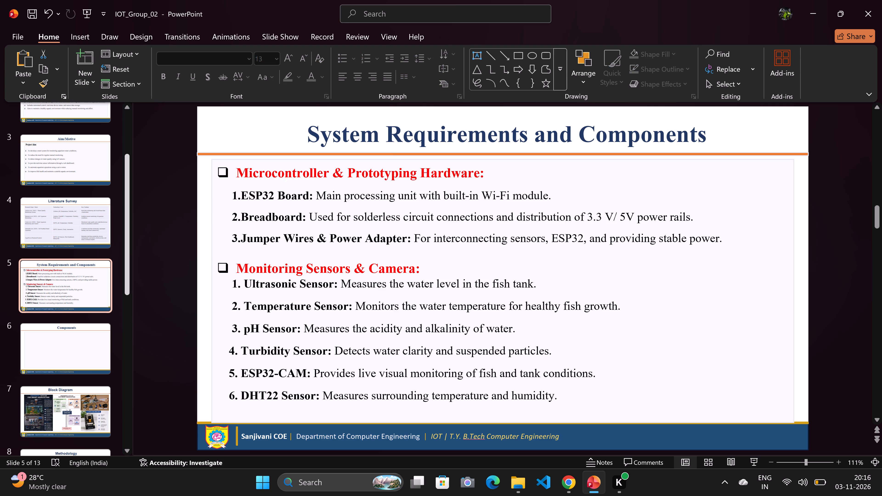
left_click_drag(555, 490, 568, 490)
left_click(568, 490)
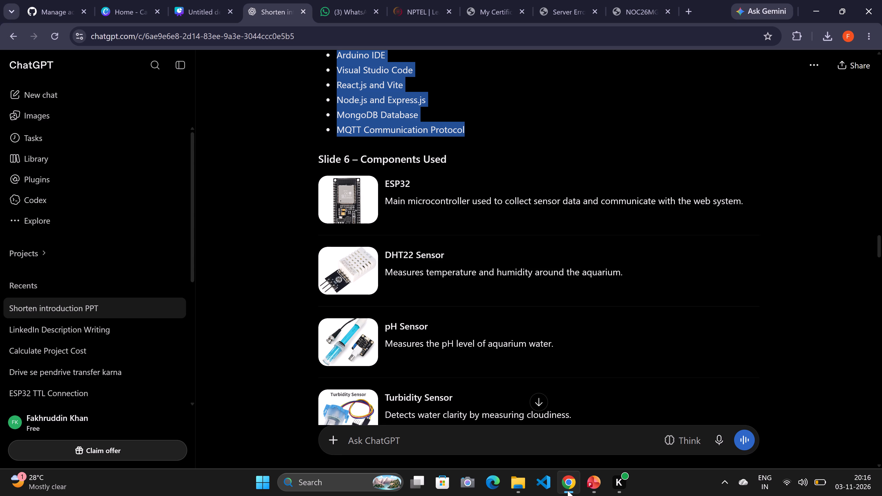
left_click(602, 493)
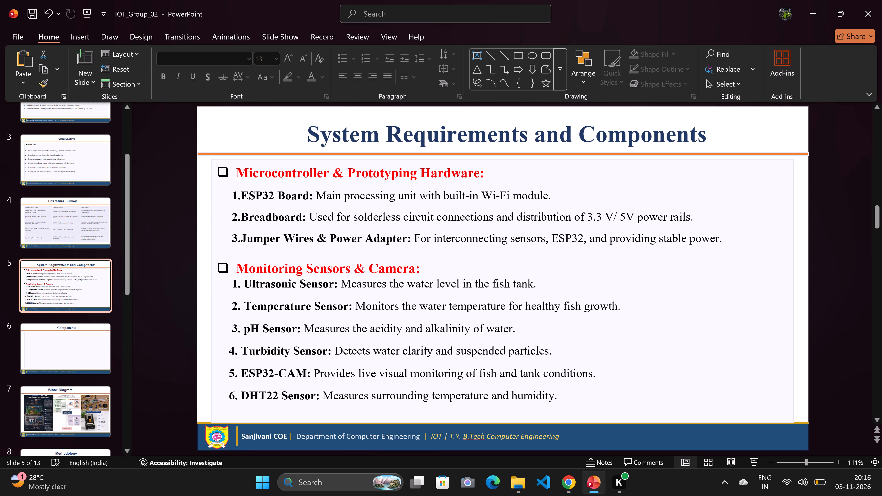
left_click(95, 82)
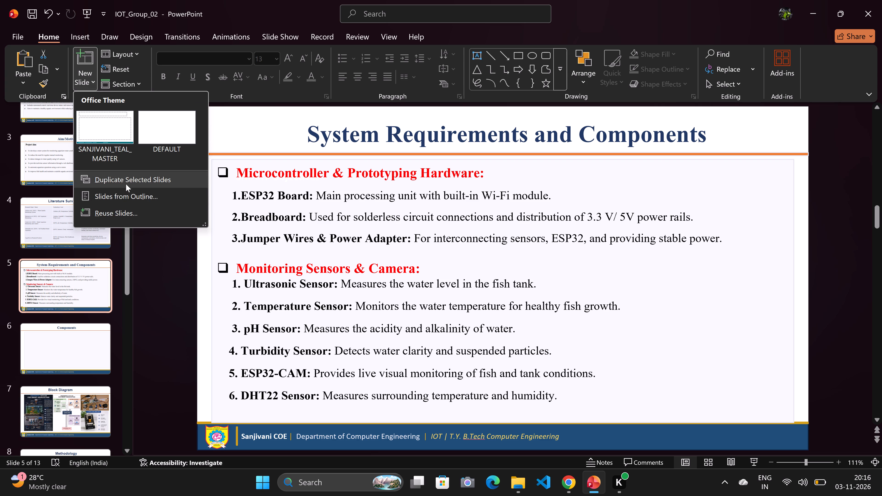
left_click(126, 184)
Delete the emptied "Components" slide that follows the duplicated slide.
left_click(71, 404)
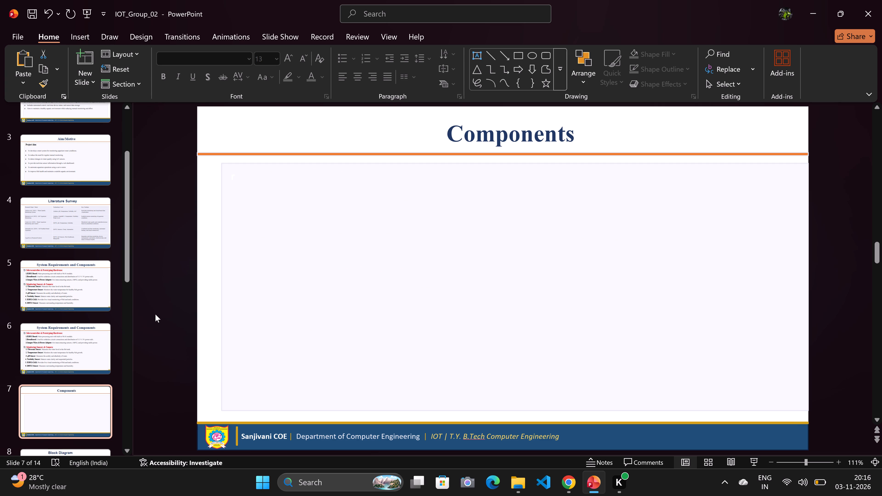
key("Delete")
Change the title of the duplicated slide 6 to "Components Used".
left_click(77, 263)
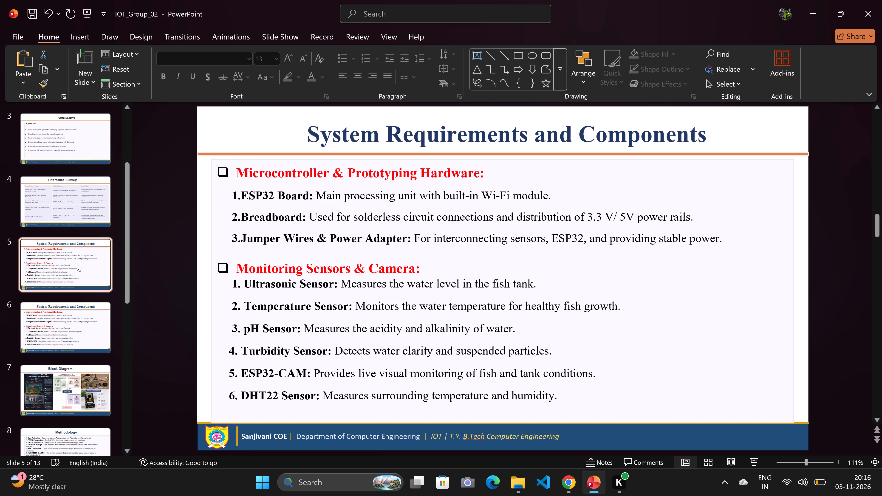
left_click(81, 285)
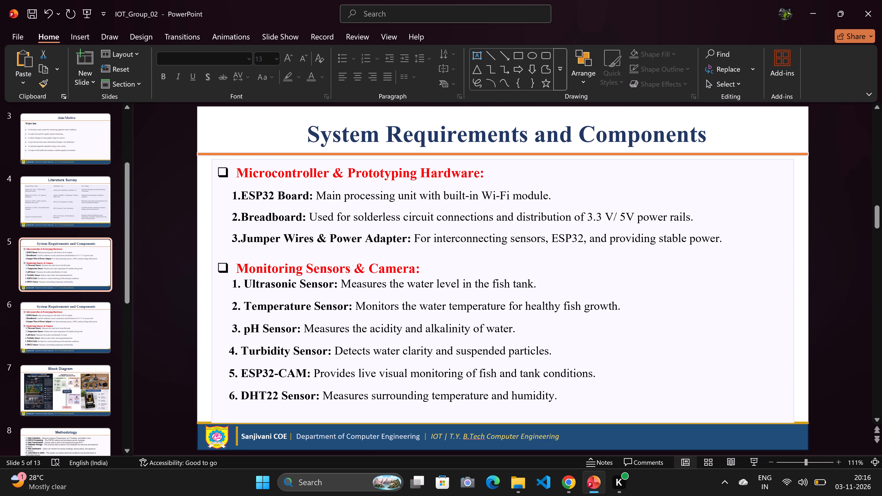
left_click(86, 322)
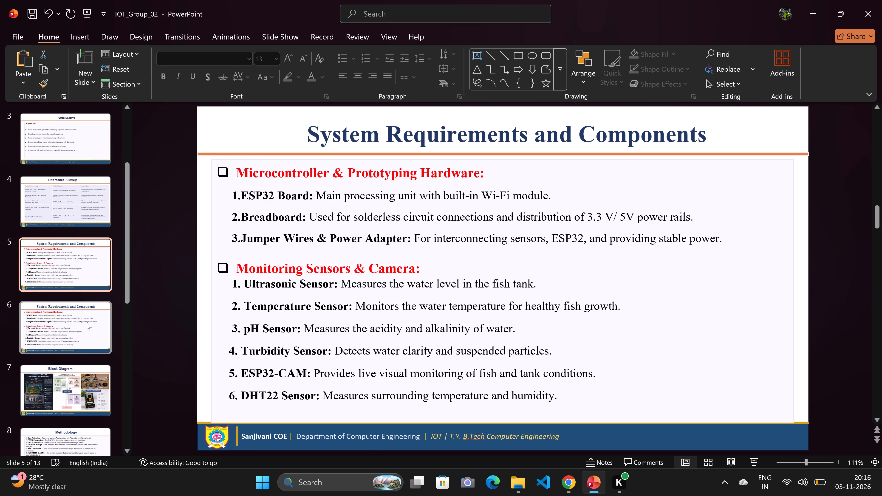
left_click(580, 139)
key("BackSpace")
key("BackSpace")
key("BackSpace")
key("BackSpace")
key("BackSpace")
key("BackSpace")
key("BackSpace")
key("BackSpace")
key("BackSpace")
key("BackSpace")
key("BackSpace")
key("BackSpace")
key("BackSpace")
key("BackSpace")
key("BackSpace")
key("BackSpace")
key("BackSpace")
key("BackSpace")
key("BackSpace")
key("BackSpace")
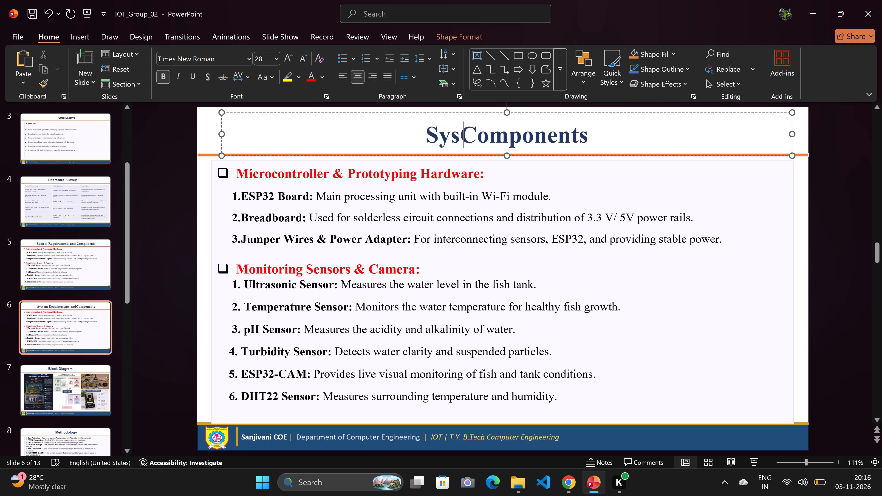
key("BackSpace")
key("BackSpace")
key("BackSpace")
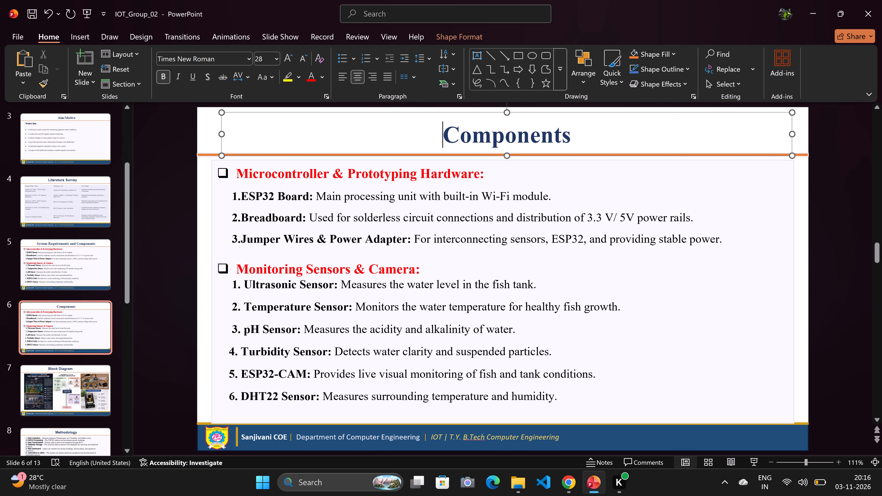
key("Right")
key("Right")
key("Right")
key("Right")
key("Right")
key("Right")
key("Right")
key("Right")
key("Right")
key("Right")
key("Right")
key("Right")
key("space")
type("sed")
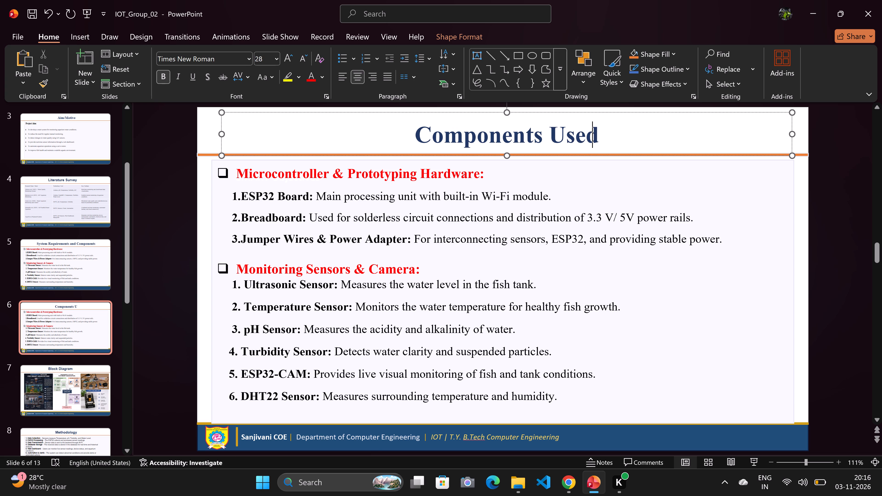
Add a trailing space to the "Components Used" title on slide 6 and apply centre alignment to it.
key("space")
left_click_drag(600, 131, 429, 131)
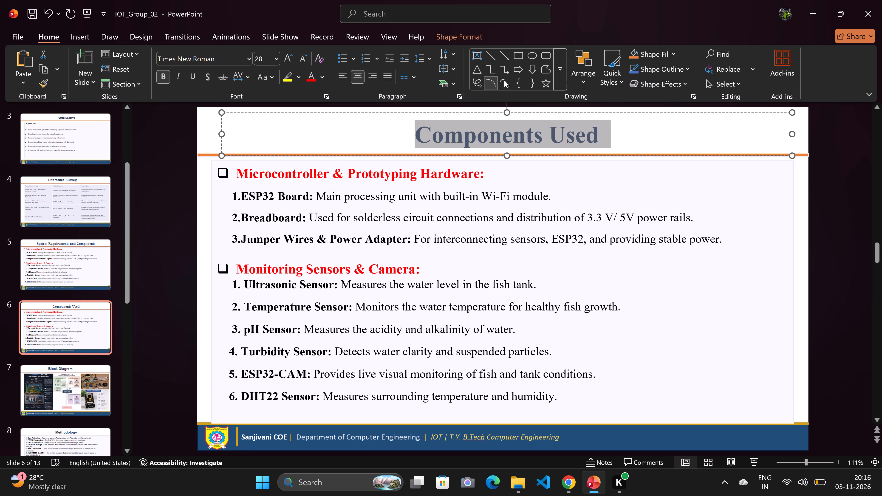
left_click(361, 79)
left_click(375, 131)
left_click(374, 135)
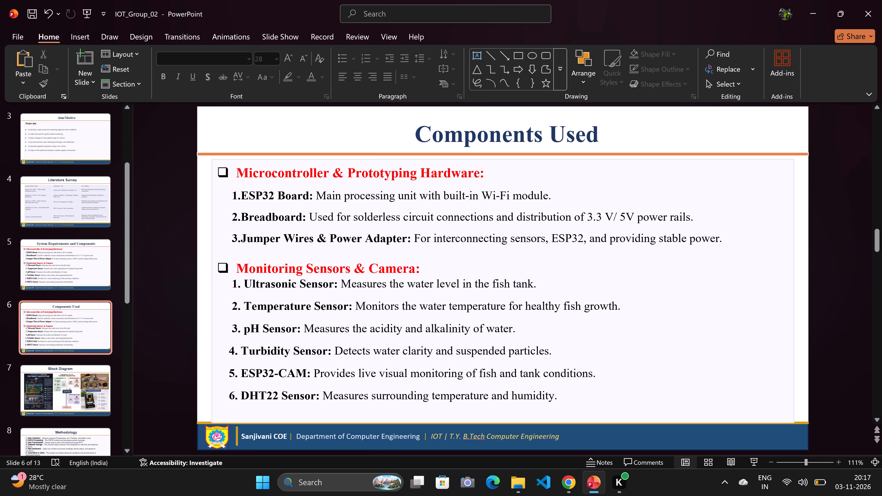
Shorten the title of slide 5 to "System Requirements".
left_click(96, 281)
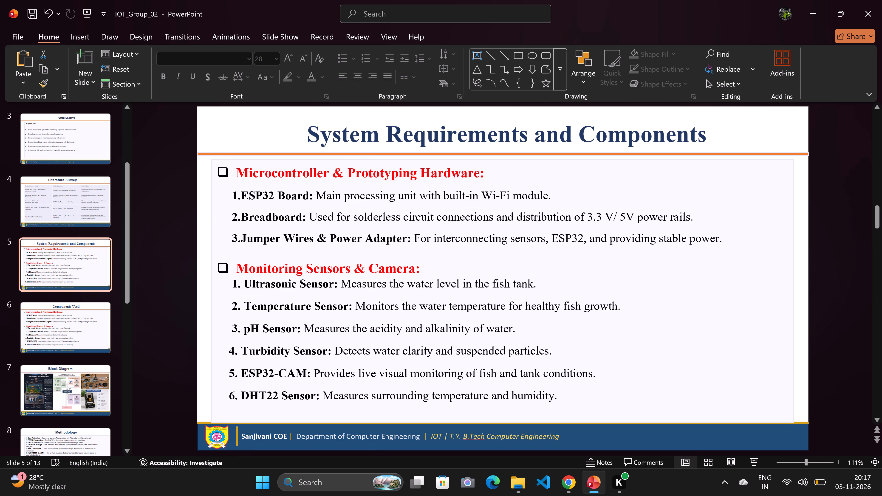
left_click(705, 136)
key("Delete")
key("BackSpace")
key("BackSpace")
key("BackSpace")
key("BackSpace")
key("BackSpace")
key("BackSpace")
key("BackSpace")
key("BackSpace")
key("BackSpace")
key("BackSpace")
key("BackSpace")
key("BackSpace")
key("BackSpace")
key("BackSpace")
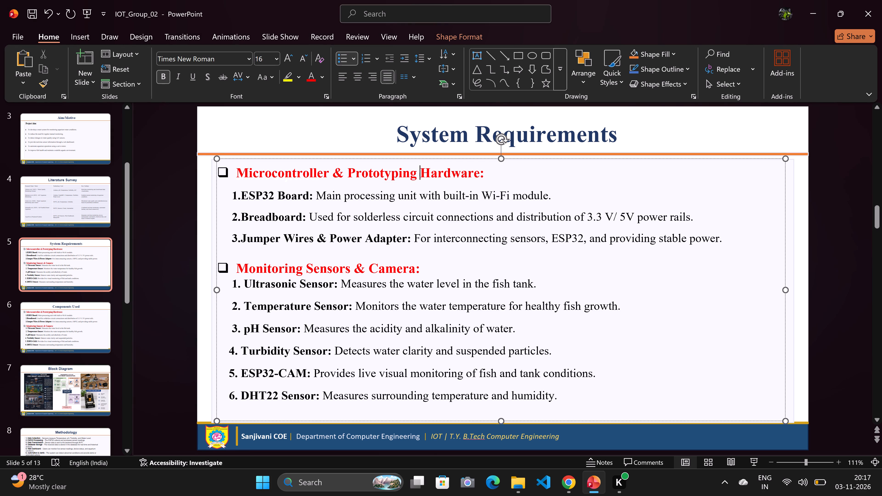
key("BackSpace")
key("BackSpace")
key("BackSpace")
key("BackSpace")
key("BackSpace")
key("BackSpace")
key("BackSpace")
key("BackSpace")
key("BackSpace")
key("BackSpace")
key("BackSpace")
key("BackSpace")
key("BackSpace")
key("BackSpace")
key("BackSpace")
key("BackSpace")
key("BackSpace")
key("BackSpace")
key("BackSpace")
key("BackSpace")
key("BackSpace")
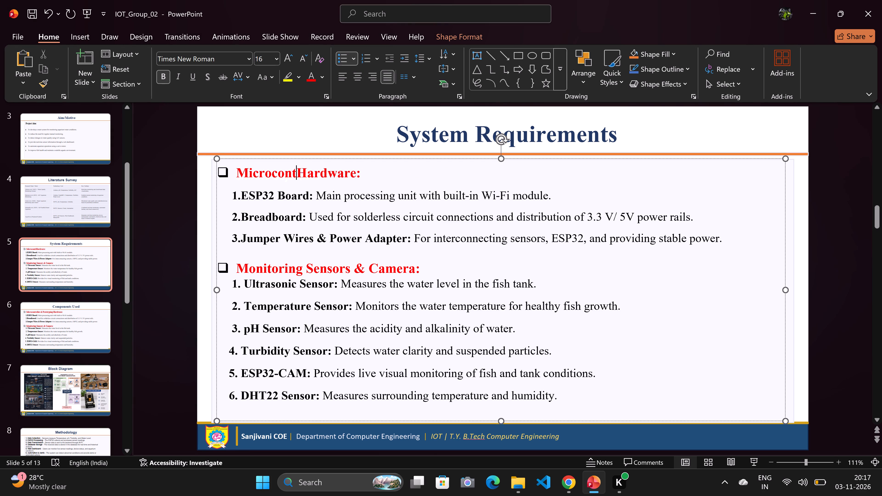
key("BackSpace")
key("BackSpace")
key("BackSpace")
key("BackSpace")
key("BackSpace")
key("BackSpace")
key("BackSpace")
key("BackSpace")
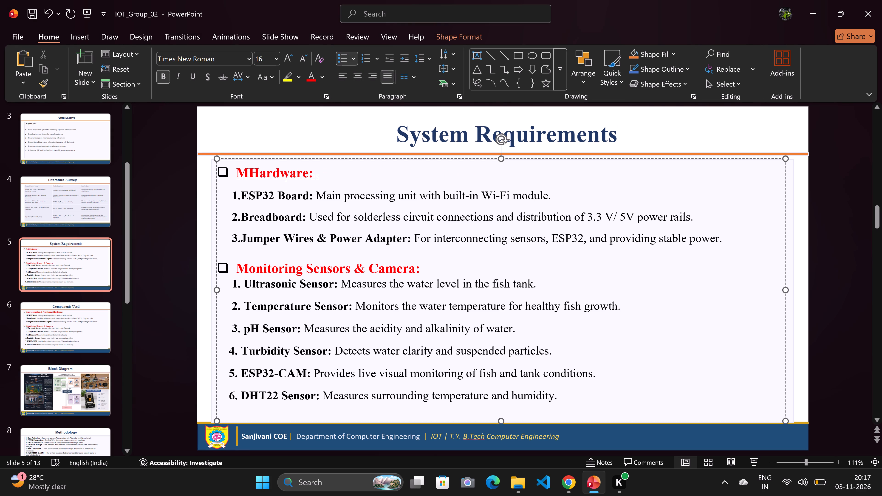
key("BackSpace")
key("Right")
key("Right")
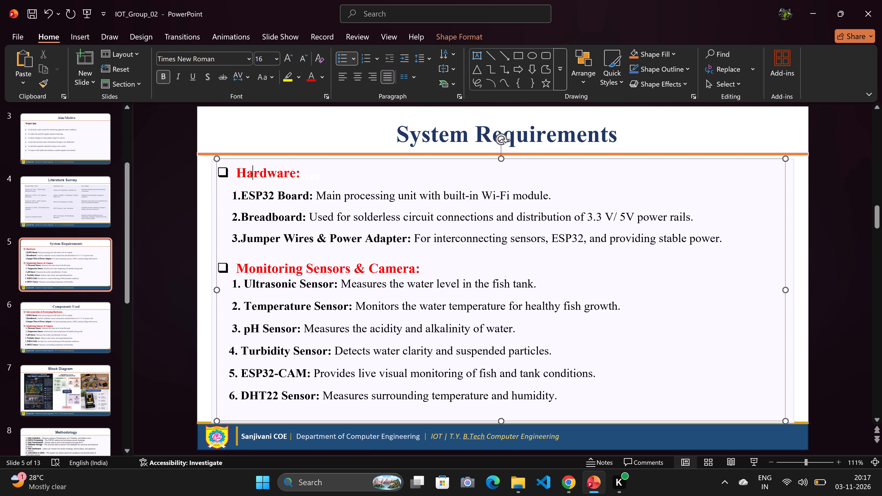
key("Right")
key("Right")
key("Right")
key("Right")
key("Right")
key("Right")
key("r")
key("e")
key("q")
type("uire")
type("ments")
key("space")
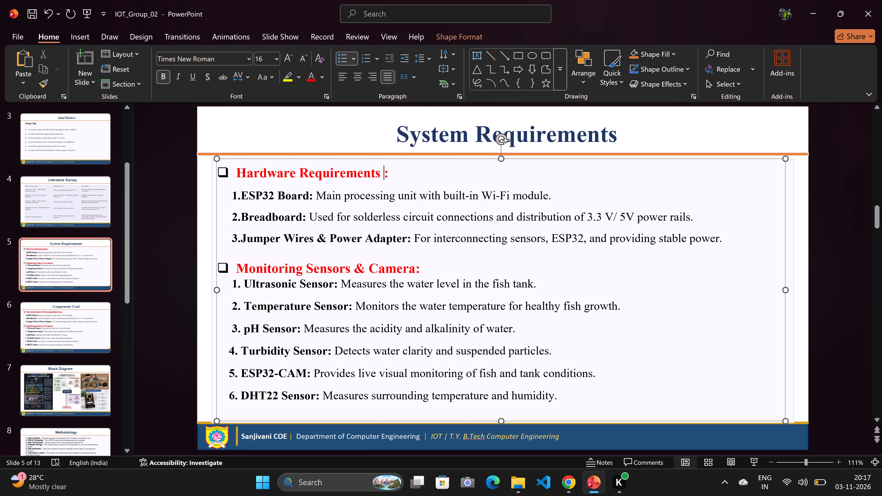
Undo the accidental background box move and replace the three numbered items under "Hardware Requirements" with the copied hardware list.
left_click_drag(724, 241, 718, 241)
key("ctrl+z")
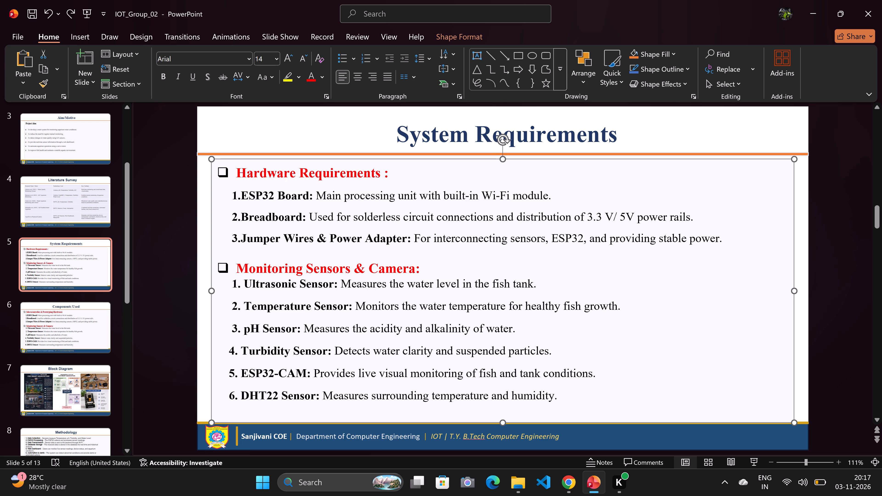
left_click(727, 237)
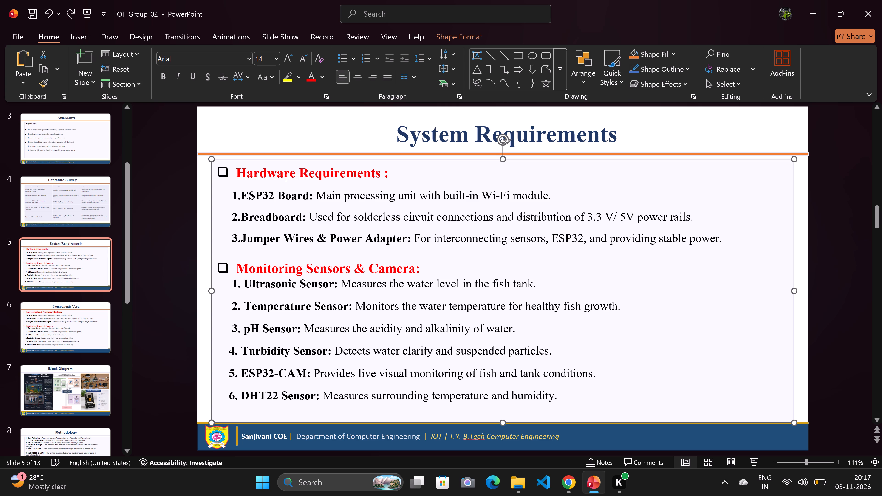
left_click(722, 237)
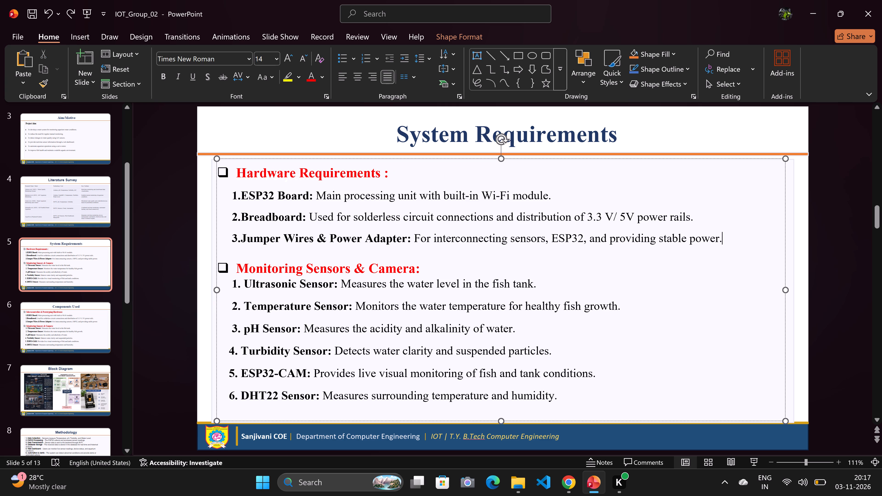
left_click_drag(721, 236, 296, 198)
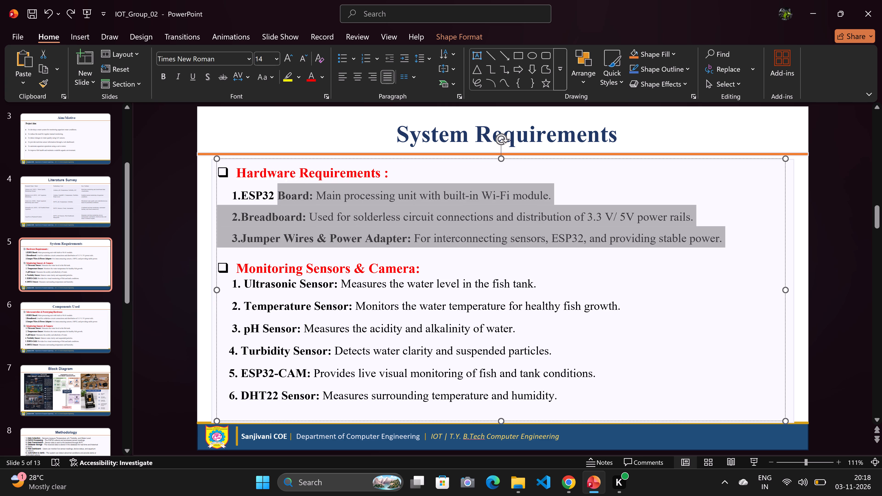
left_click_drag(296, 198, 231, 197)
key("BackSpace")
key("ctrl+v")
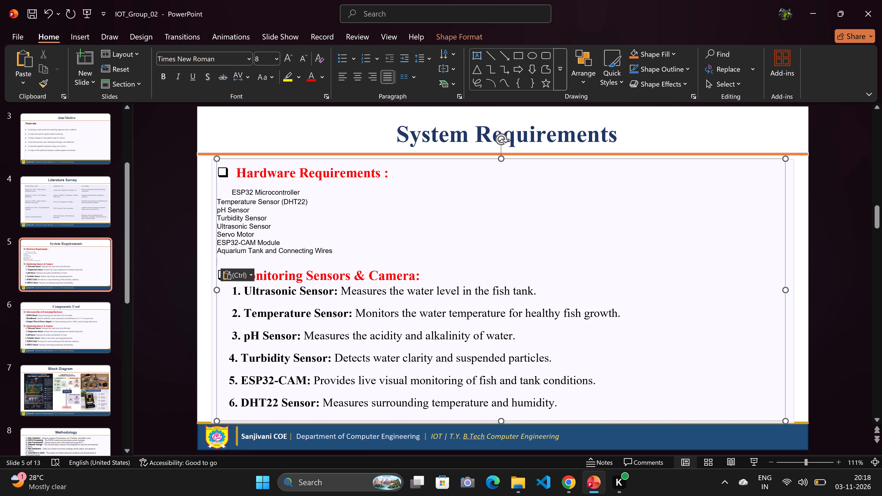
Apply filled round bullets to the whole pasted hardware list, from ESP32 Microcontroller to Aquarium Tank and Connecting Wires.
left_click_drag(338, 251, 229, 197)
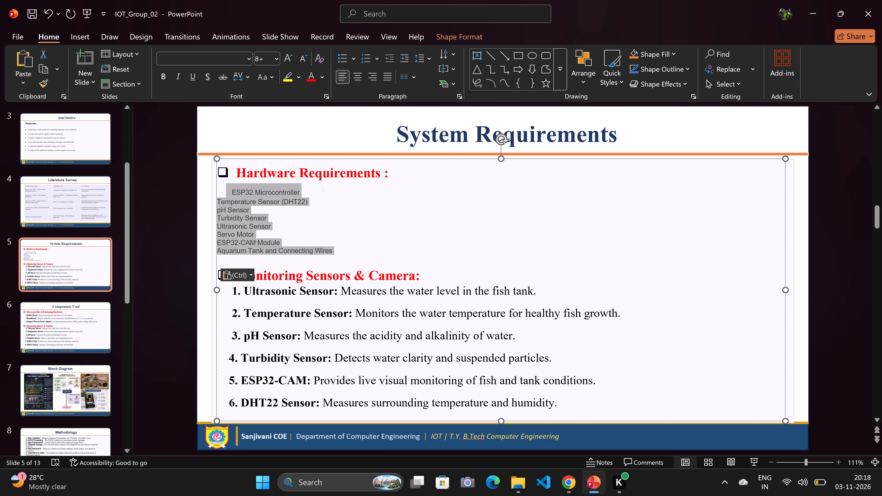
left_click_drag(229, 197, 268, 210)
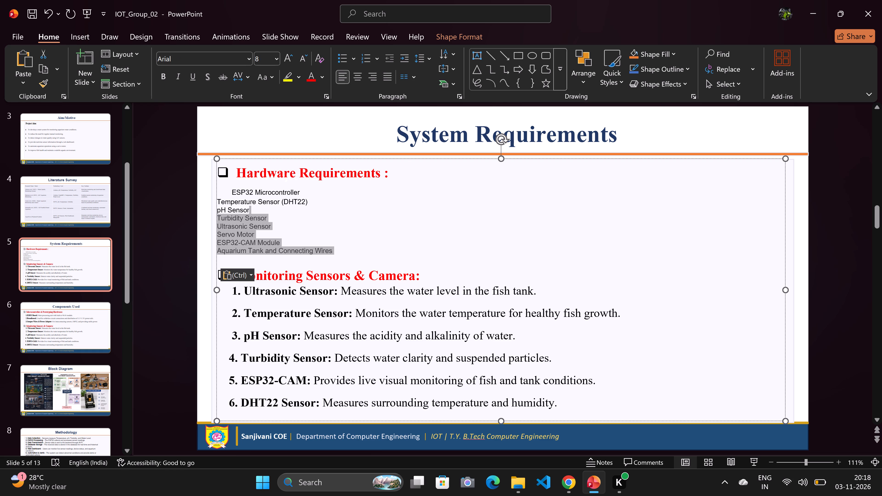
left_click_drag(339, 253, 230, 193)
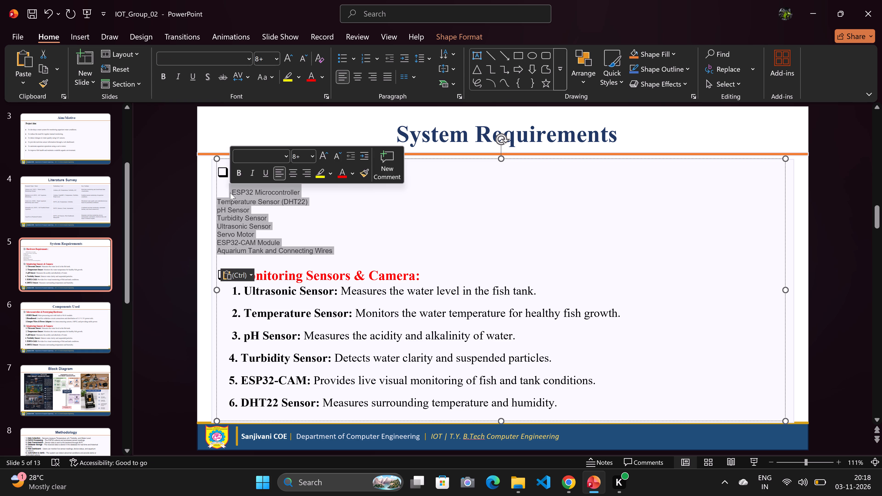
left_click(351, 63)
left_click(404, 95)
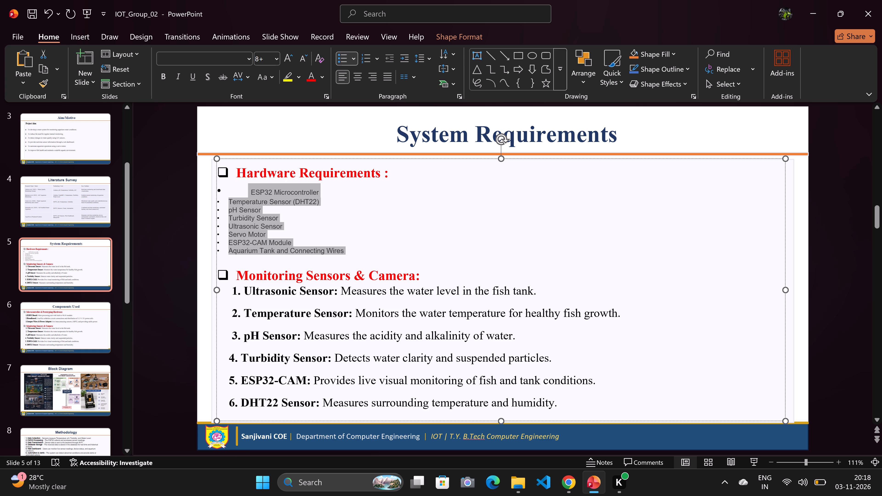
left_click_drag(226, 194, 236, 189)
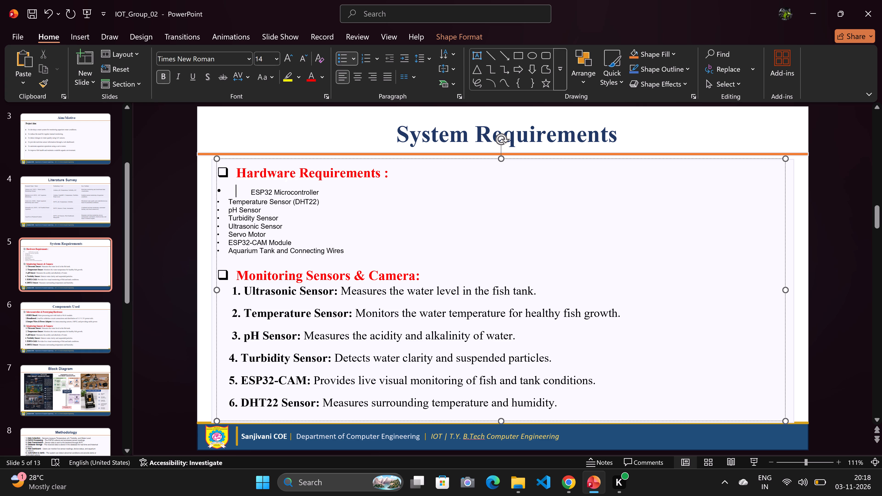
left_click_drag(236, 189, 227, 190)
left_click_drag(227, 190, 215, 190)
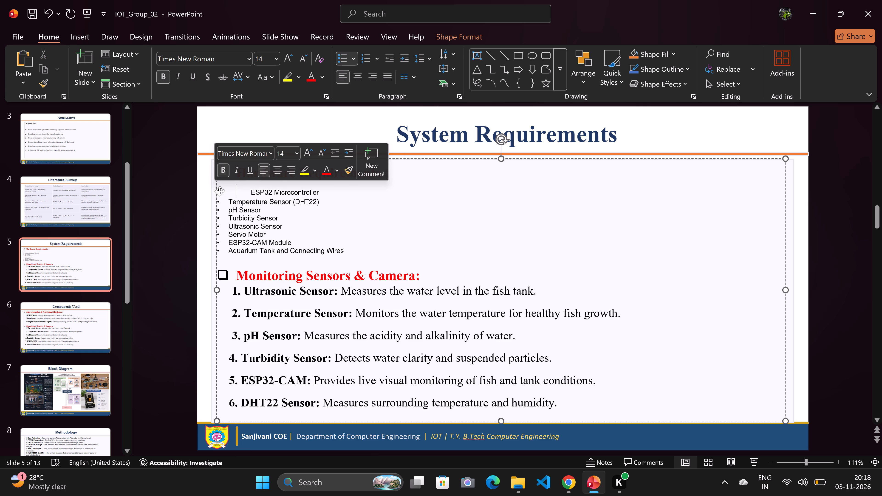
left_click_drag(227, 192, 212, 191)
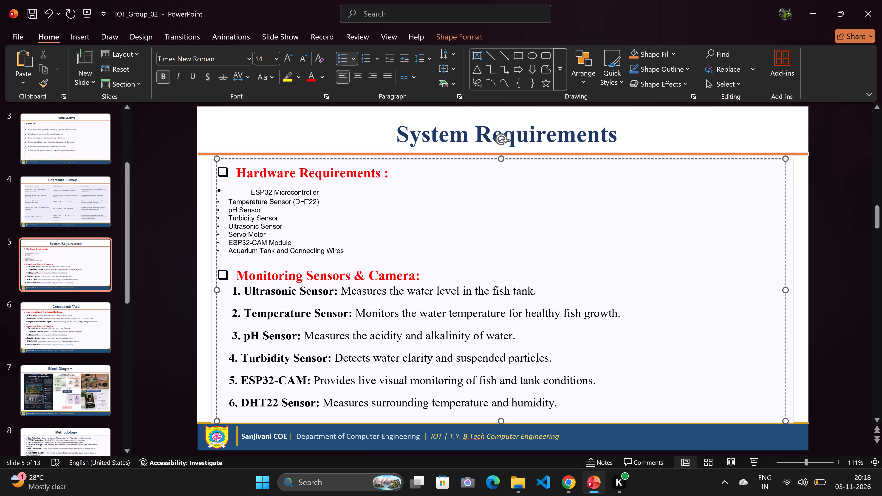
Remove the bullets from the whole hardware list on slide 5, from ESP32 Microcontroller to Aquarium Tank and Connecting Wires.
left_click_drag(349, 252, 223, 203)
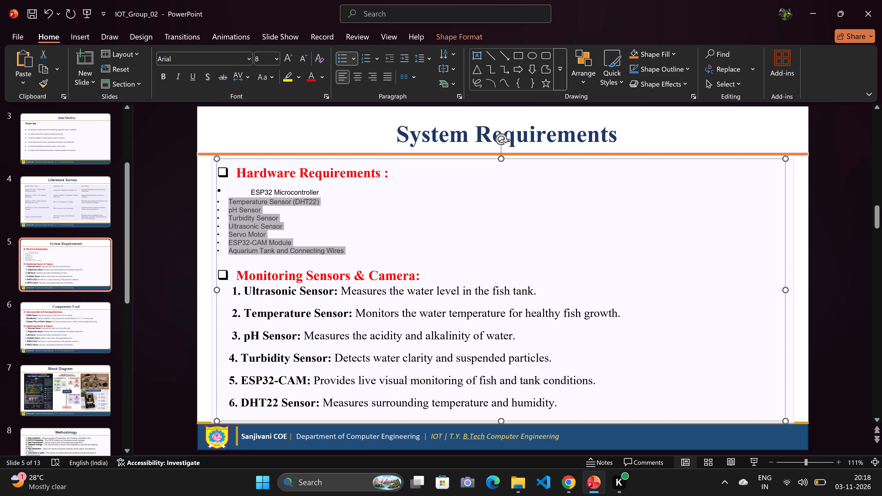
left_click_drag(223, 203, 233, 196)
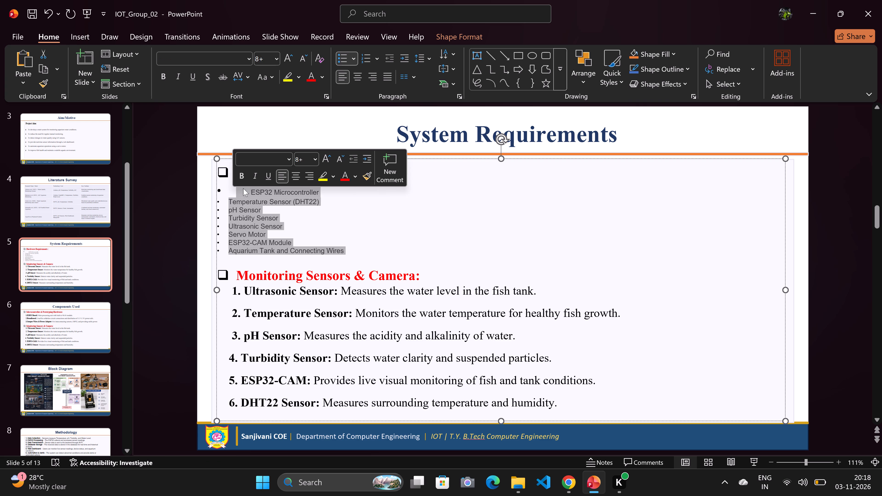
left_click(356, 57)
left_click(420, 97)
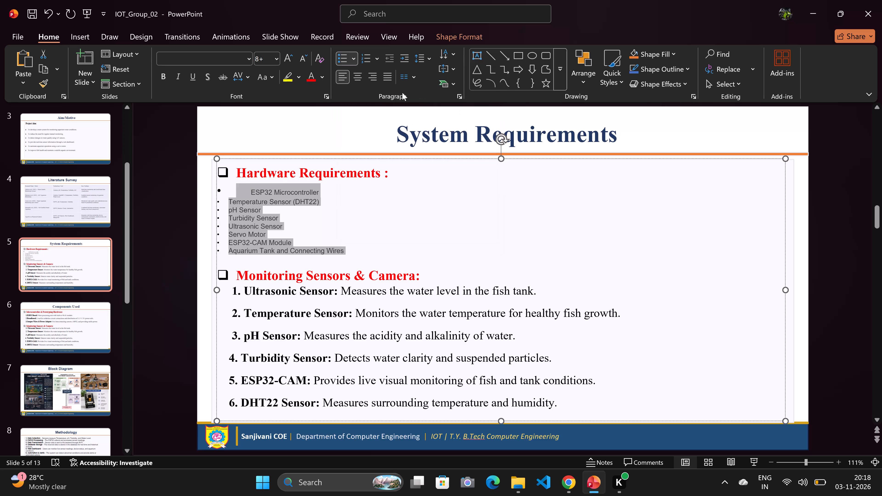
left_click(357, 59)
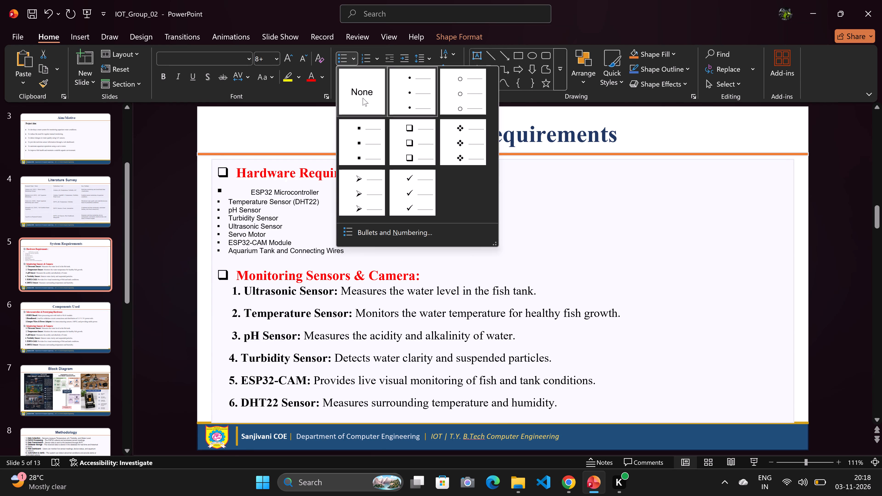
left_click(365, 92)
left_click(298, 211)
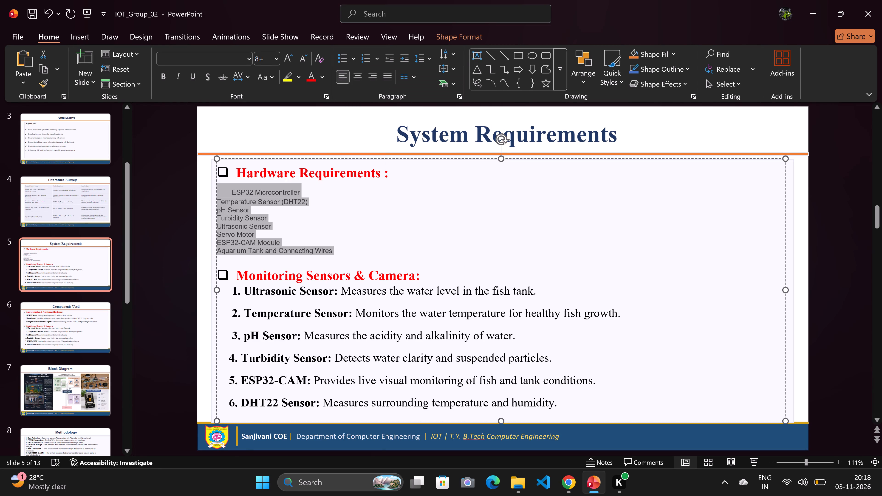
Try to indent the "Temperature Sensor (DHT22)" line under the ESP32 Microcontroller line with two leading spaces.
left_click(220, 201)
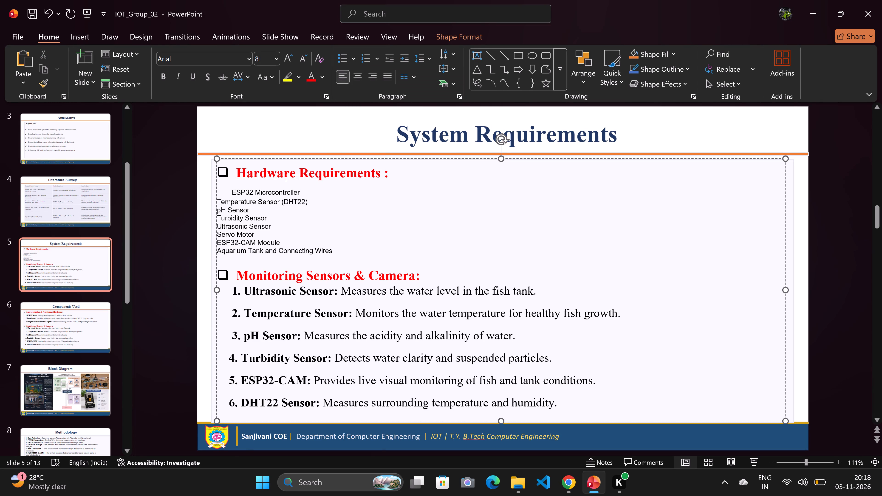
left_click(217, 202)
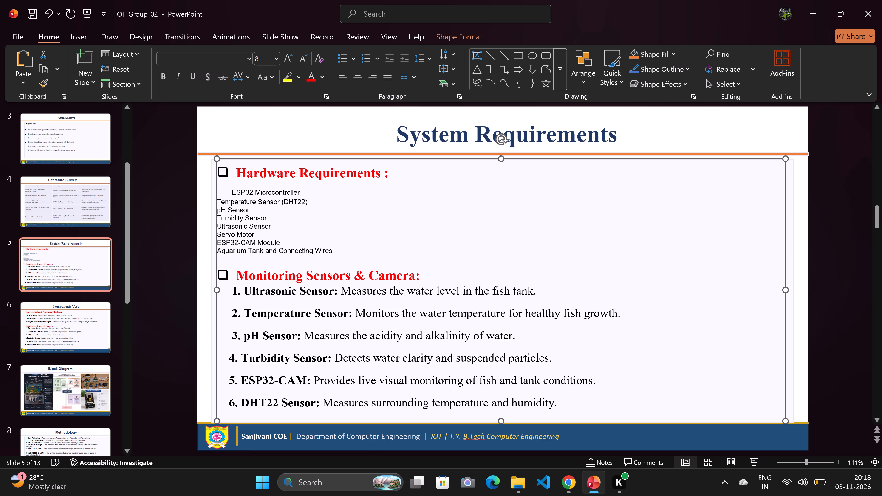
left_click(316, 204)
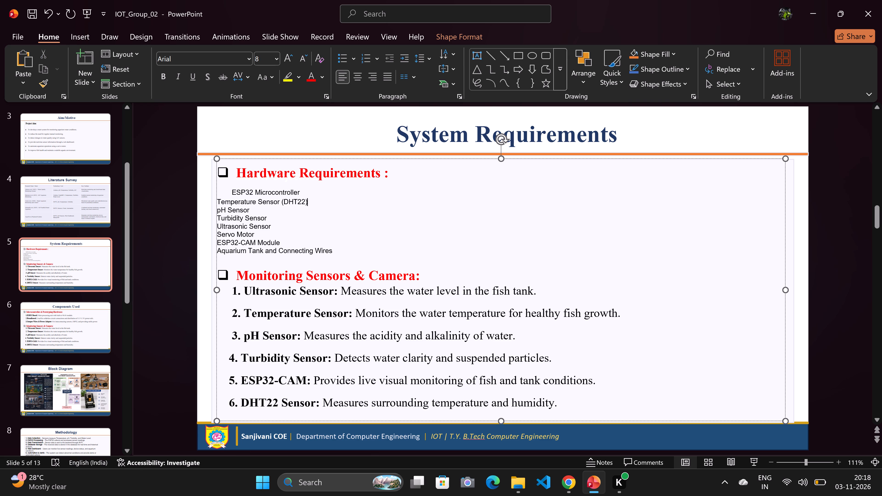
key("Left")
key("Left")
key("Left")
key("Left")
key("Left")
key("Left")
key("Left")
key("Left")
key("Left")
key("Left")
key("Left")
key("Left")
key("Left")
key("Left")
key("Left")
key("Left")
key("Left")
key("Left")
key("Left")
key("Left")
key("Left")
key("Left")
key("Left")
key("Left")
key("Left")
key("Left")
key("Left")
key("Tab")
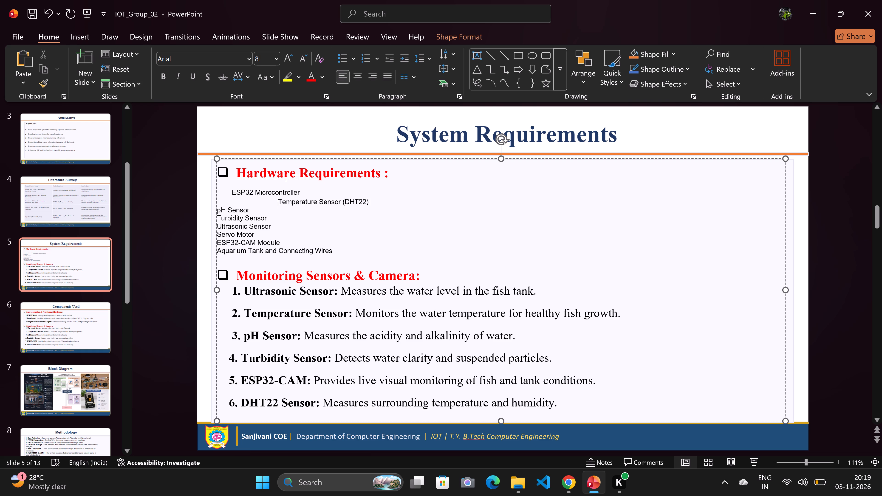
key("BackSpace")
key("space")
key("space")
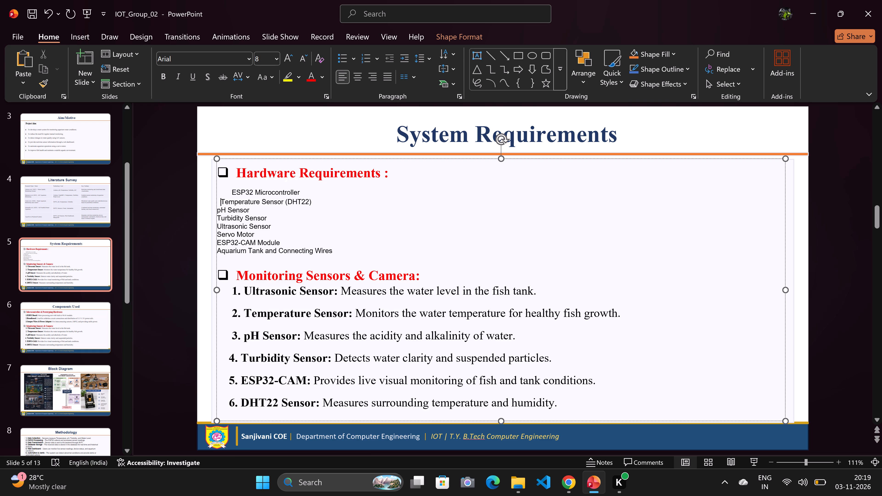
Set the font size of every hardware list line, from ESP32 Microcontroller to Aquarium Tank and Connecting Wires, to 12.
left_click_drag(302, 193, 239, 192)
left_click(323, 152)
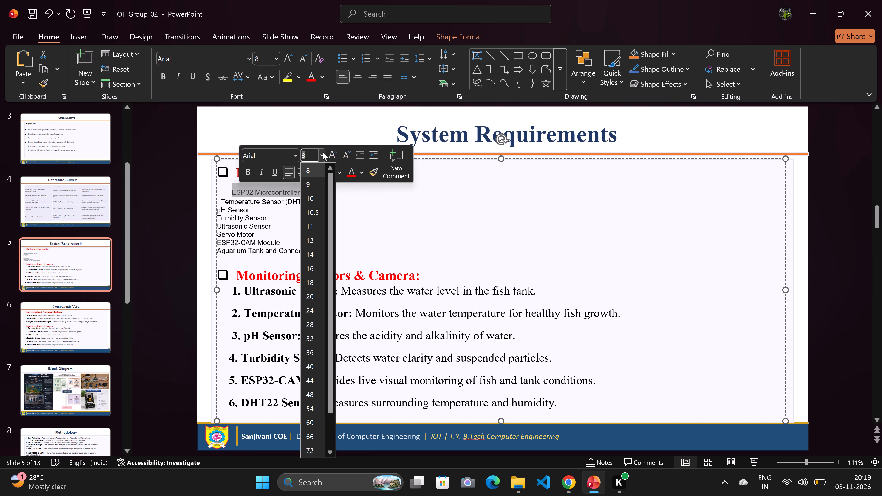
left_click(309, 235)
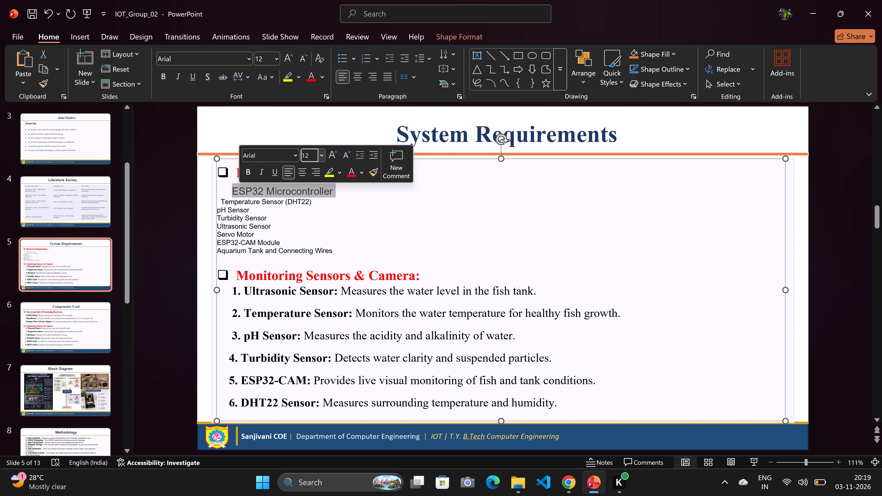
left_click_drag(337, 250, 225, 201)
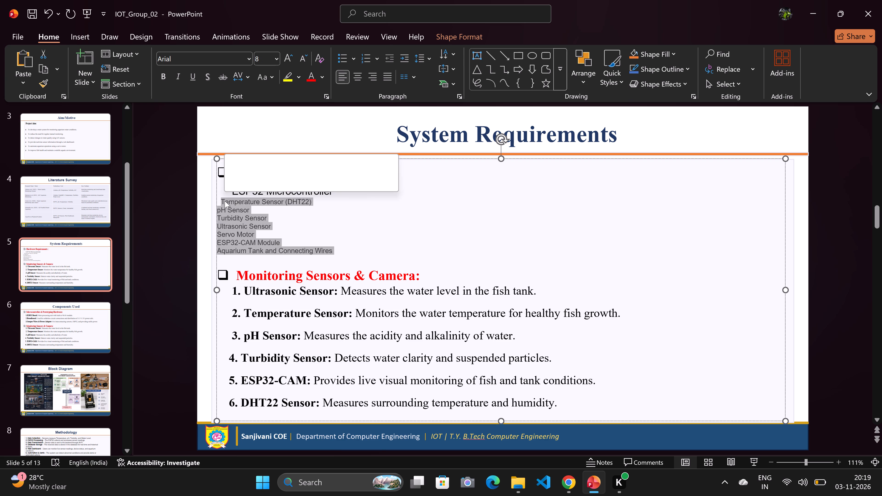
left_click(311, 164)
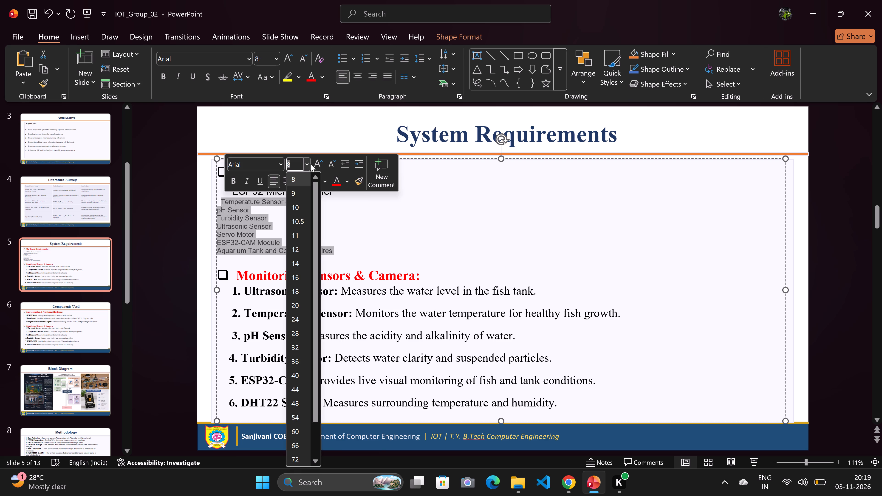
left_click(300, 250)
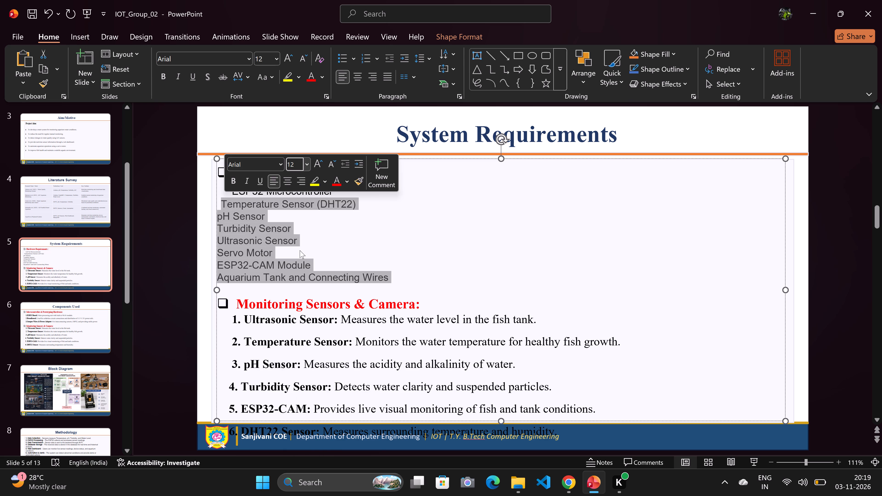
Change the font of all hardware list lines, including ESP32 Microcontroller, to Times New Roman, undoing the accidental red font colour.
left_click(277, 165)
left_click(284, 248)
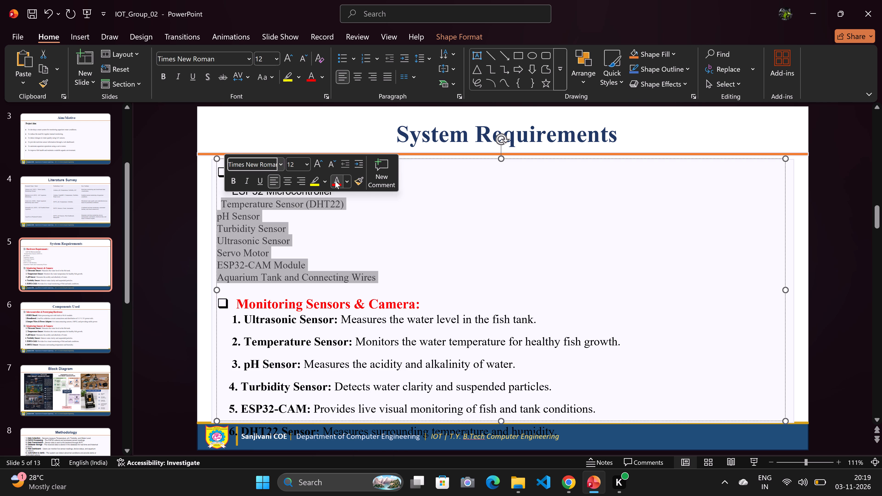
left_click(335, 181)
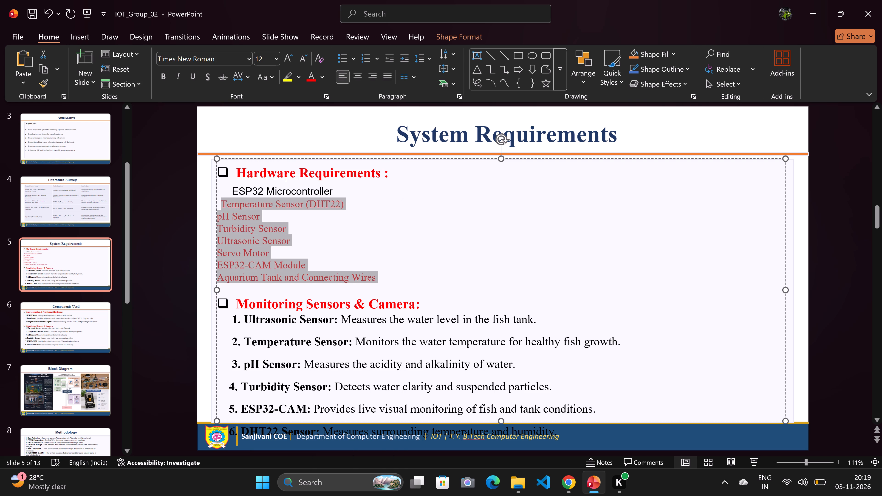
key("ctrl+z")
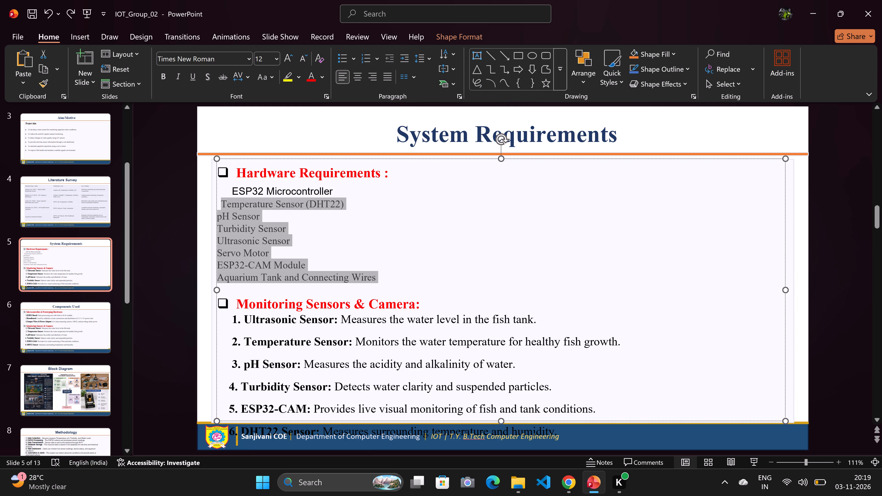
left_click(381, 275)
left_click_drag(381, 275, 231, 192)
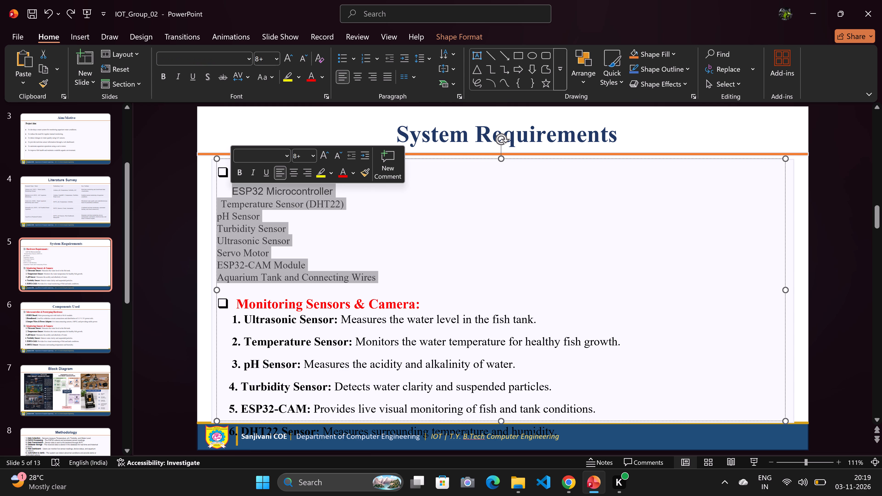
left_click(314, 233)
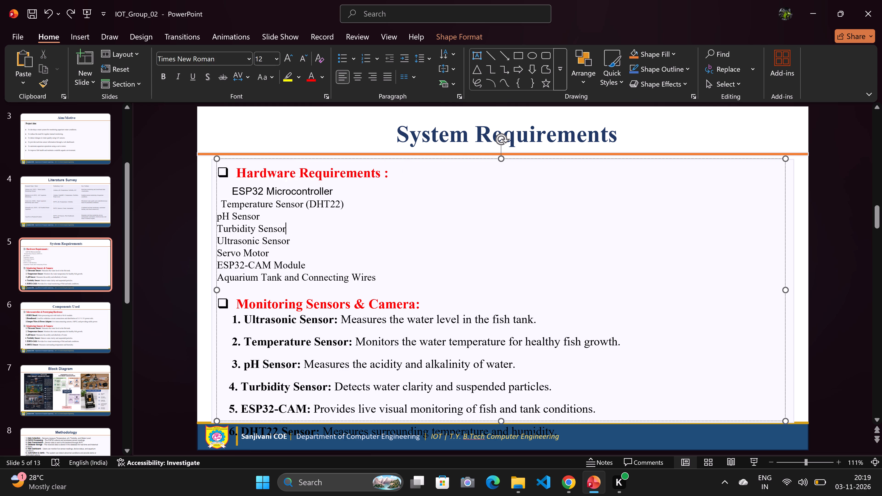
left_click_drag(342, 193, 239, 199)
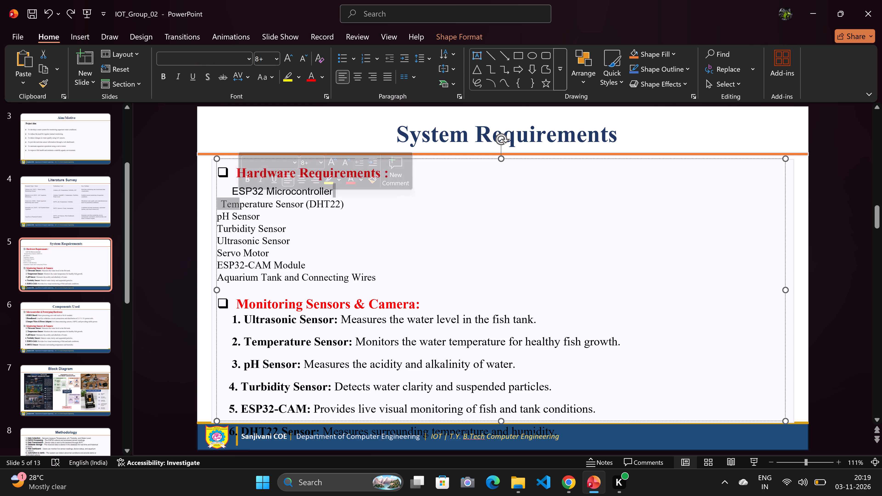
left_click(352, 224)
left_click_drag(335, 190, 239, 189)
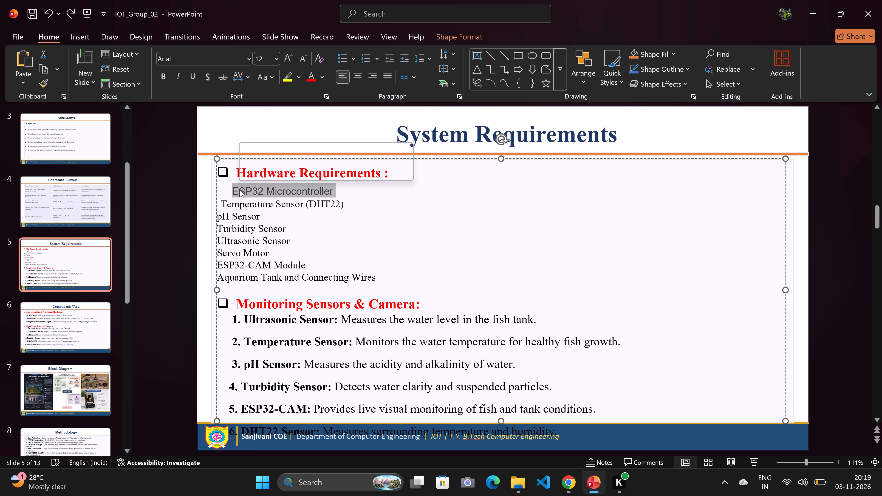
left_click(280, 156)
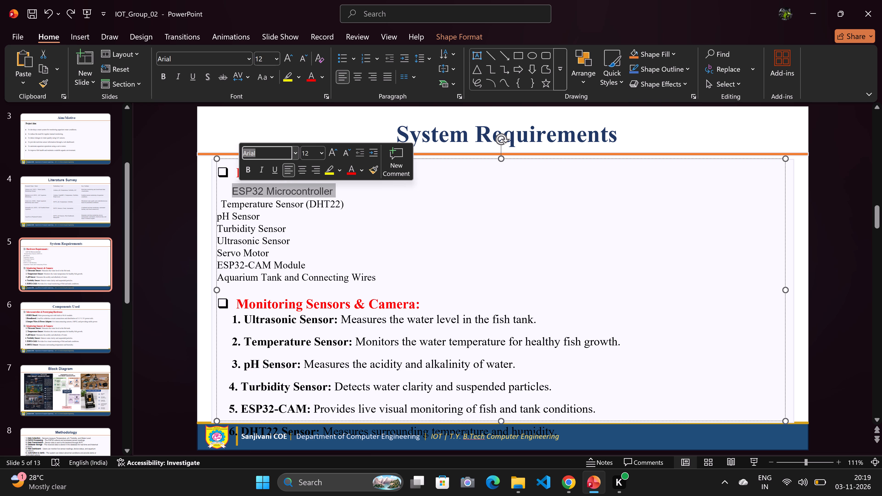
left_click(297, 152)
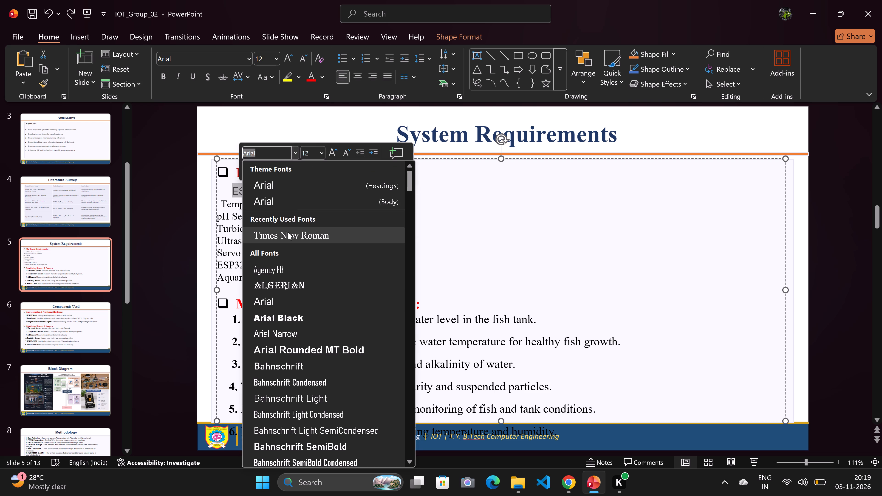
left_click(288, 237)
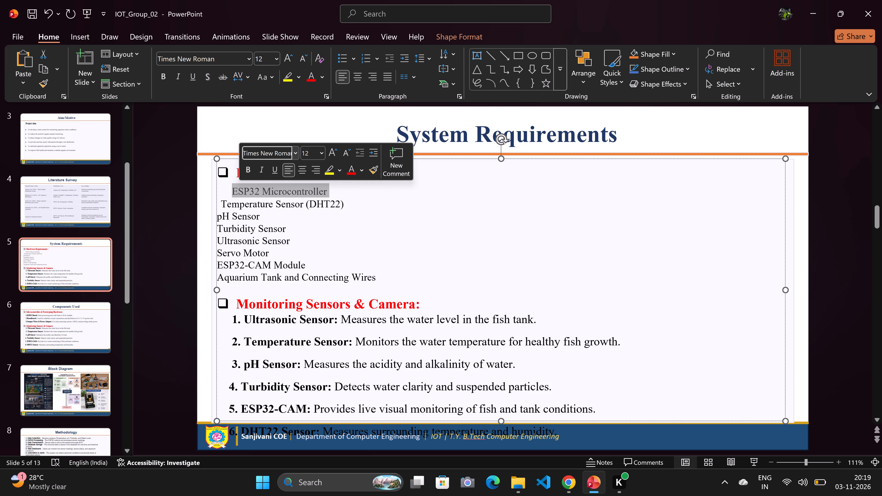
Delete the leading spaces before "ESP32 Microcontroller" and "Temperature Sensor (DHT22)" so both lines align with the rest of the list.
left_click(232, 190)
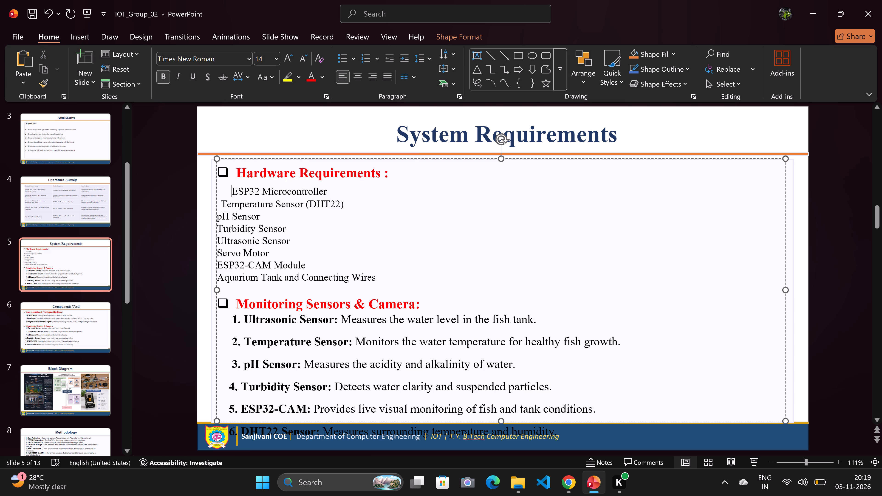
key("BackSpace")
key("BackSpace")
key("BackSpace")
key("BackSpace")
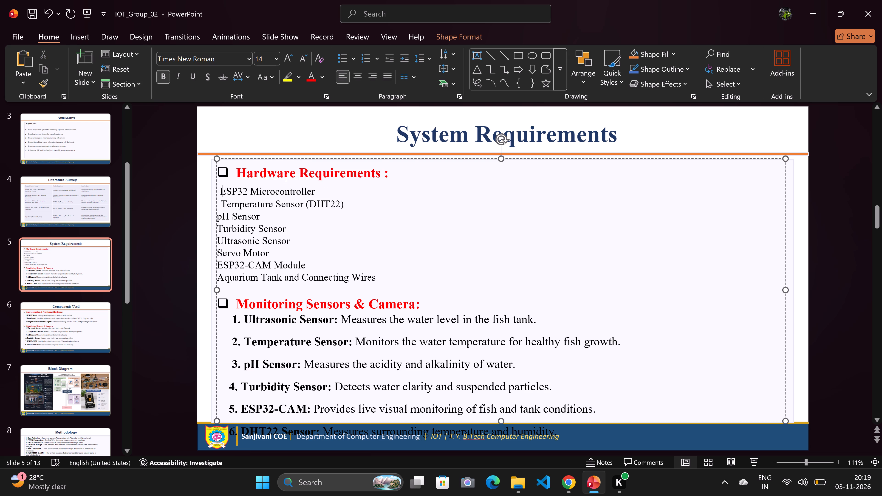
key("BackSpace")
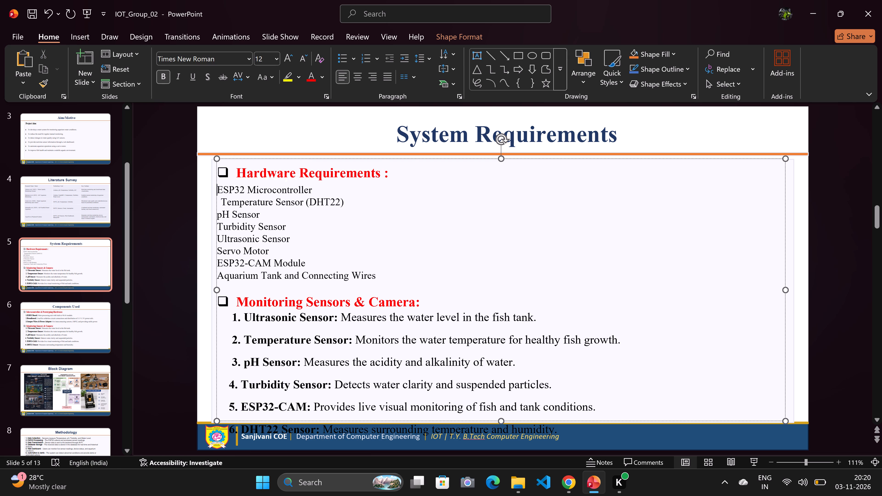
key("Down")
key("Right")
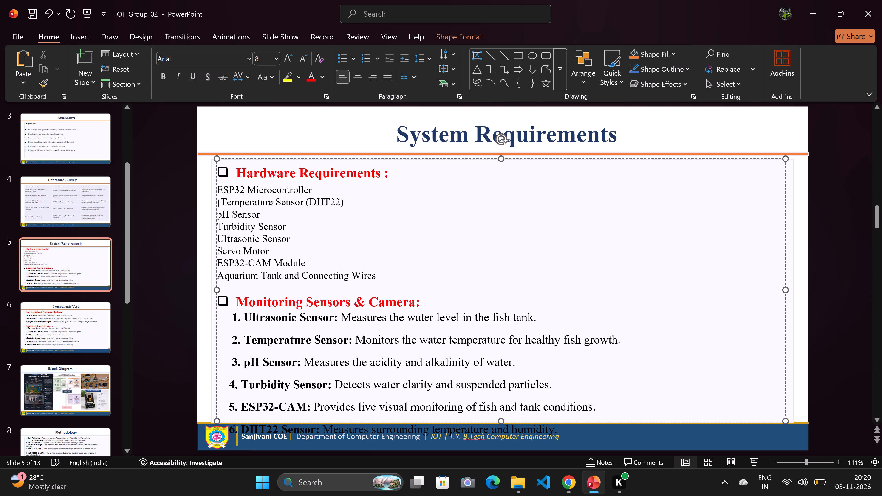
key("Right")
key("BackSpace")
key("BackSpace")
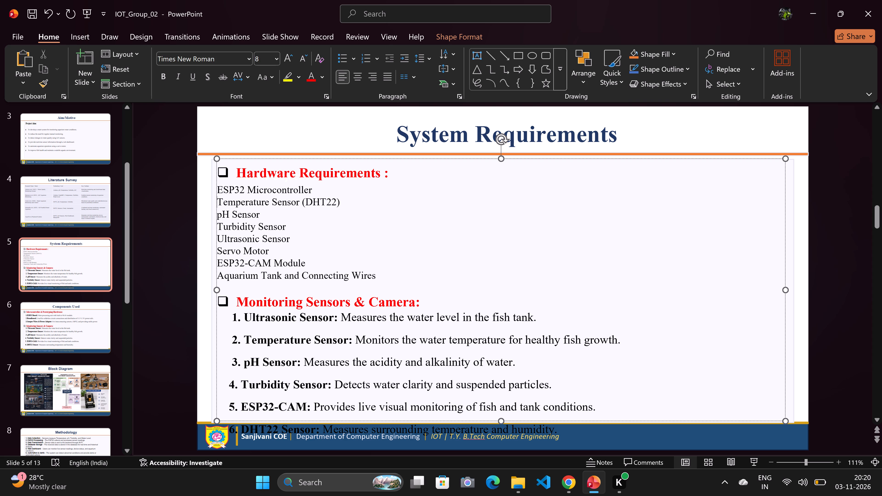
Apply hollow round bullets to the whole hardware list, from ESP32 Microcontroller to Aquarium Tank and Connecting Wires.
left_click_drag(382, 279, 215, 191)
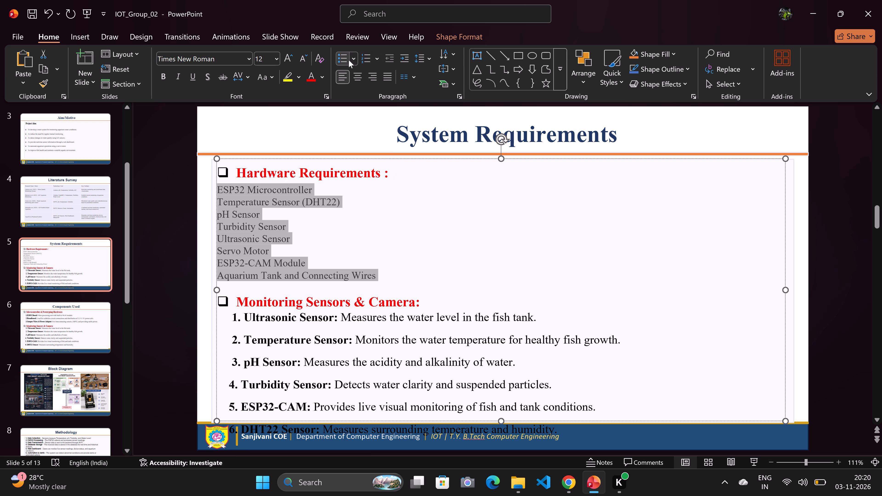
left_click(355, 60)
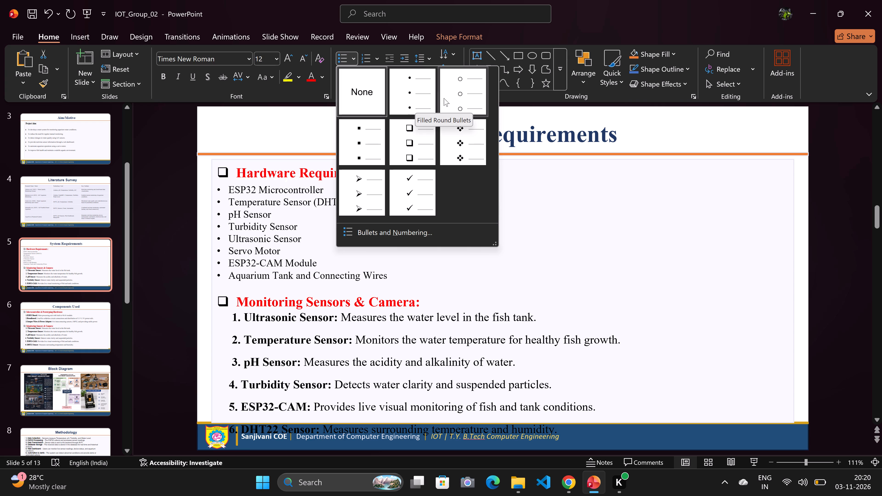
left_click(456, 98)
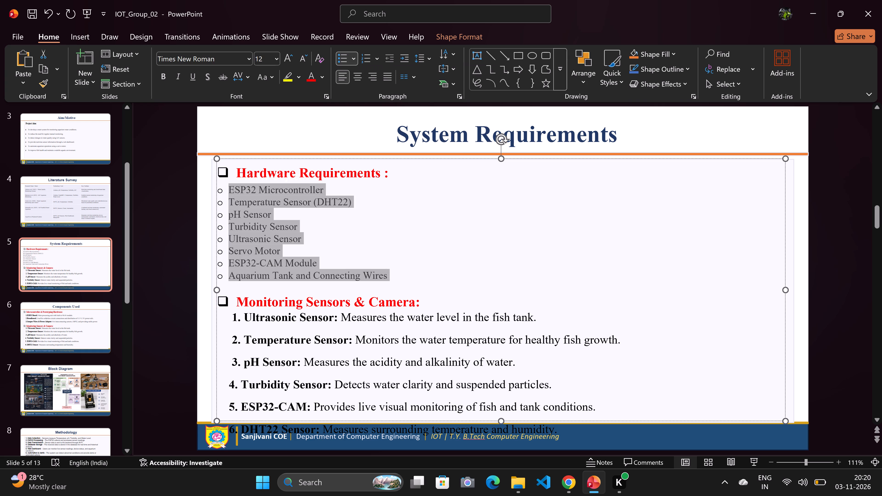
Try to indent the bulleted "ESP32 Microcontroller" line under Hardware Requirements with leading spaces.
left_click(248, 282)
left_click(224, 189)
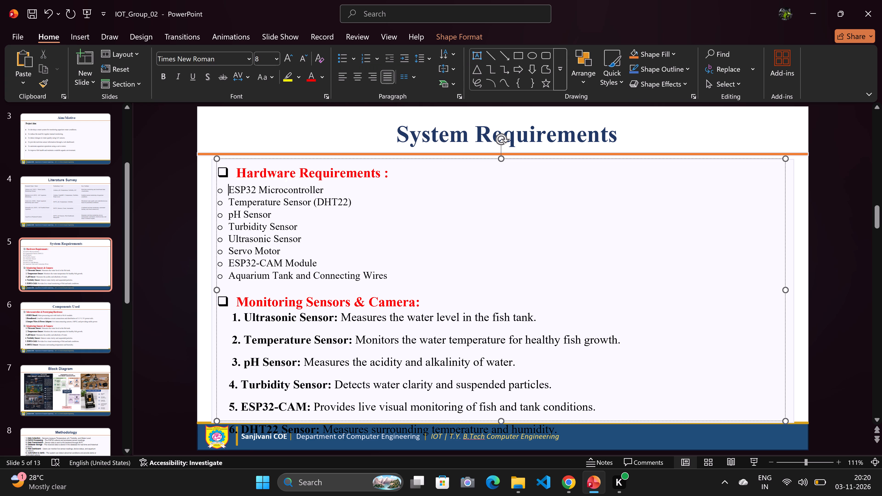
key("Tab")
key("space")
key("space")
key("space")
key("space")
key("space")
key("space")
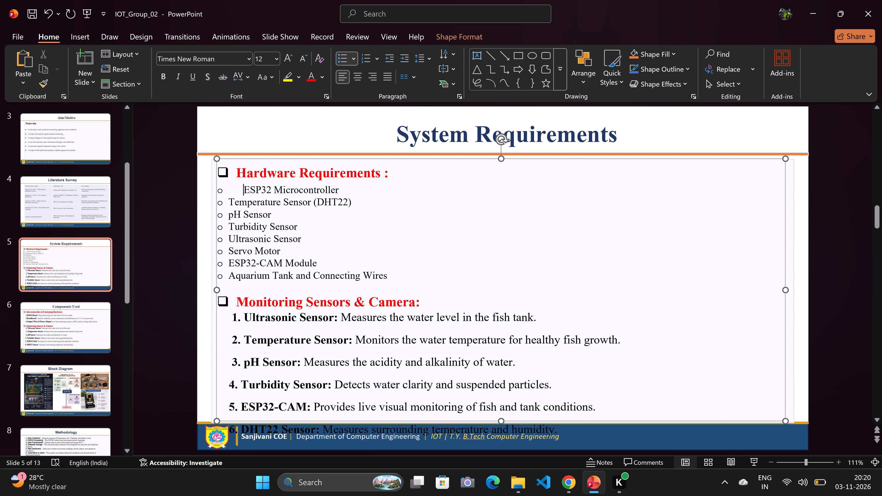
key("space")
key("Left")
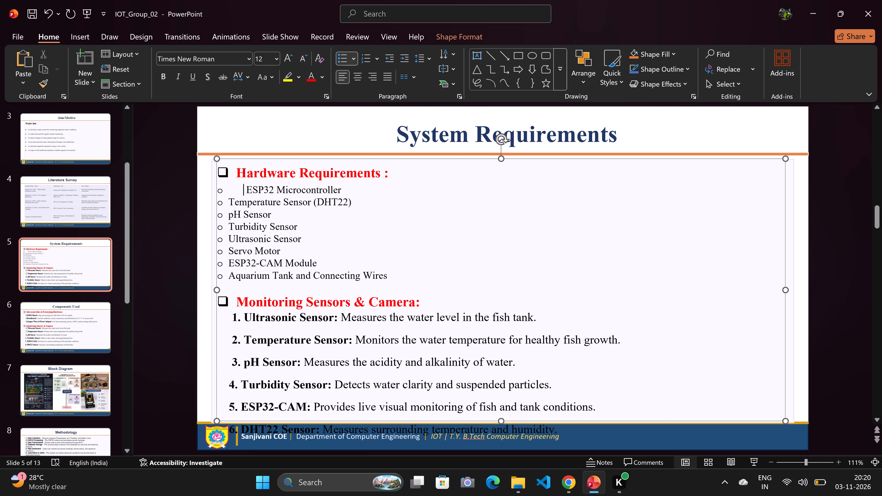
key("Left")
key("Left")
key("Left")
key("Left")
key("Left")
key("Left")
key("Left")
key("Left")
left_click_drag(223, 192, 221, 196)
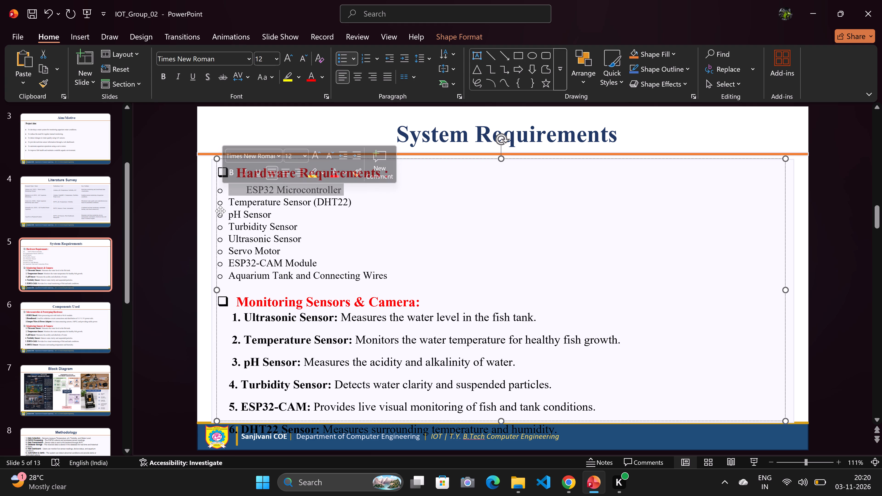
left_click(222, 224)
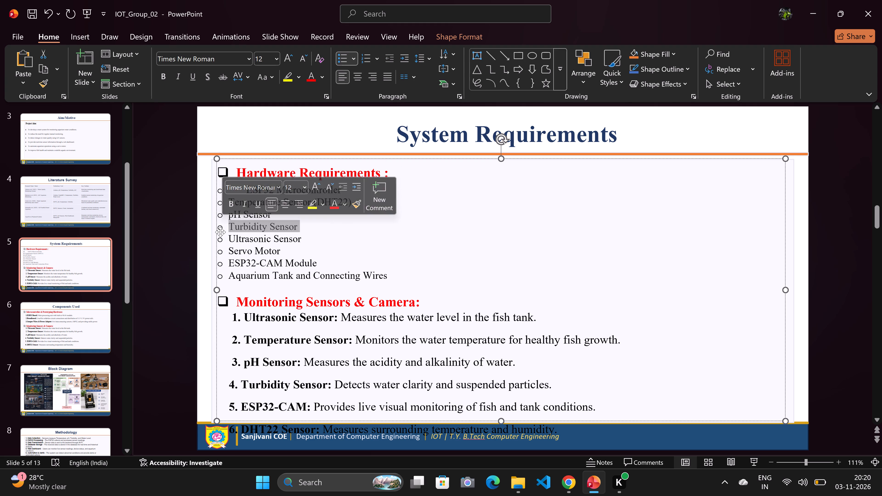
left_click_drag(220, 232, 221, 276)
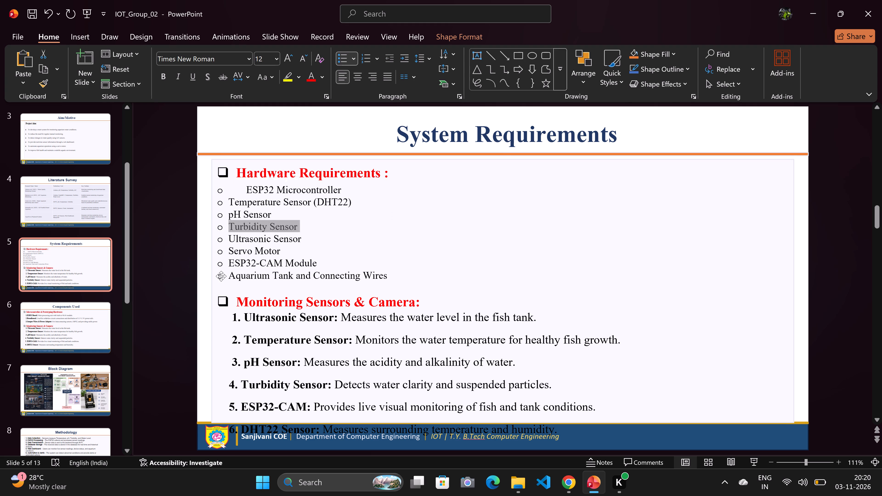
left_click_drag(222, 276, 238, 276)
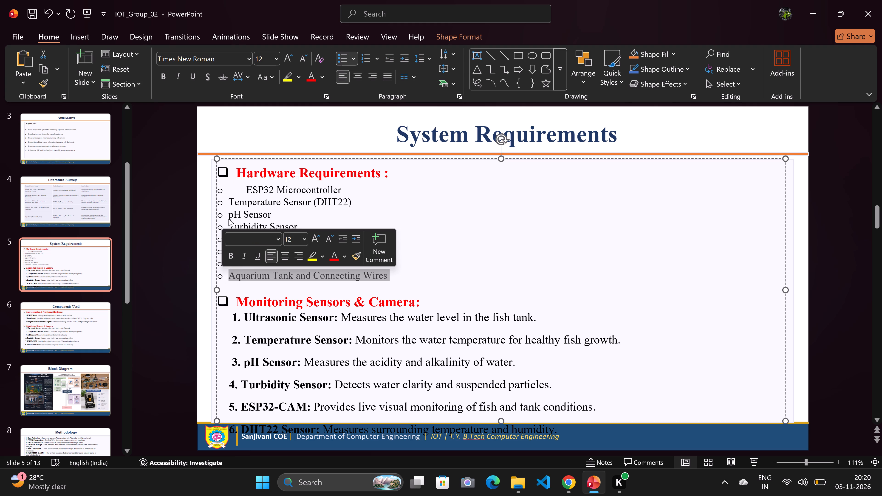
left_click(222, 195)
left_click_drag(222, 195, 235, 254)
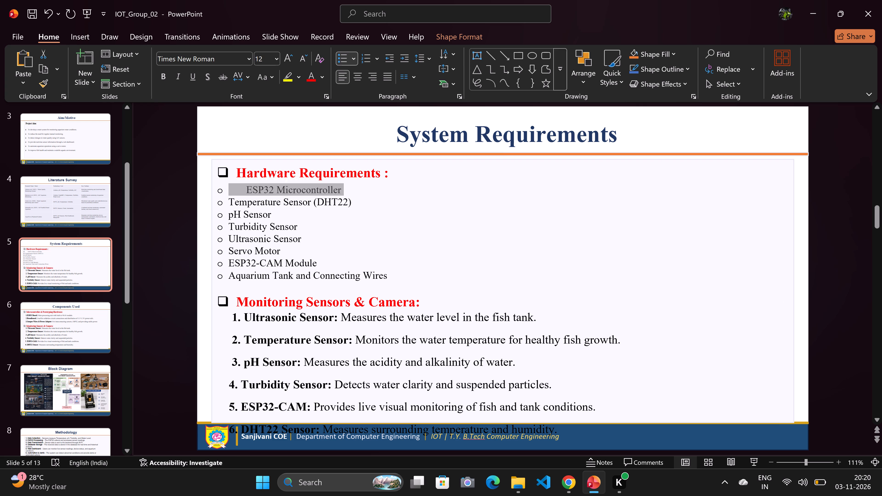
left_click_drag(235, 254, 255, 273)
Undo the "ESP32 Microcontroller" indent and the hollow round bullets on the hardware list.
key("ctrl+z")
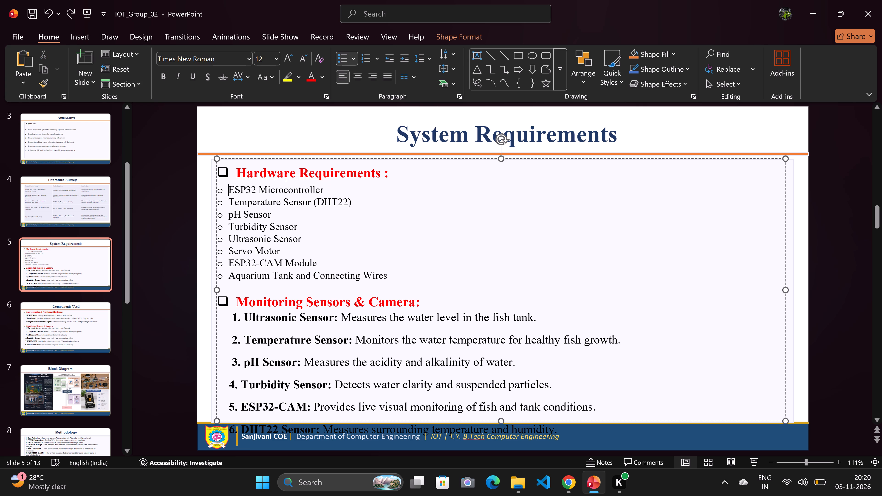
key("ctrl+z")
key("ctrl+z")
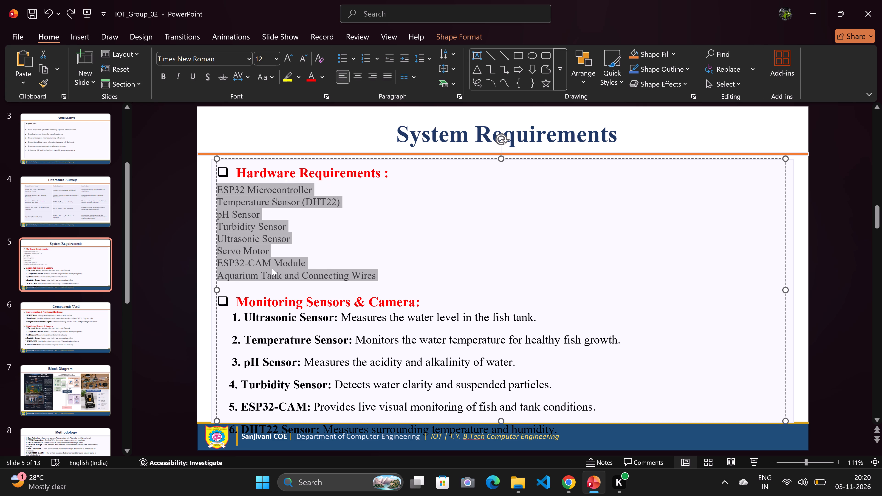
Indent the "Aquarium Tank and Connecting Wires" line with leading spaces so it starts just right of the Hardware Requirements heading text's start.
left_click(272, 268)
double_click(222, 278)
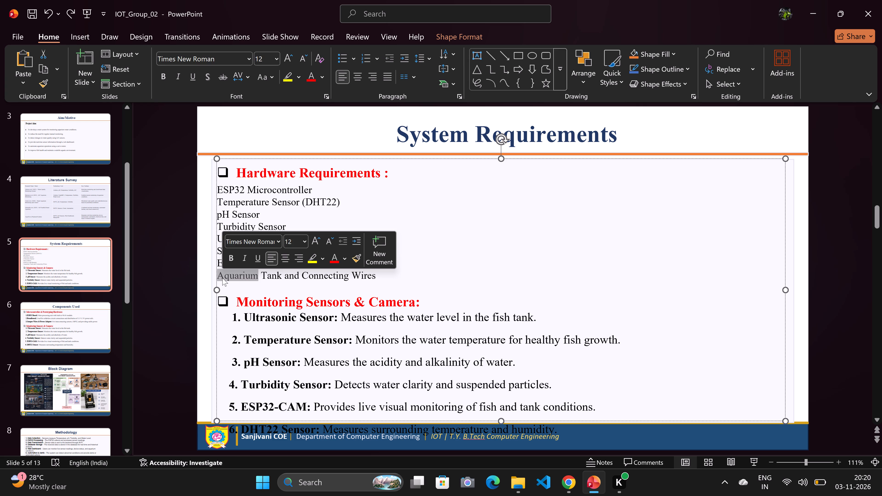
left_click(222, 278)
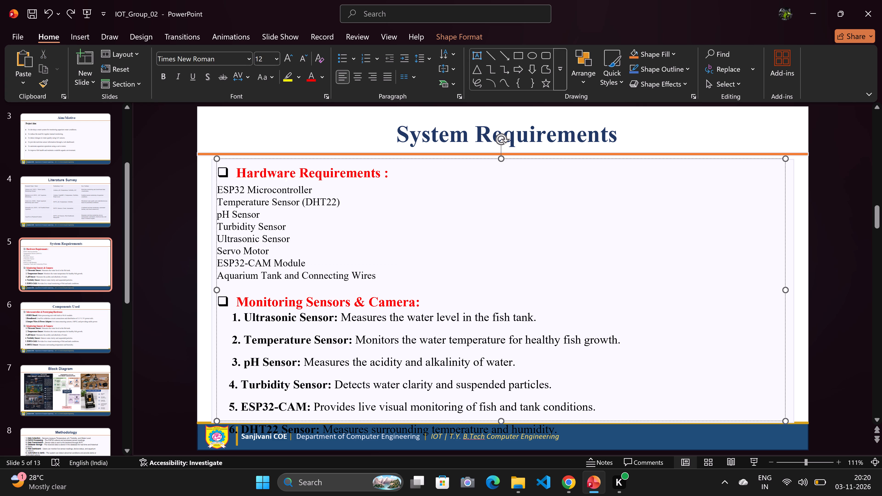
key("Left")
key("space")
key("space")
key("space")
key("space")
key("space")
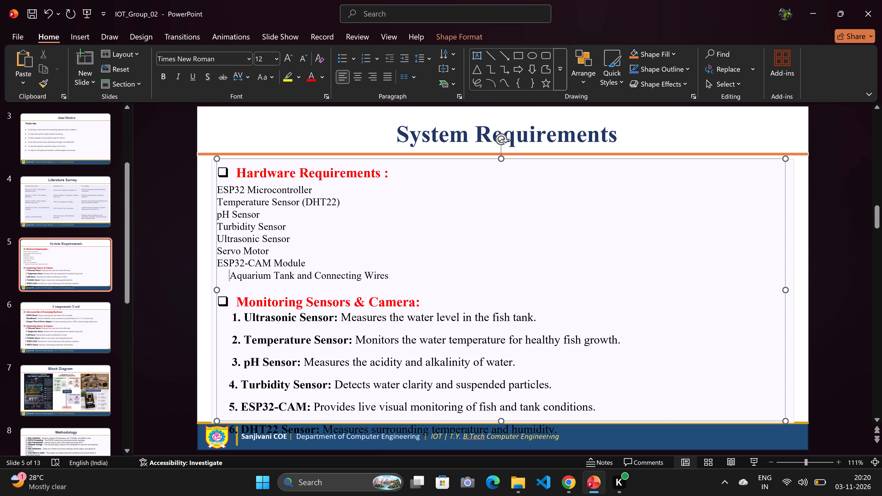
key("space")
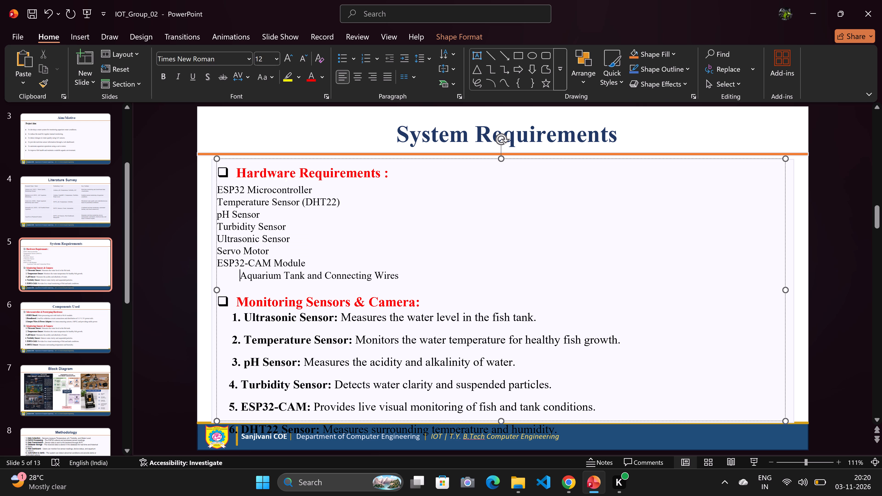
Indent the "ESP32-CAM Module" line with nine leading spaces to align it with "Aquarium Tank and Connecting Wires".
key("Up")
key("Up")
key("Down")
key("Left")
key("Left")
key("Left")
key("Left")
key("Left")
key("Left")
key("Left")
key("Down")
key("Left")
key("Left")
key("Left")
key("Left")
key("Left")
key("Left")
key("Left")
key("Left")
key("space")
key("space")
key("space")
key("space")
key("space")
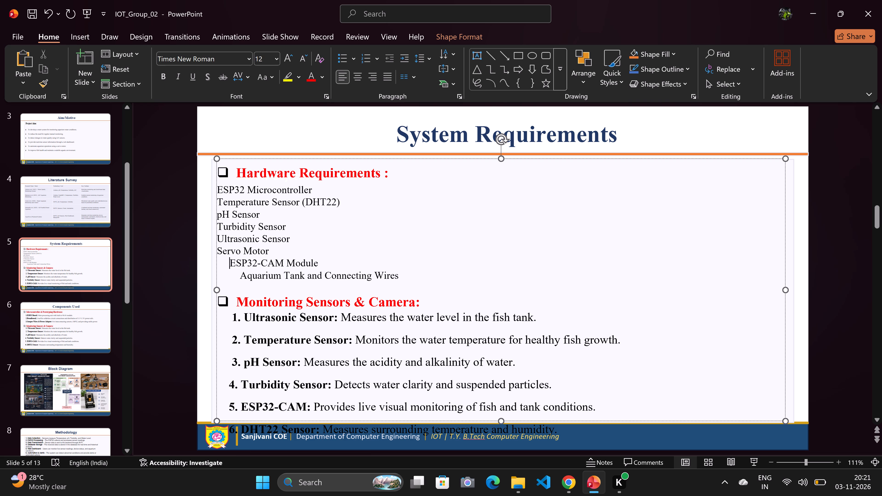
key("space")
key("space")
key("space")
key("space")
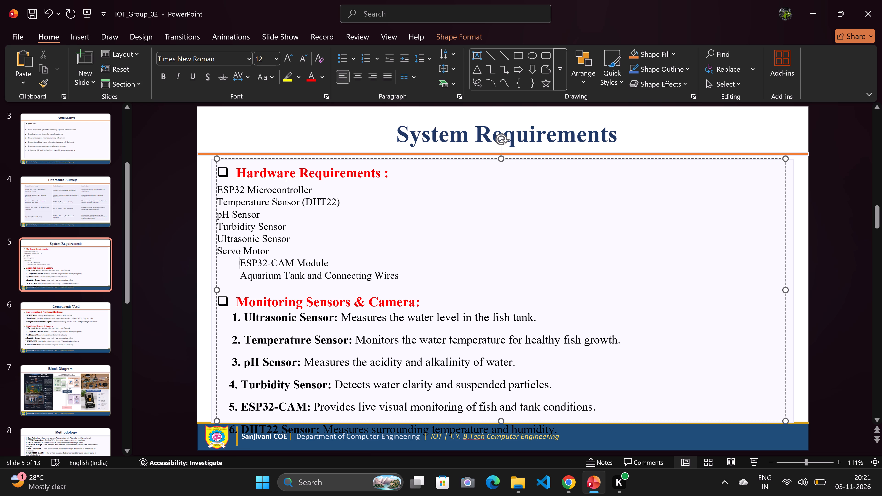
Indent the "Servo Motor" line with nine leading spaces to align it with "ESP32-CAM Module".
key("Up")
key("Left")
key("Left")
key("Left")
key("Left")
key("Left")
key("Left")
key("Down")
key("Left")
key("Left")
key("Left")
key("Left")
key("Left")
key("Left")
key("Left")
key("Left")
key("Left")
key("Left")
key("Left")
key("space")
key("space")
key("space")
key("space")
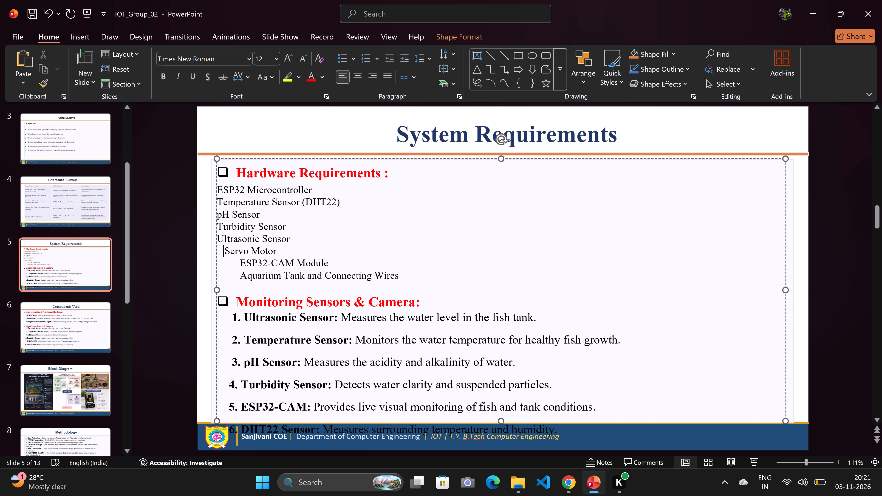
key("space")
key("space")
key("space")
key("space")
key("space")
Indent the "Ultrasonic Sensor" line in the hardware list with nine leading spaces to align it with "Servo Motor".
key("Up")
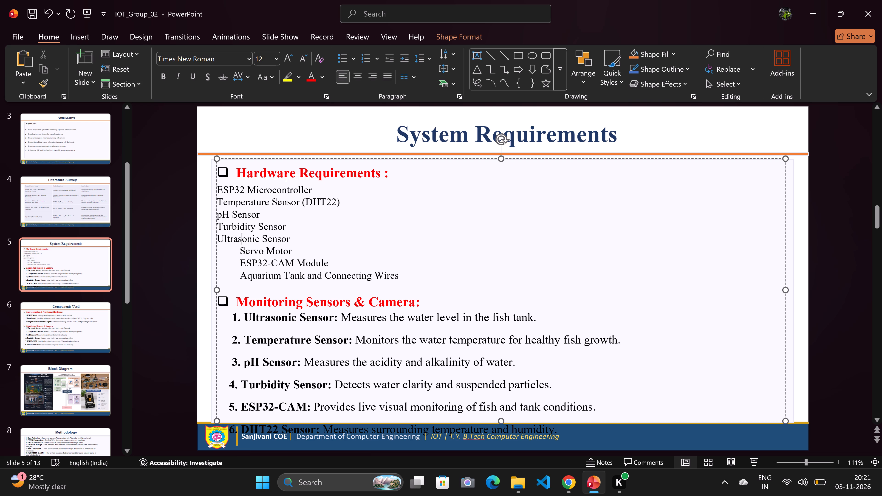
key("Left")
key("Left")
key("Left")
key("Left")
key("Left")
key("Left")
key("space")
key("space")
key("space")
key("space")
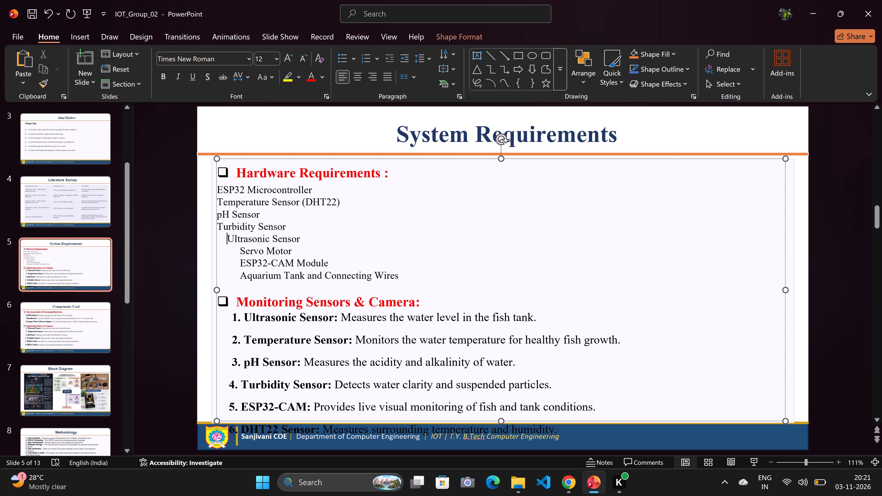
key("space")
key("space")
key("space")
key("space")
key("space")
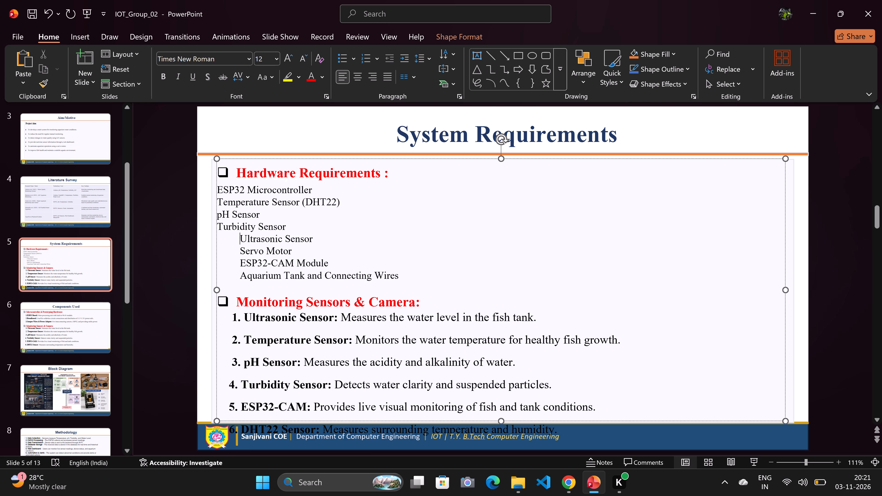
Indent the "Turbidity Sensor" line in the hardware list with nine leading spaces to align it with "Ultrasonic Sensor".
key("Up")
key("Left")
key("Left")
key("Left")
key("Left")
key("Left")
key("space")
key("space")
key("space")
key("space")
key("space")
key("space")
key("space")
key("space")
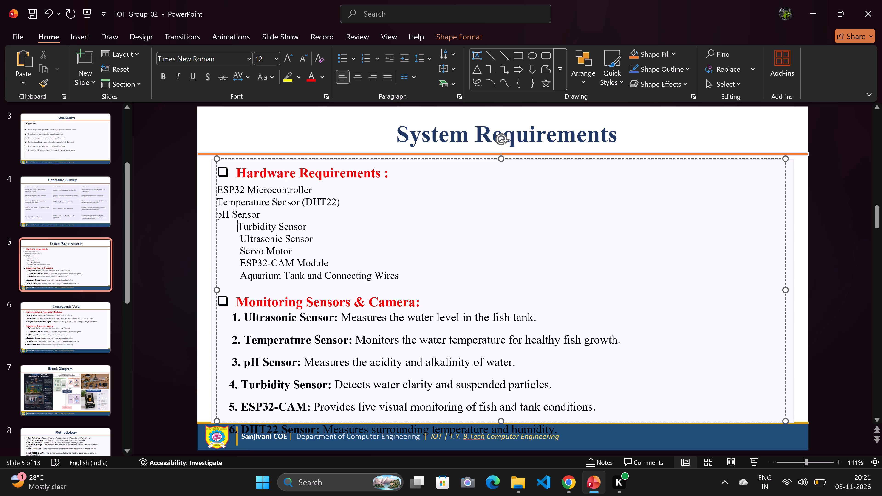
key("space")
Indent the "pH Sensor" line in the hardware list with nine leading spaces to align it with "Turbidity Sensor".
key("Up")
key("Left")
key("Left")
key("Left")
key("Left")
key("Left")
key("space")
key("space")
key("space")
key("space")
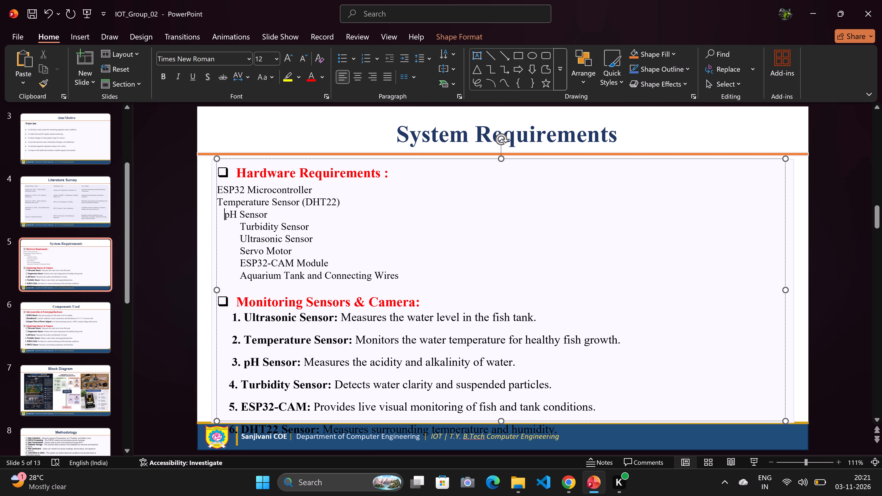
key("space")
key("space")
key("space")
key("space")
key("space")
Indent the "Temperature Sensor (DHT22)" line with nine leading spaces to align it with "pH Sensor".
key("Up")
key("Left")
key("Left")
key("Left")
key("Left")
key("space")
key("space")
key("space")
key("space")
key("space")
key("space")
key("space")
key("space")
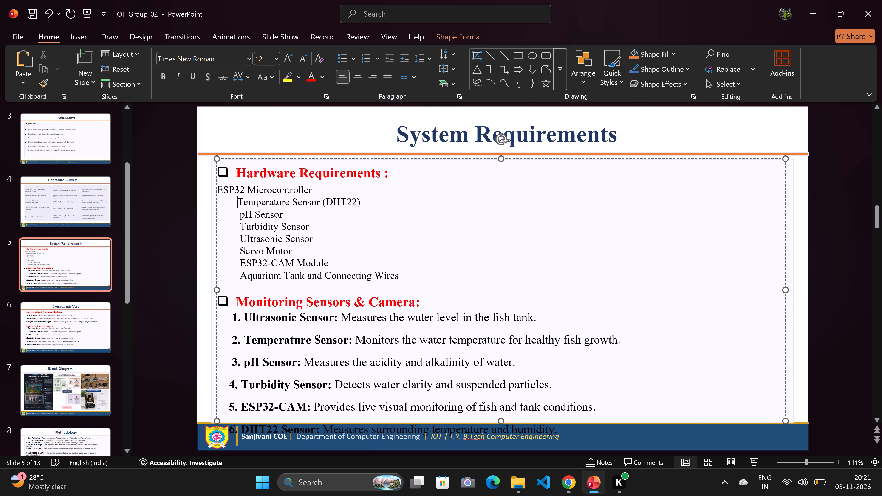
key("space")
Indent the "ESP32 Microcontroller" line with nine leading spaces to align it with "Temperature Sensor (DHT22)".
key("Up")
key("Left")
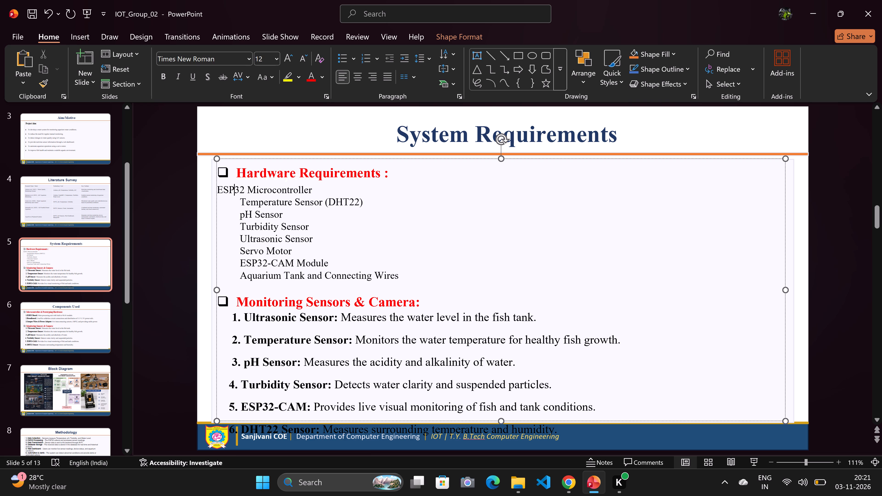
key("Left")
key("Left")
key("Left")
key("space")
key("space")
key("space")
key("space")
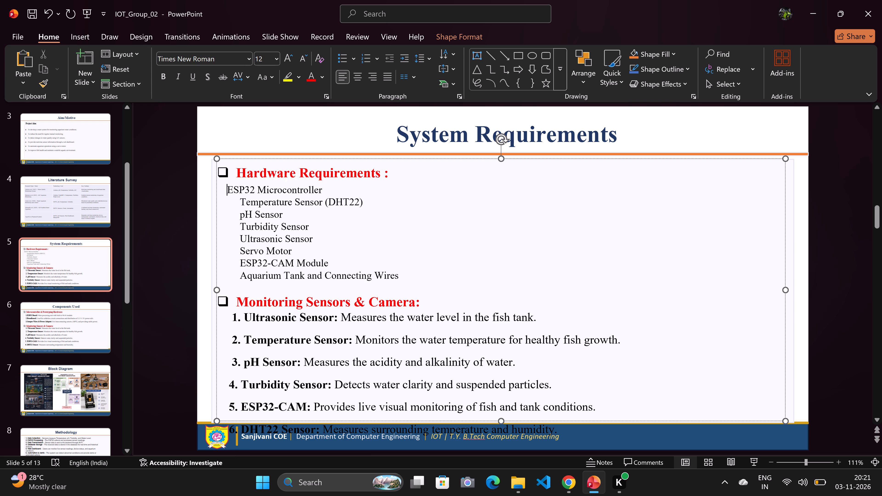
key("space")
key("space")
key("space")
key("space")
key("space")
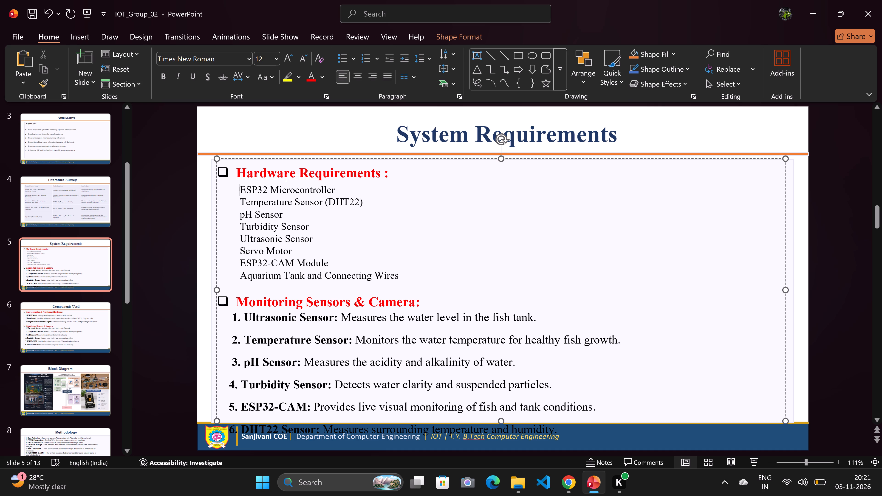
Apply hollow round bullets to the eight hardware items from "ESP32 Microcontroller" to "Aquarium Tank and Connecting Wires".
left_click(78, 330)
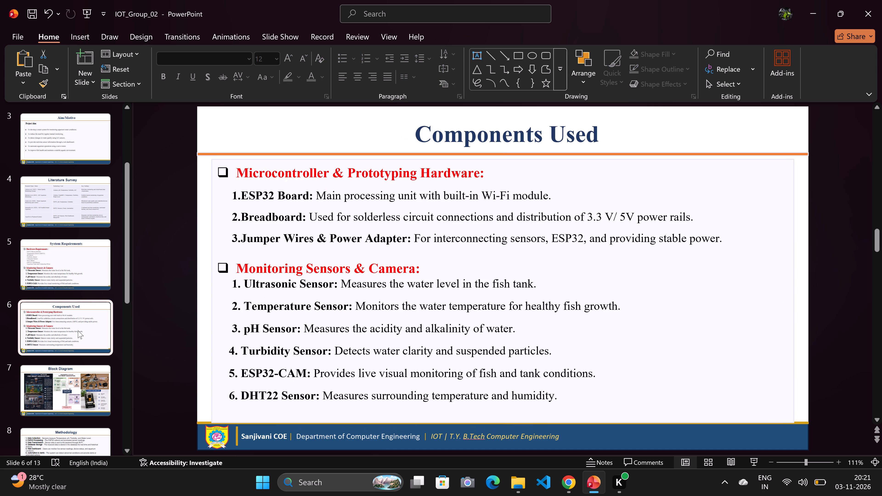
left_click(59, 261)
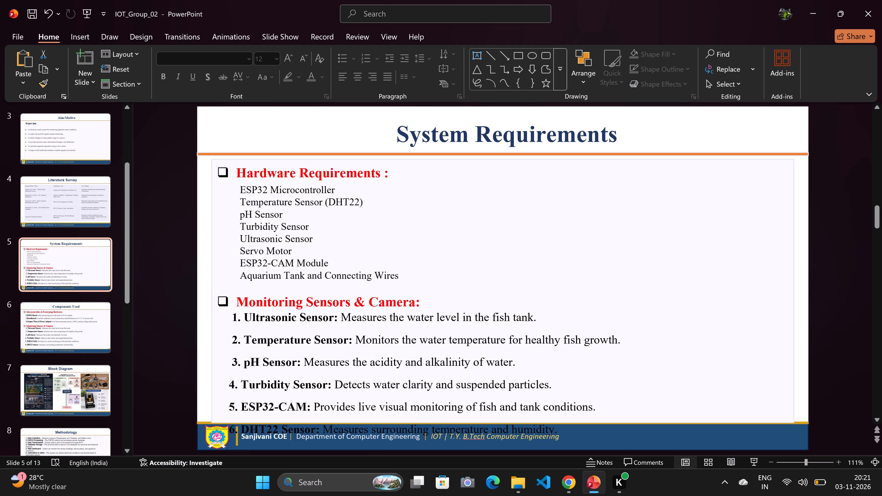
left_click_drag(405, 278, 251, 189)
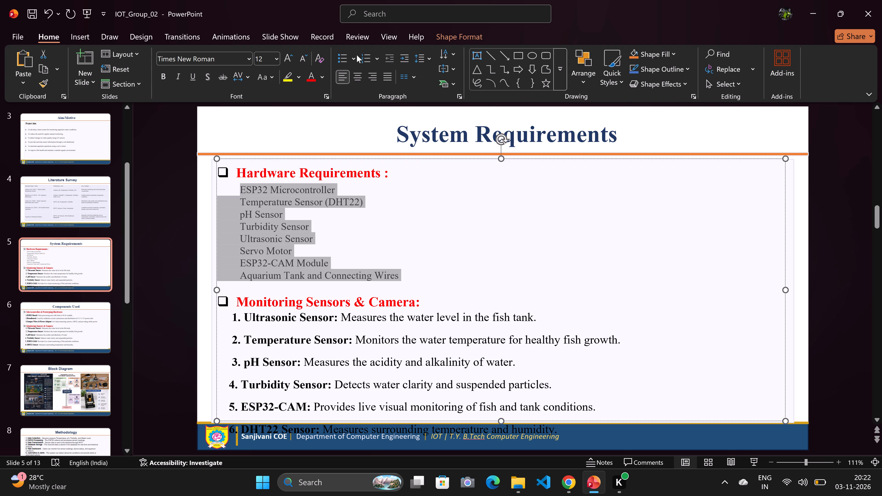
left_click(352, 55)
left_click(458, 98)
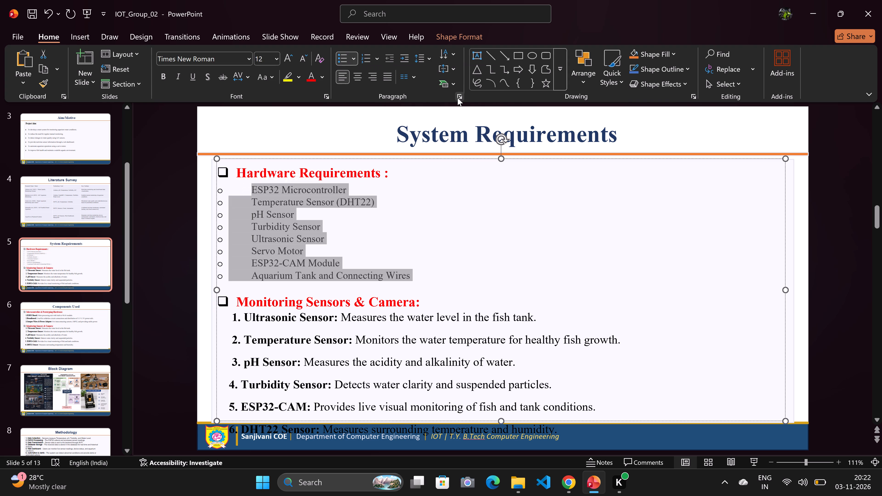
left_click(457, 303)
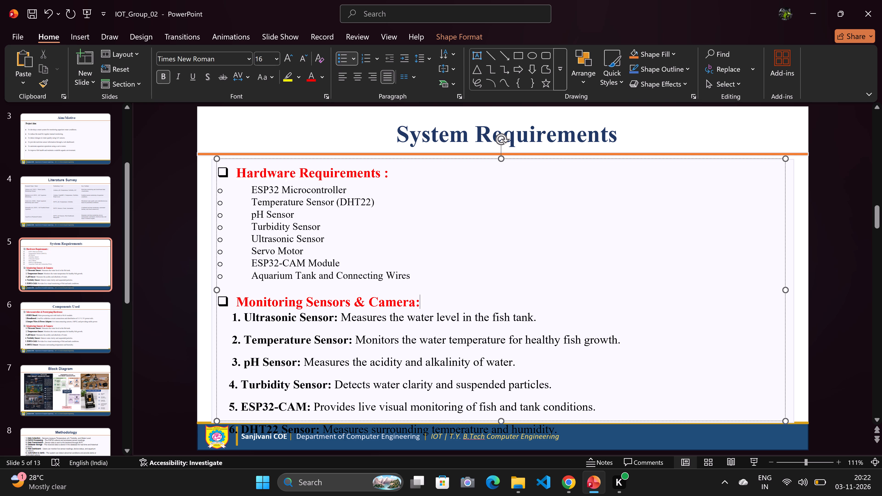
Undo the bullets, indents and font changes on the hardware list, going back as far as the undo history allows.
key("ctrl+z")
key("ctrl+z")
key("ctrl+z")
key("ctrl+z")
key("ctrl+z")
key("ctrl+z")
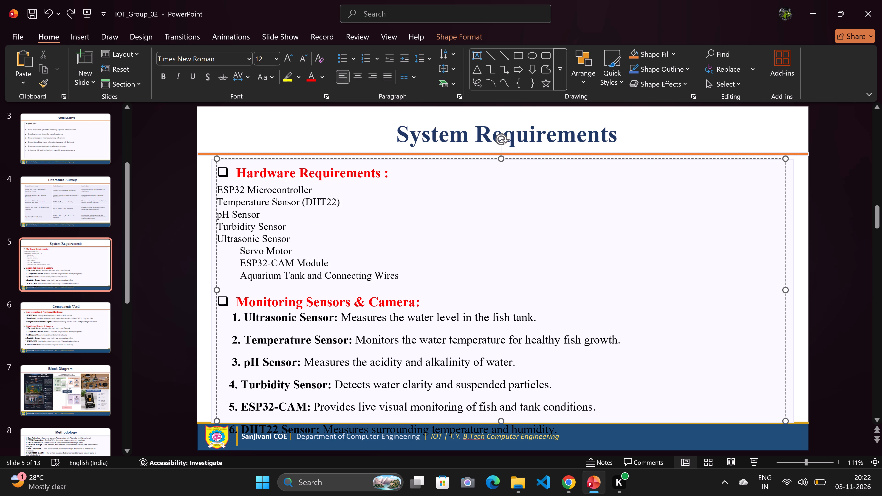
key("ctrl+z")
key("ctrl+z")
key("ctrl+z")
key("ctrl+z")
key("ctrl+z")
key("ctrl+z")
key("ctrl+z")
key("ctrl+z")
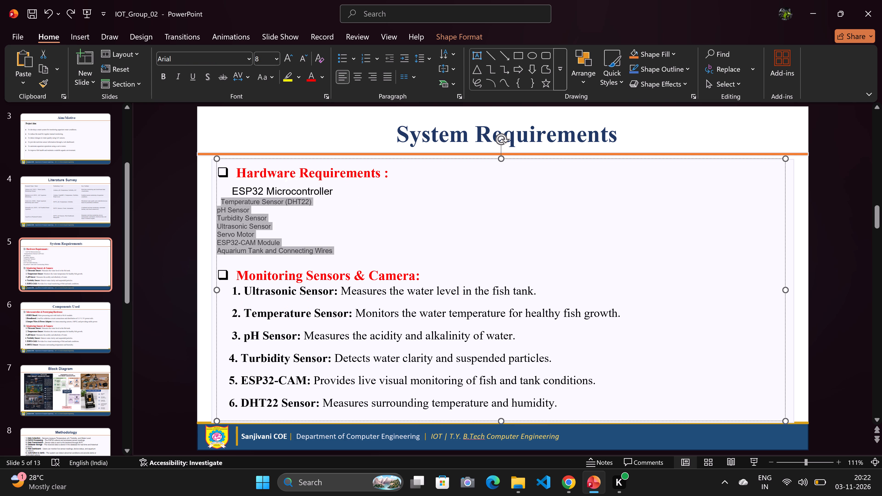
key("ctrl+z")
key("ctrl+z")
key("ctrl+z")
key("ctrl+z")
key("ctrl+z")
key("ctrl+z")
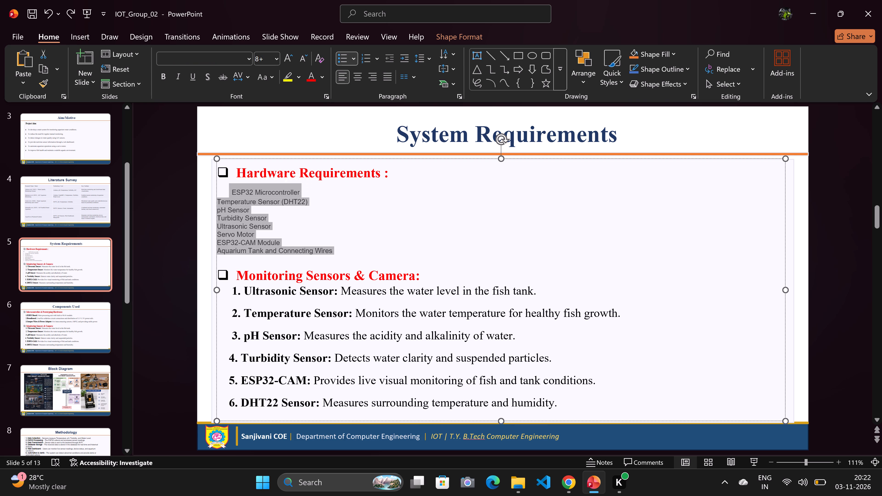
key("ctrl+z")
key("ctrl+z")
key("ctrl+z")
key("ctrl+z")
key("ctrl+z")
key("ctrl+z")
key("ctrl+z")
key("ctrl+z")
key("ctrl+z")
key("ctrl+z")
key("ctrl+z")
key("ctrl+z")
Delete all the hardware items listed under the "Hardware Requirements" heading on the System Requirements slide.
key("BackSpace")
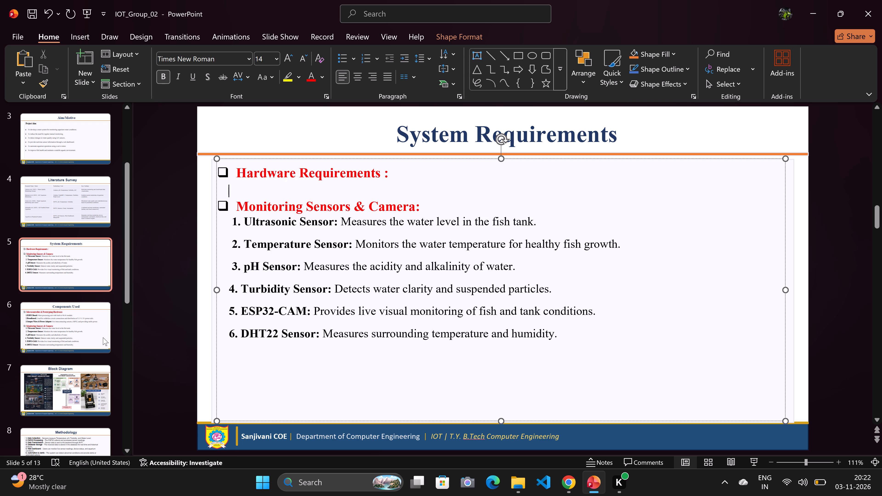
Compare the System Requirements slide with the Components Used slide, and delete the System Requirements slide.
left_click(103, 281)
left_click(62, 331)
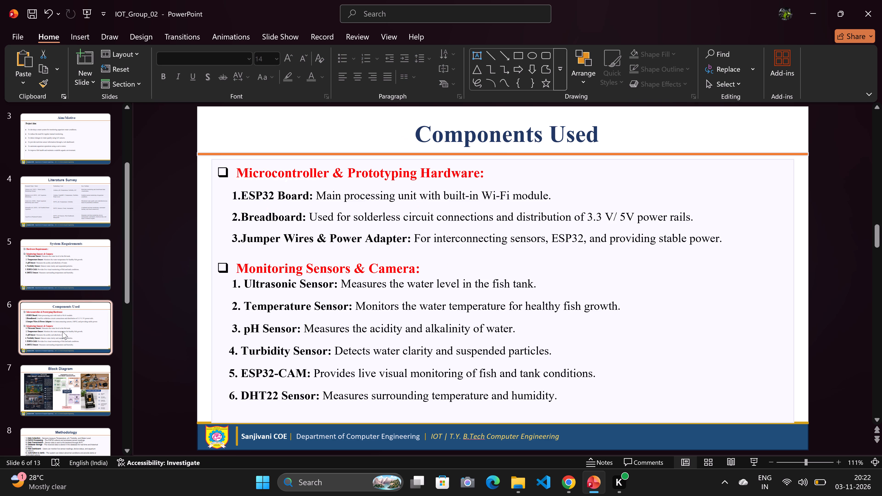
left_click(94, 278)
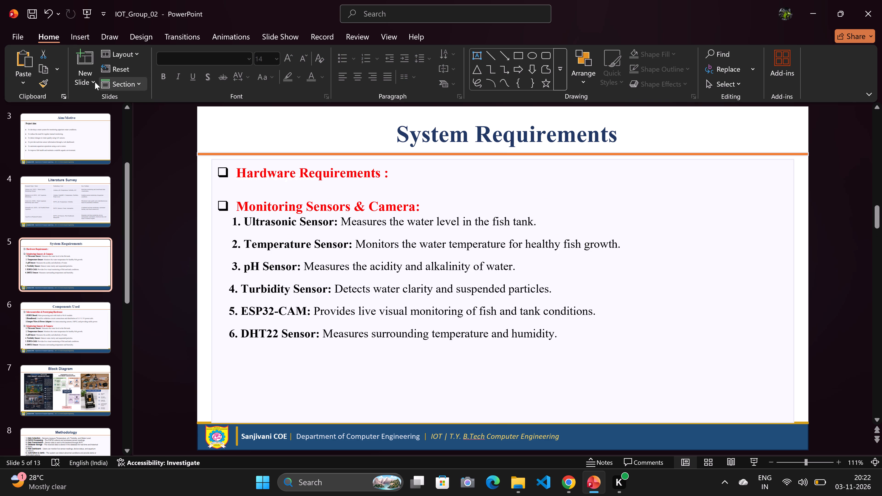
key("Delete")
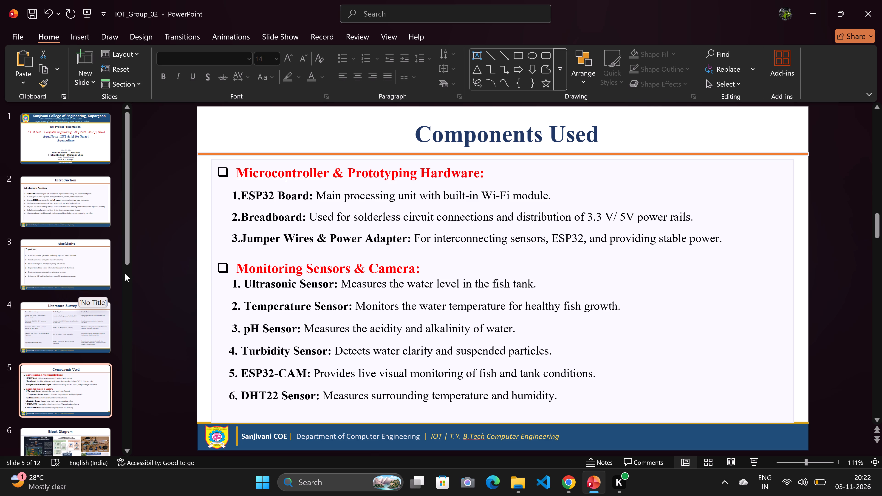
Review the slides from Aim/Motive through Applications to check the content and order of the presentation.
left_click(89, 329)
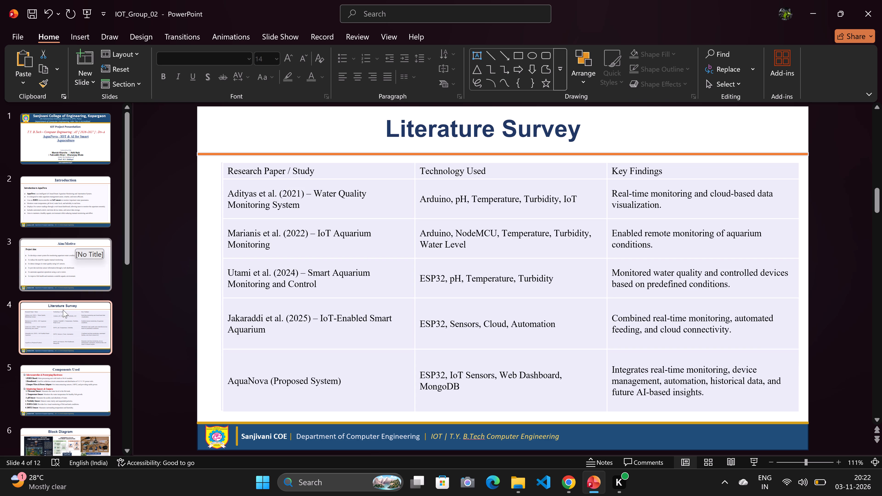
left_click(54, 393)
scroll(506, 269, "down", 1)
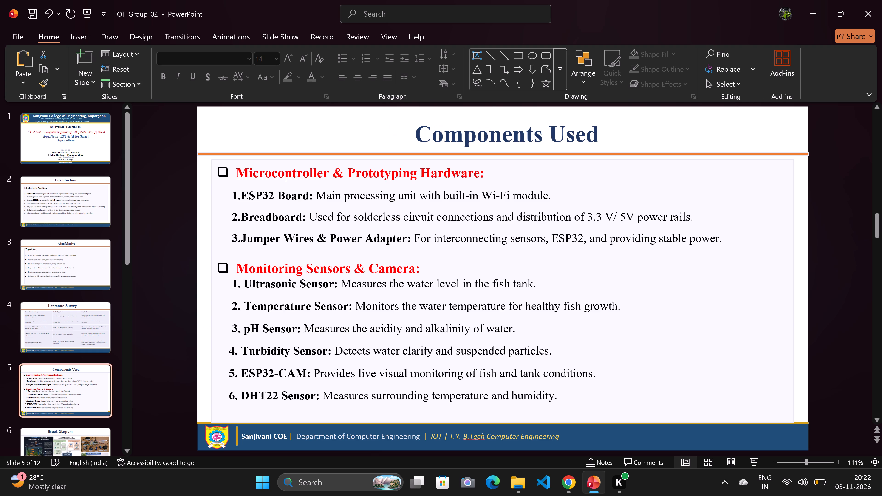
scroll(506, 269, "down", 1)
left_click(49, 242)
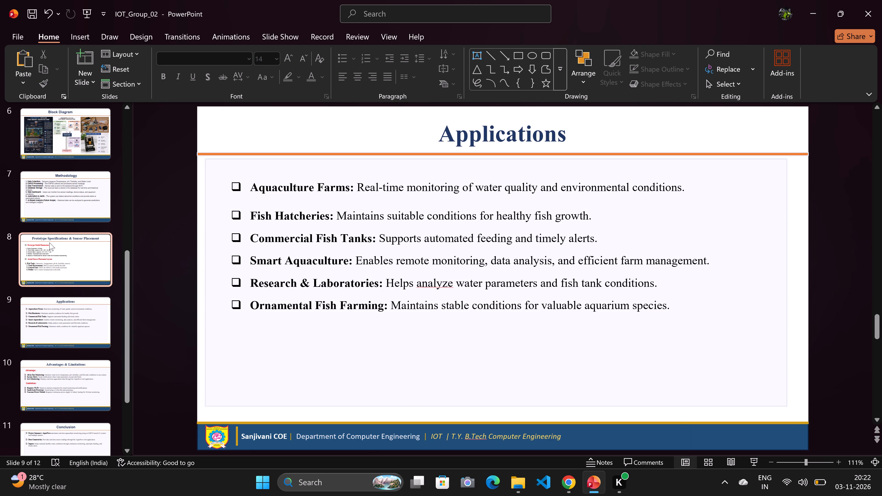
scroll(72, 152, "up", 3)
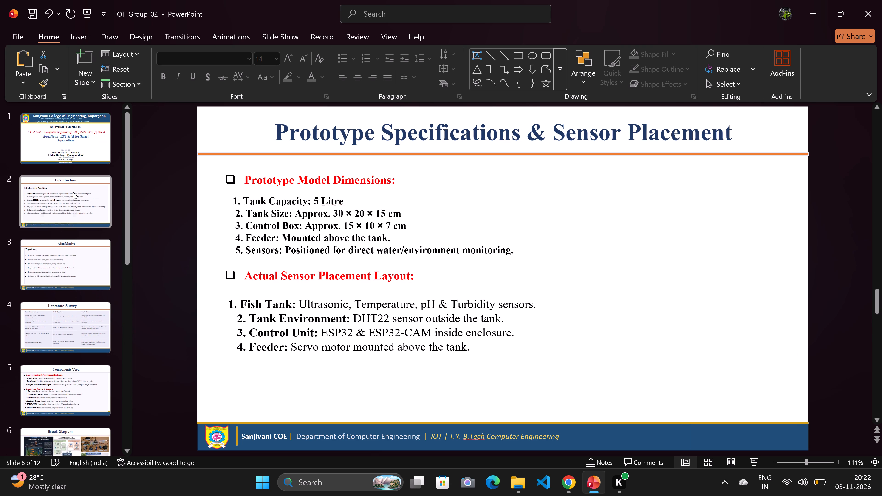
left_click(73, 192)
left_click(73, 256)
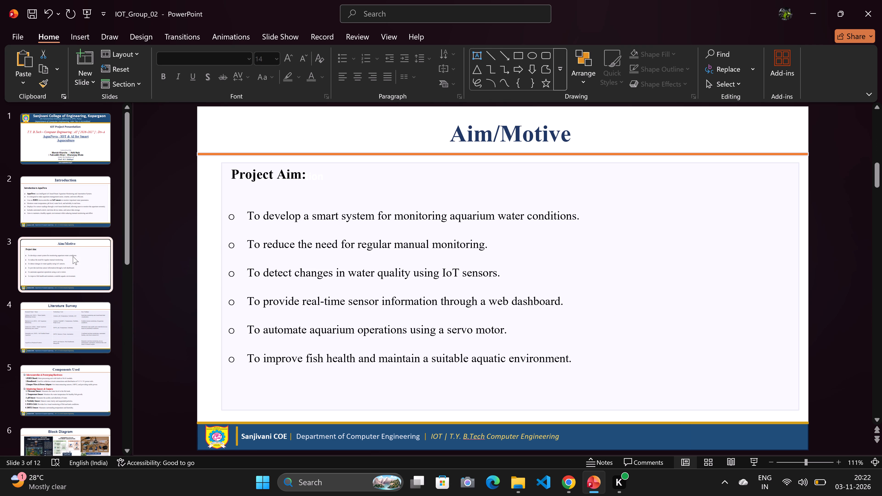
left_click(71, 319)
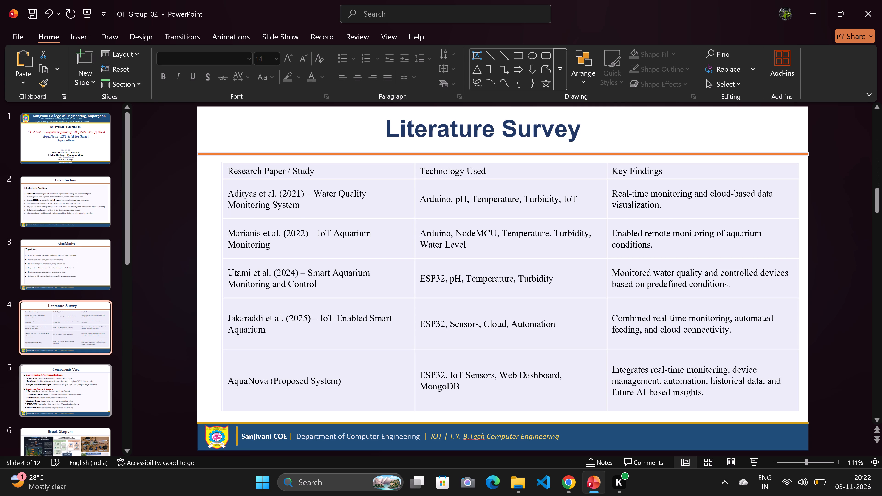
left_click(68, 378)
scroll(68, 378, "down", 1)
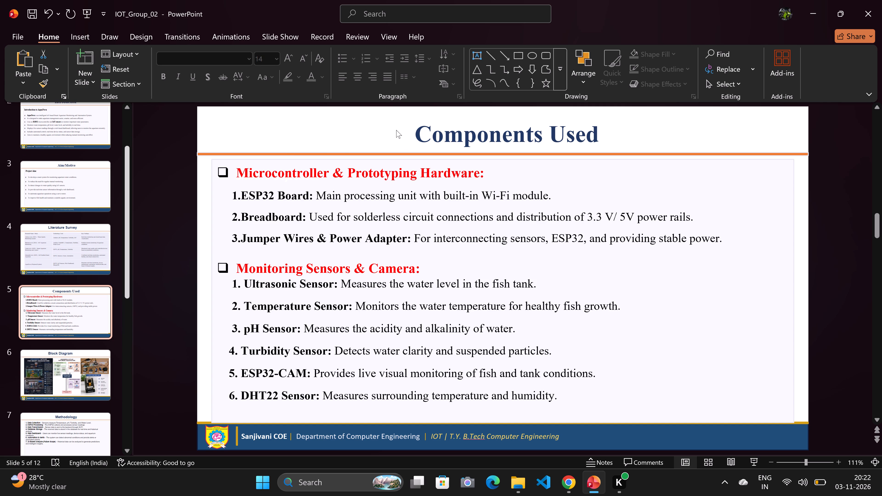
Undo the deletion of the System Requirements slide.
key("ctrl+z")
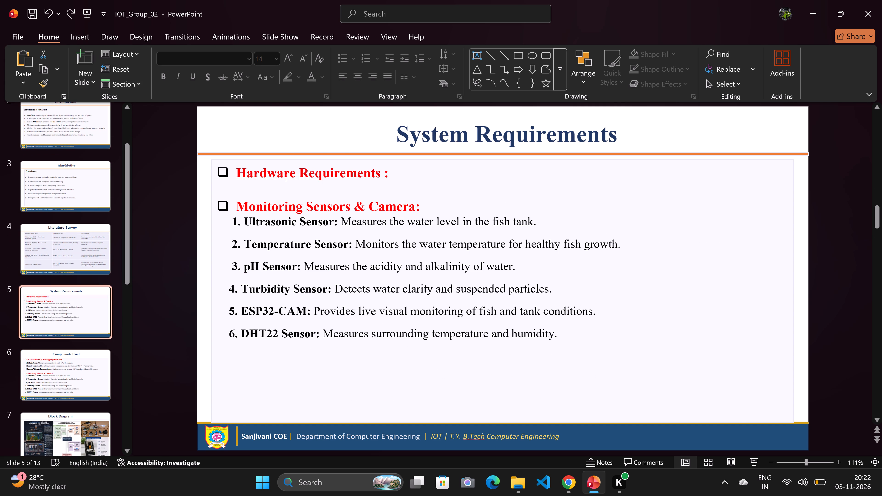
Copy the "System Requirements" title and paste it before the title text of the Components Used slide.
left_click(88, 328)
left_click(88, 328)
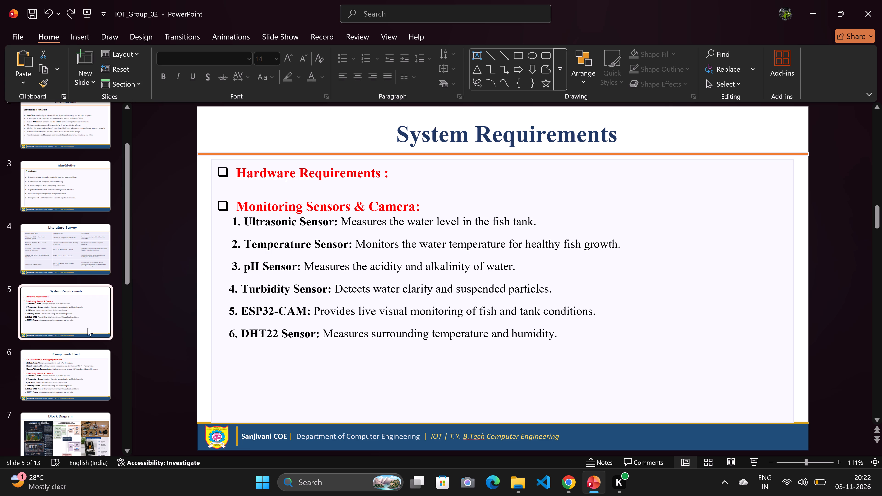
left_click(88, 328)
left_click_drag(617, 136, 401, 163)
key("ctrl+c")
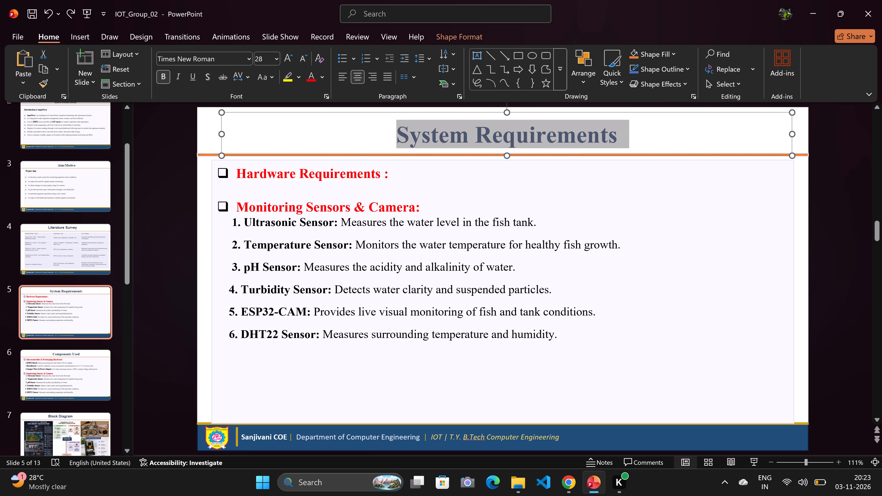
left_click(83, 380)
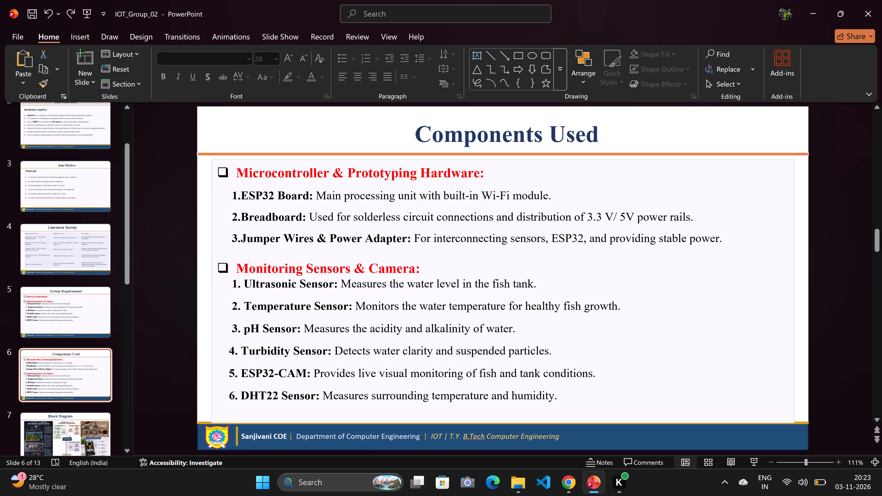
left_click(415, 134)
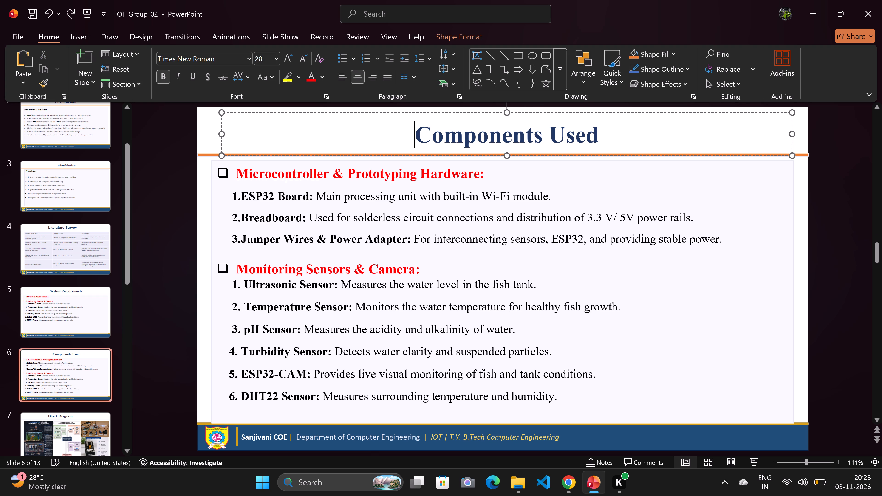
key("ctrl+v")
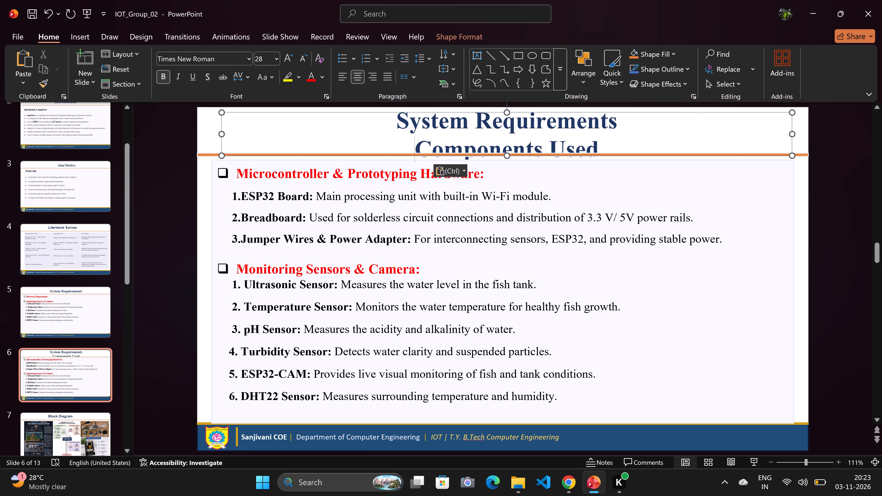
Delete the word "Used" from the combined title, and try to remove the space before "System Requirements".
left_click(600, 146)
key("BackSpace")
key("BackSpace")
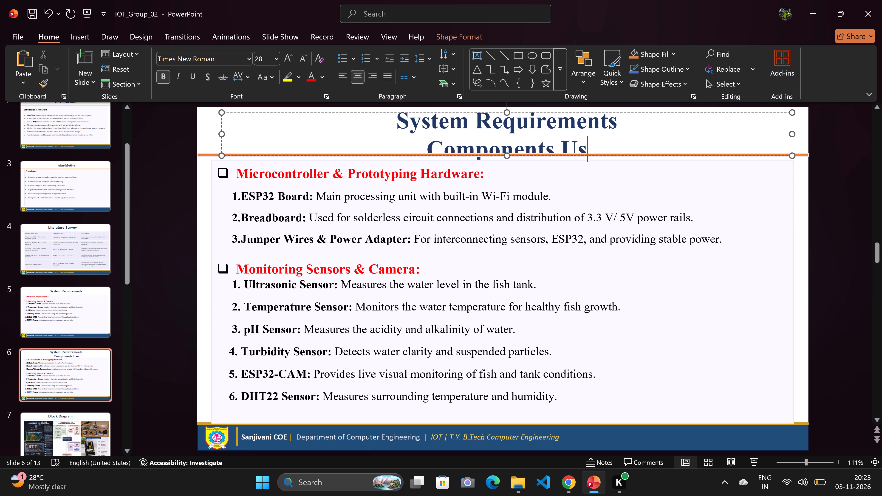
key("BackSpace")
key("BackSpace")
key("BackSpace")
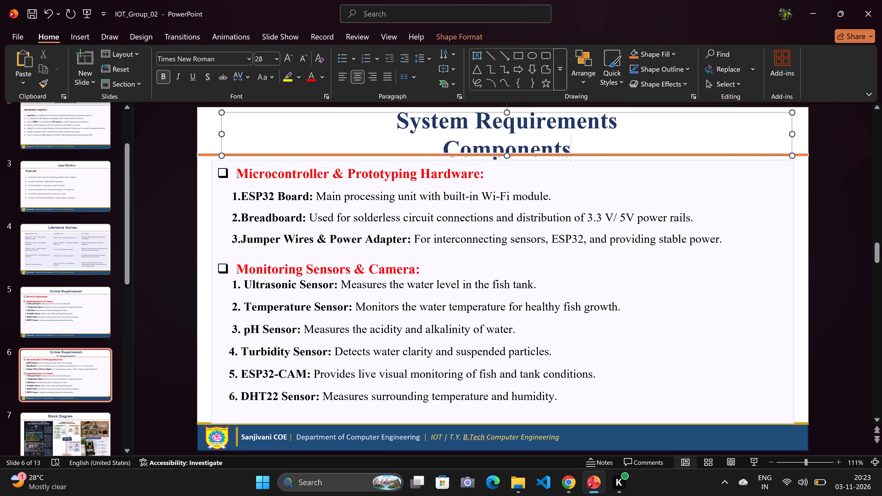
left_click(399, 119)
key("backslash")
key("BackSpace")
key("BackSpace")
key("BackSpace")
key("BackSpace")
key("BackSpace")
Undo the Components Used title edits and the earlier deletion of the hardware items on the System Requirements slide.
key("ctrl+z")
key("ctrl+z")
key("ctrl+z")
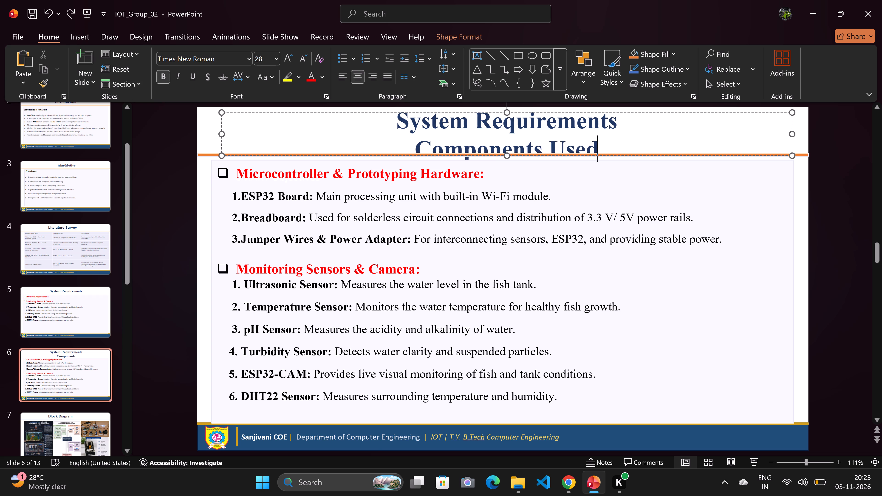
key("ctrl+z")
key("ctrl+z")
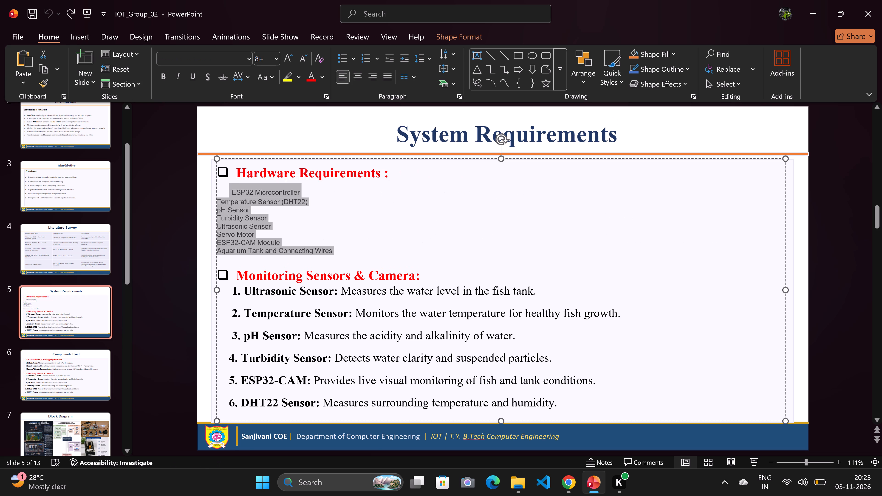
Insert "System Requiremet & " at the start of the Components Used slide's title.
left_click(398, 135)
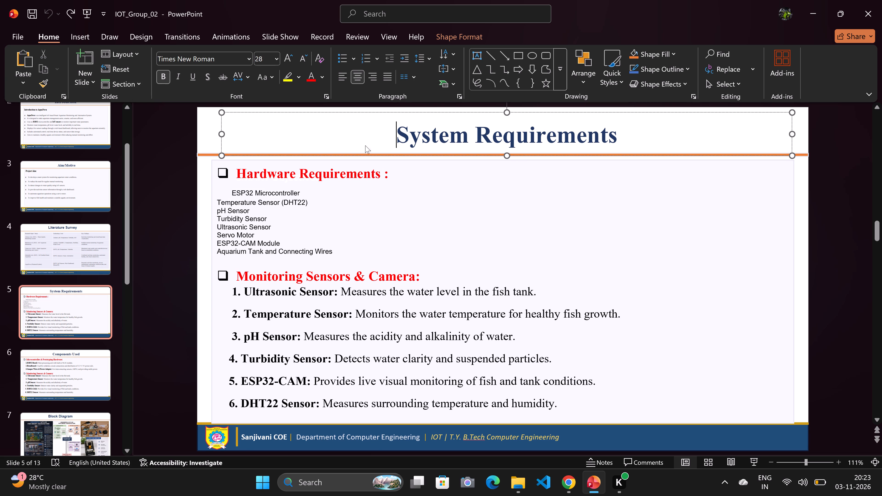
left_click(85, 375)
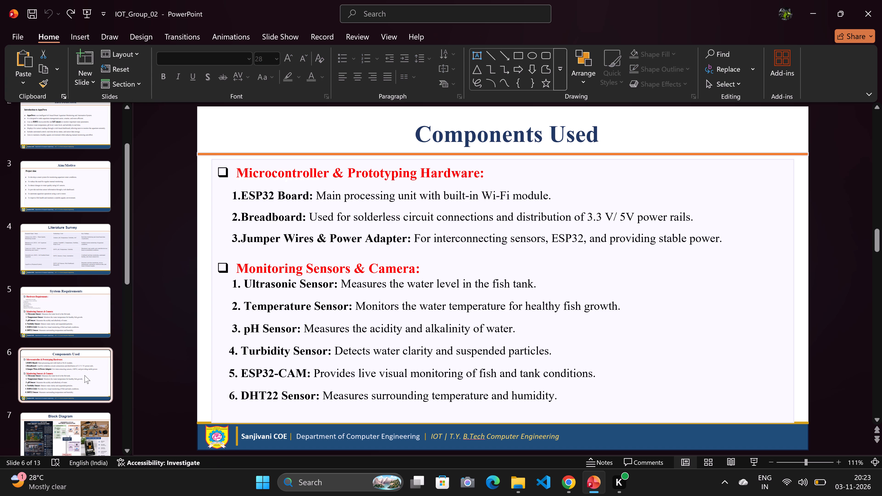
left_click(418, 138)
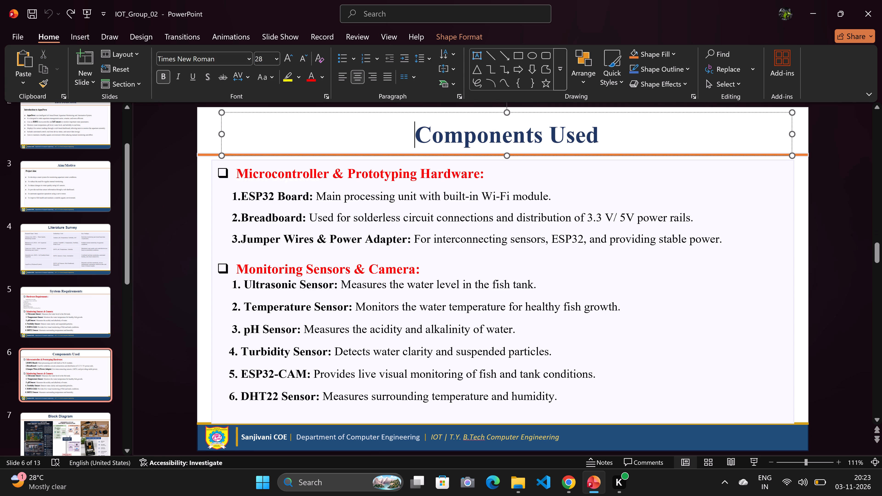
type("ys")
type("te")
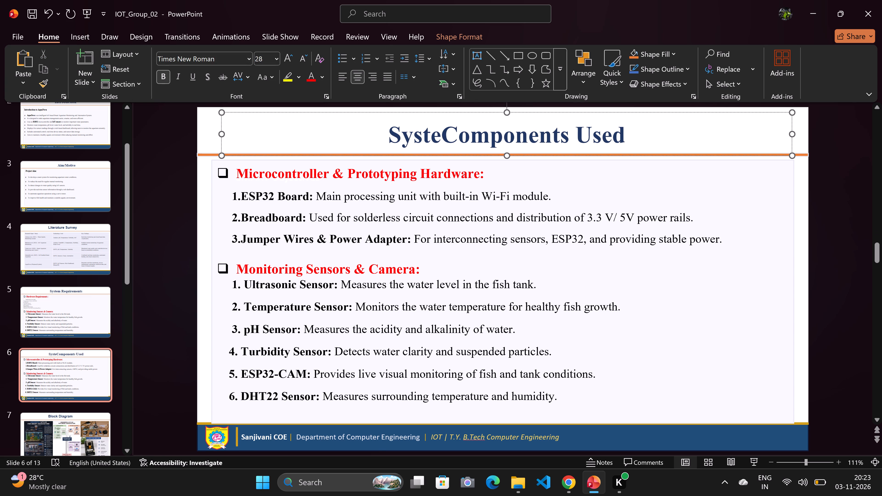
type("equiremet")
key("space")
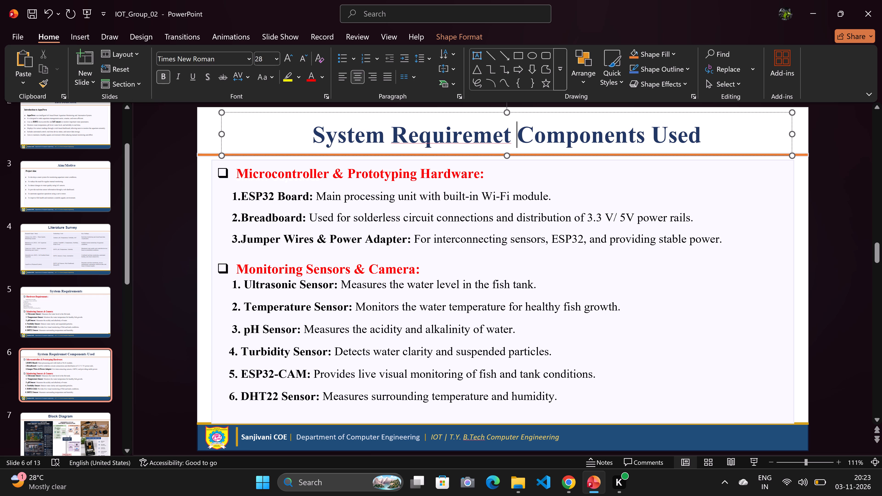
type("&b")
key("space")
key("BackSpace")
key("BackSpace")
key("space")
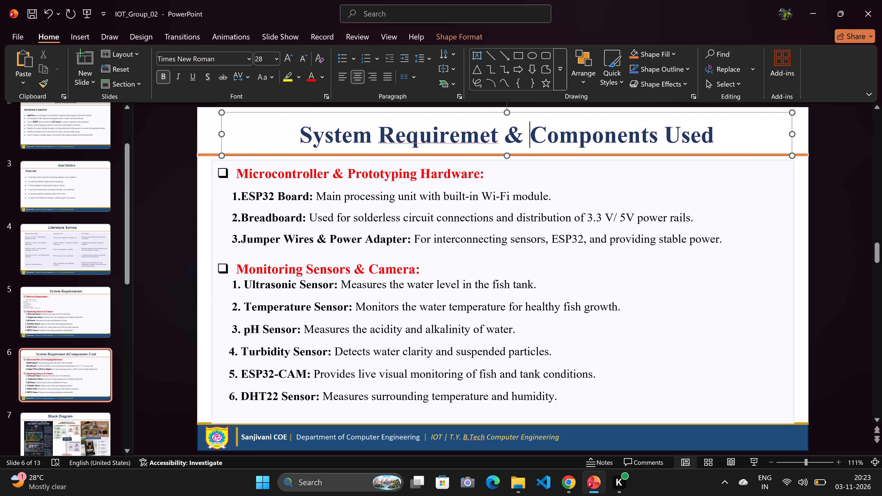
Delete the word "Used" from the end of the slide title so it reads "System Requiremet & Components".
key("Right")
key("Right")
key("Right")
key("Right")
key("Right")
key("Right")
key("Right")
key("Right")
key("Right")
key("Right")
key("Right")
key("Right")
key("Right")
key("Right")
key("Right")
key("BackSpace")
key("BackSpace")
key("BackSpace")
key("BackSpace")
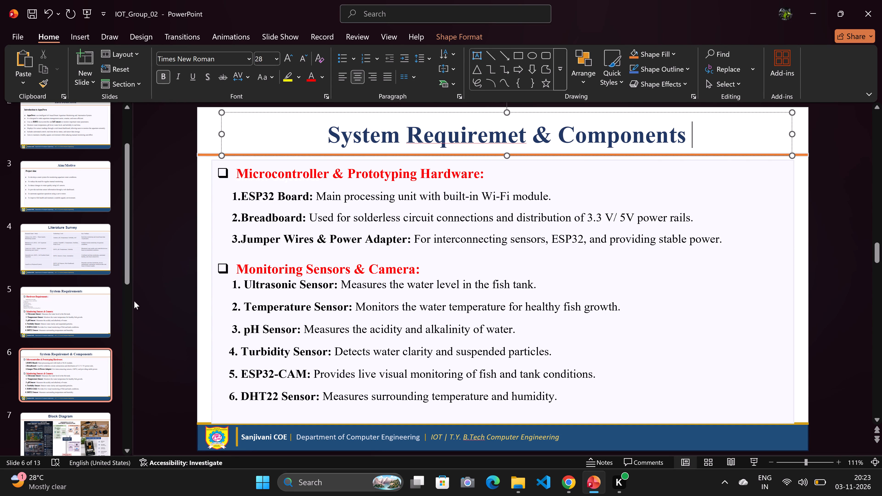
Delete the separate System Requirements slide that precedes the combined requirements and components slide.
left_click(81, 379)
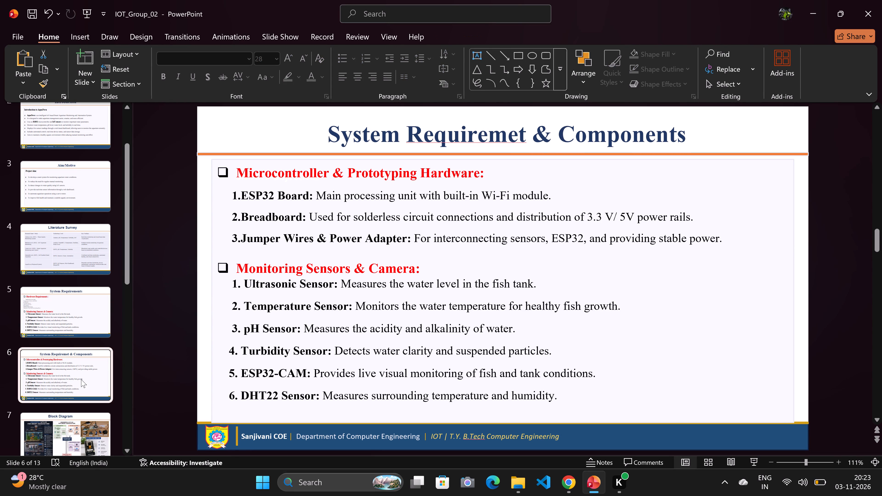
left_click(93, 298)
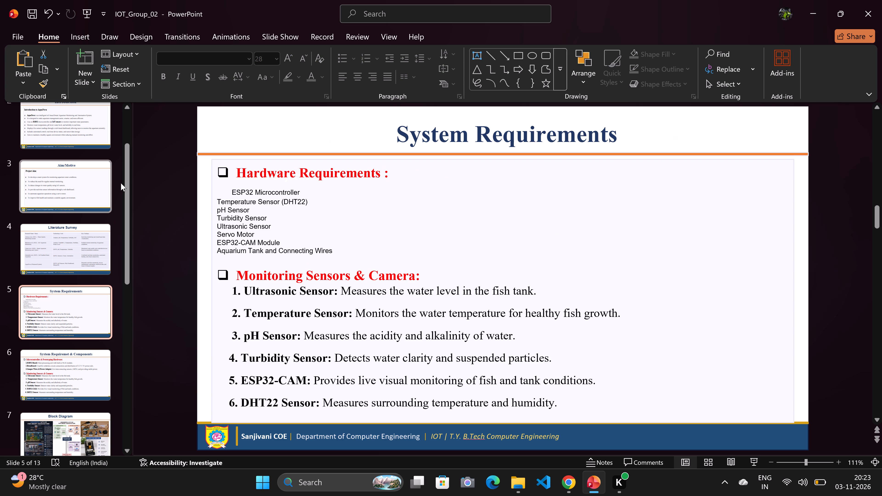
left_click(74, 348)
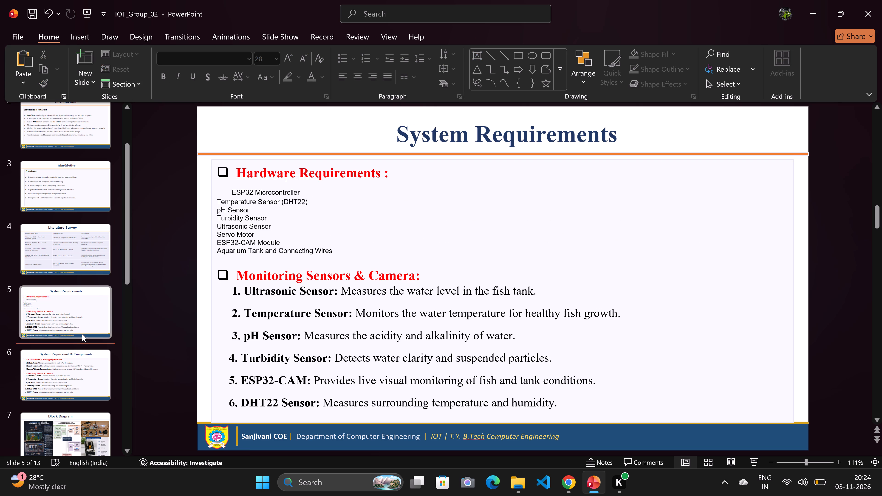
left_click(82, 334)
key("Delete")
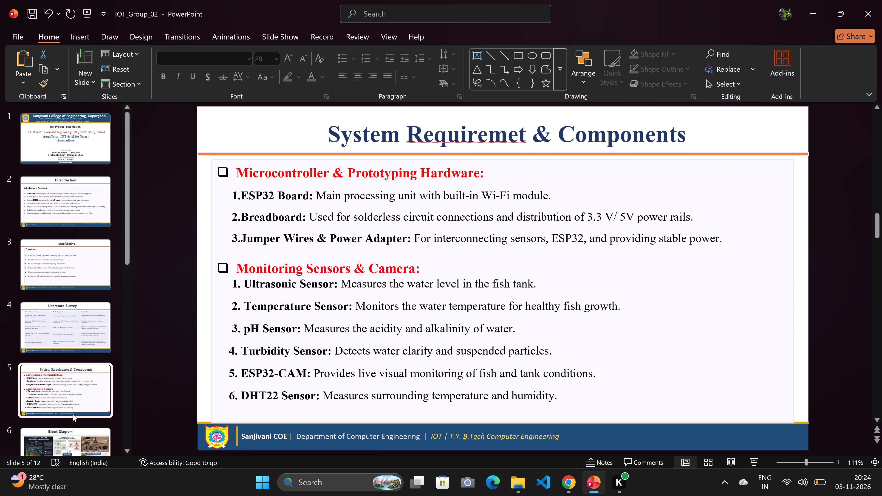
scroll(112, 409, "down", 2)
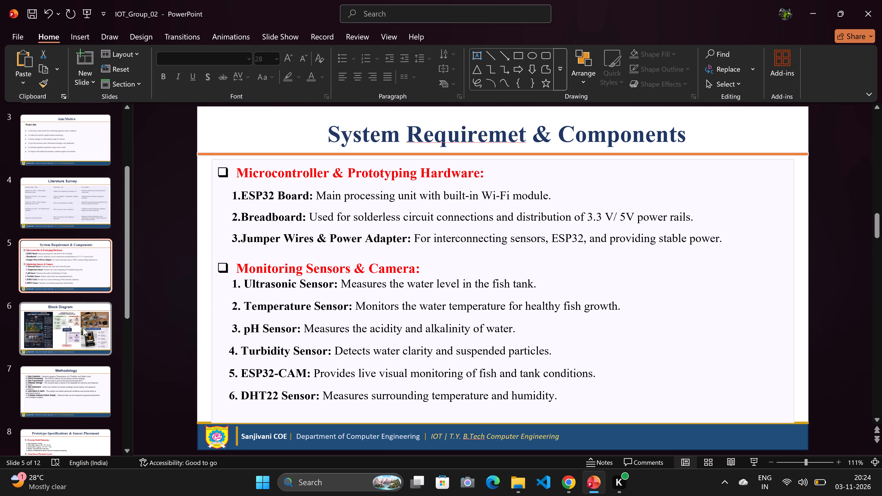
left_click(83, 328)
left_click(71, 375)
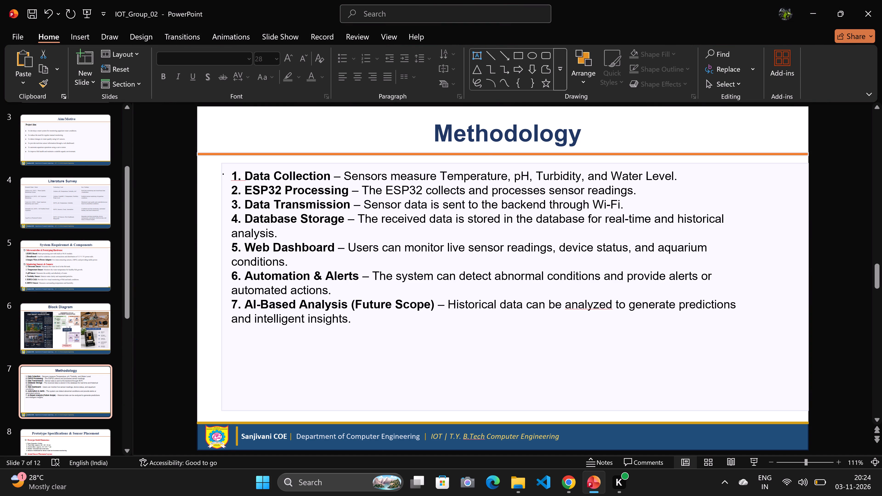
left_click_drag(356, 321, 228, 180)
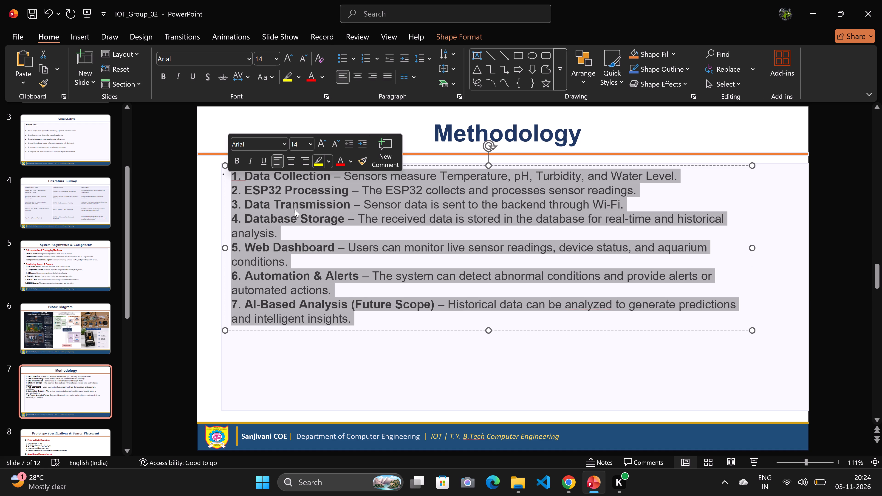
left_click(282, 143)
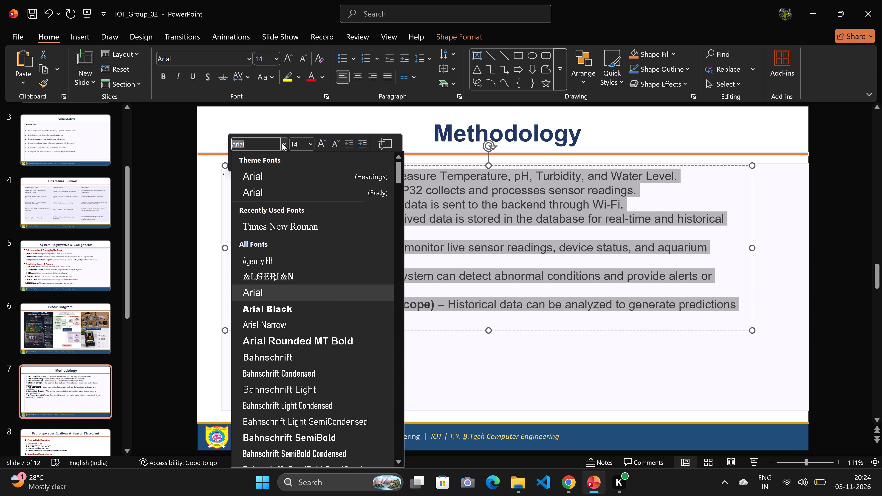
left_click(281, 225)
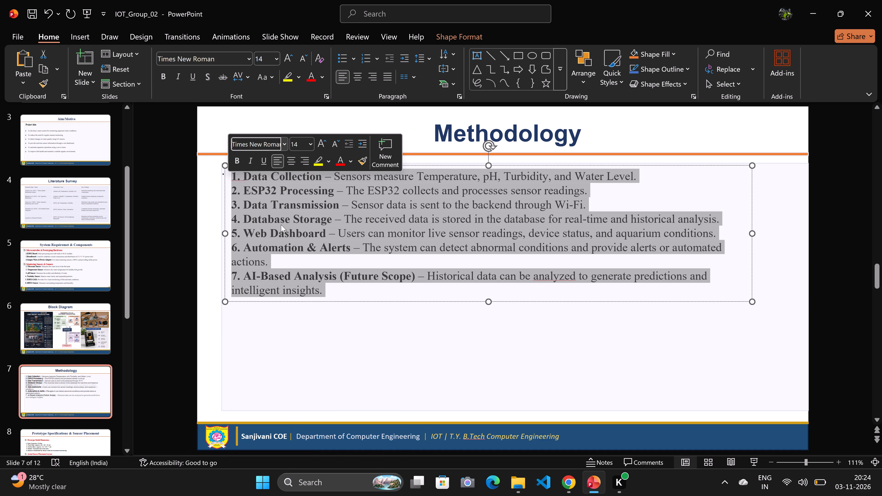
left_click(338, 263)
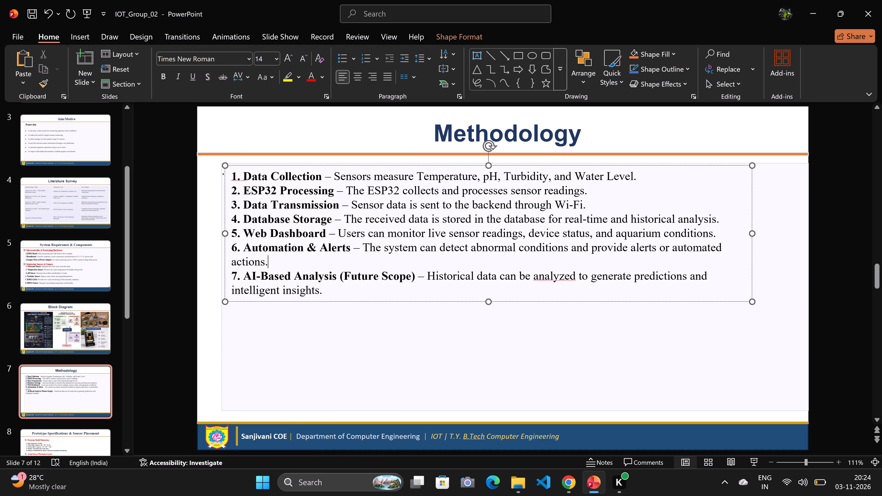
Add an 8 pt blank spacer line after each of the Data Collection, ESP32 Processing and Data Transmission points.
left_click(642, 177)
key("Return")
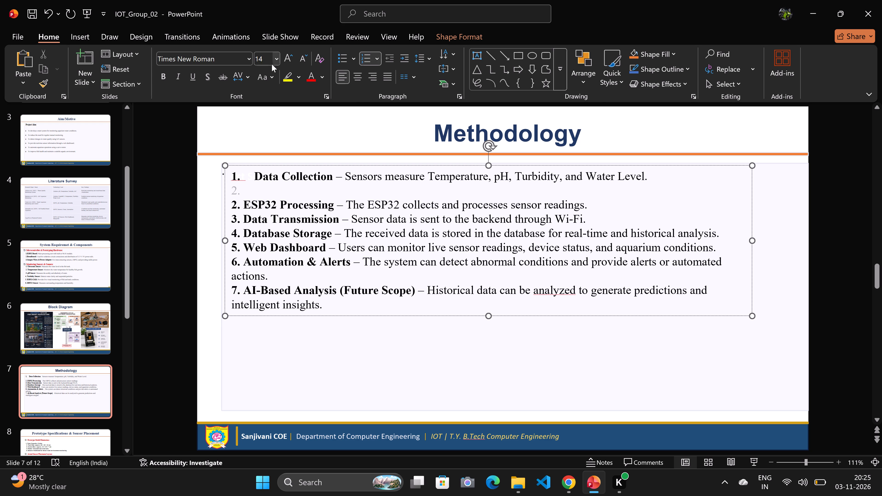
left_click(277, 57)
left_click(268, 76)
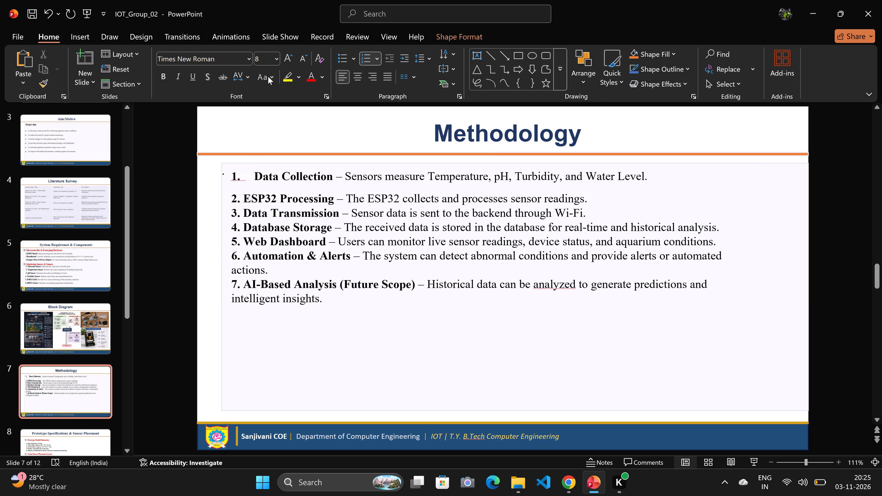
left_click(607, 202)
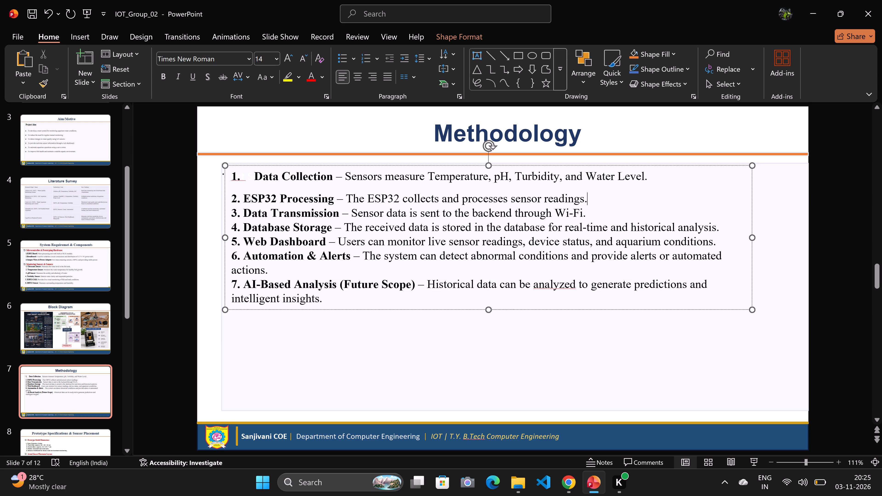
key("Return")
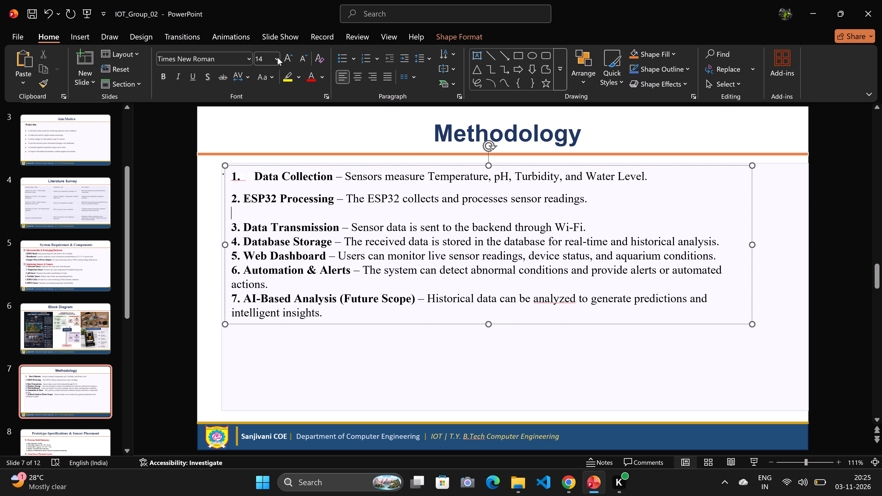
left_click(277, 57)
left_click(272, 67)
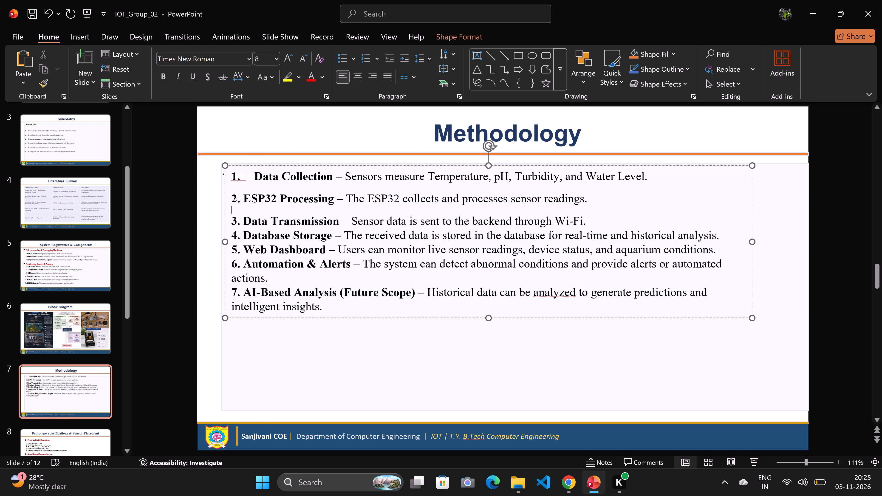
left_click(615, 224)
key("Return")
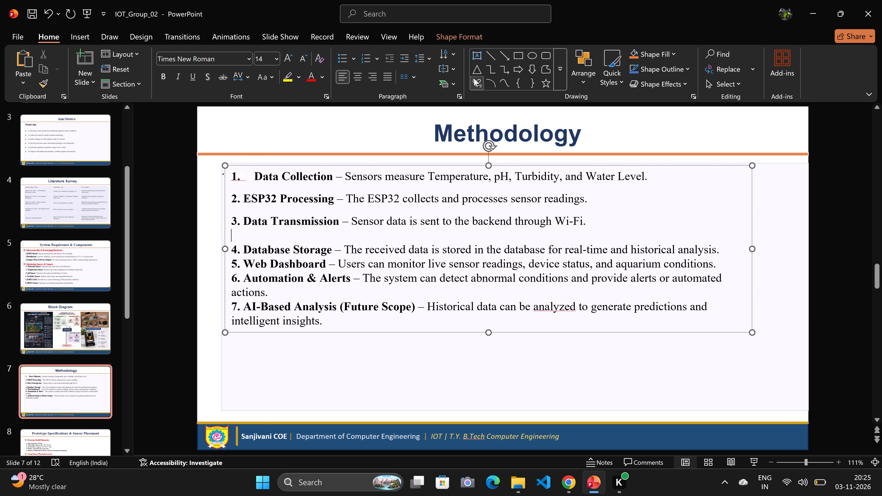
left_click(274, 61)
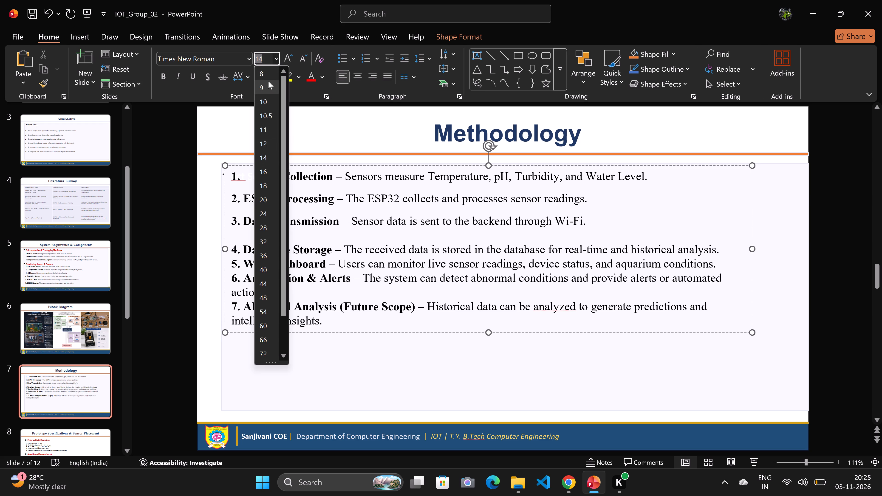
left_click(272, 70)
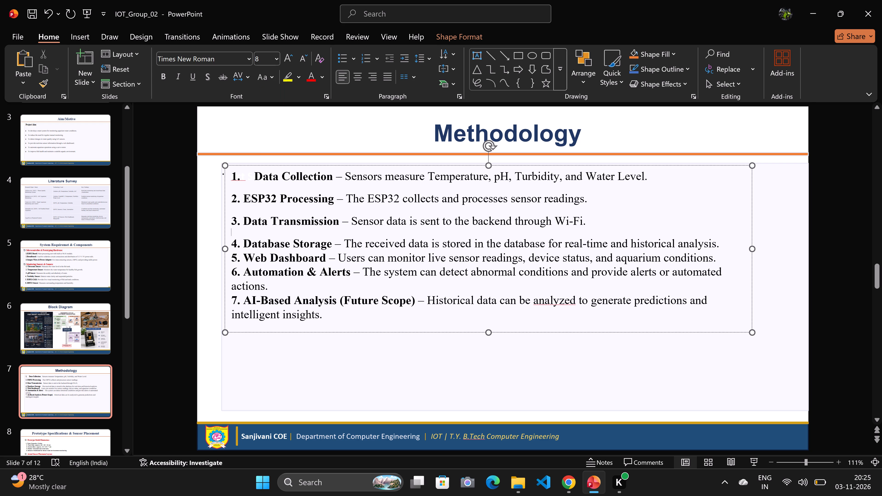
Add an 8 pt blank spacer line after the Database Storage point and another after the Web Dashboard point.
left_click(727, 251)
left_click(718, 246)
key("Return")
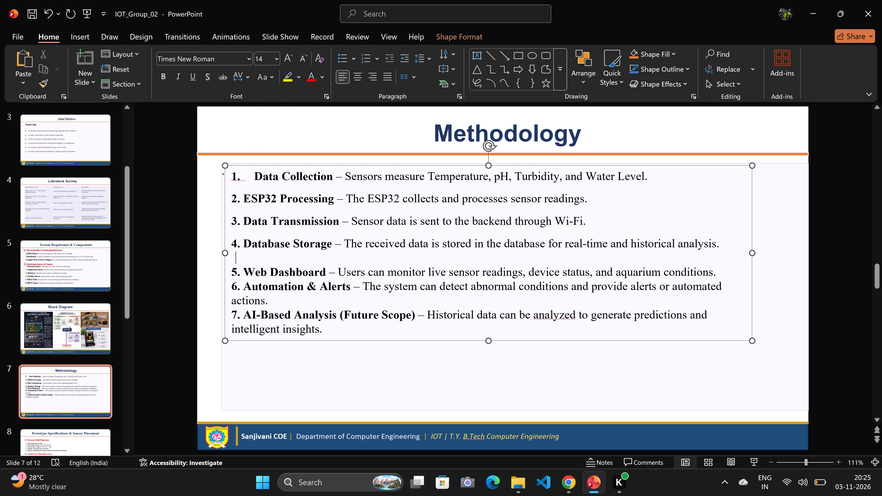
left_click(271, 60)
left_click(277, 58)
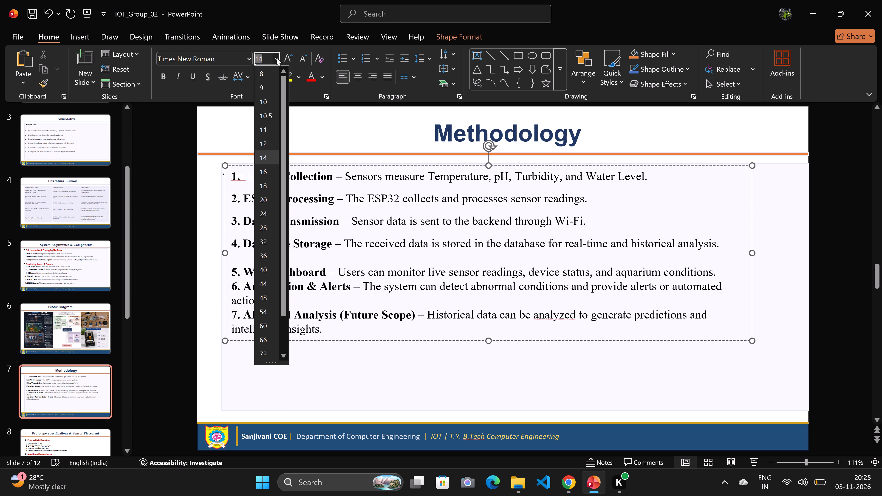
left_click(266, 77)
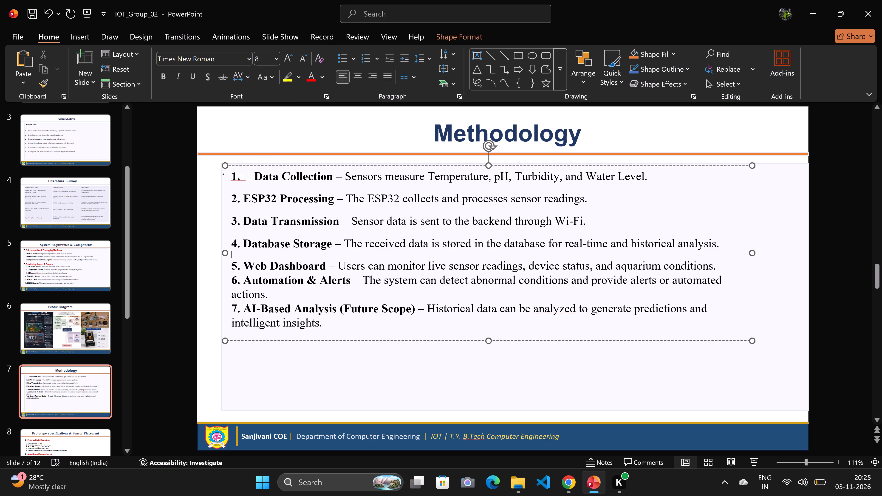
left_click(719, 267)
key("Return")
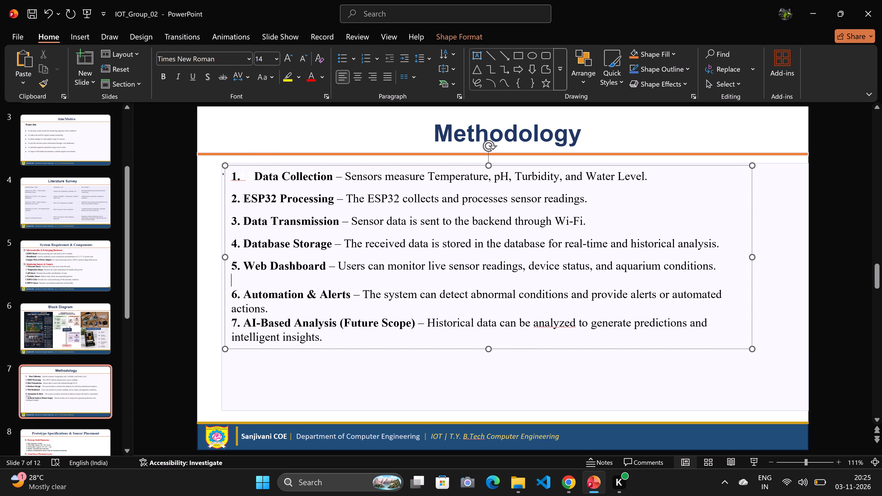
left_click(271, 60)
left_click(276, 60)
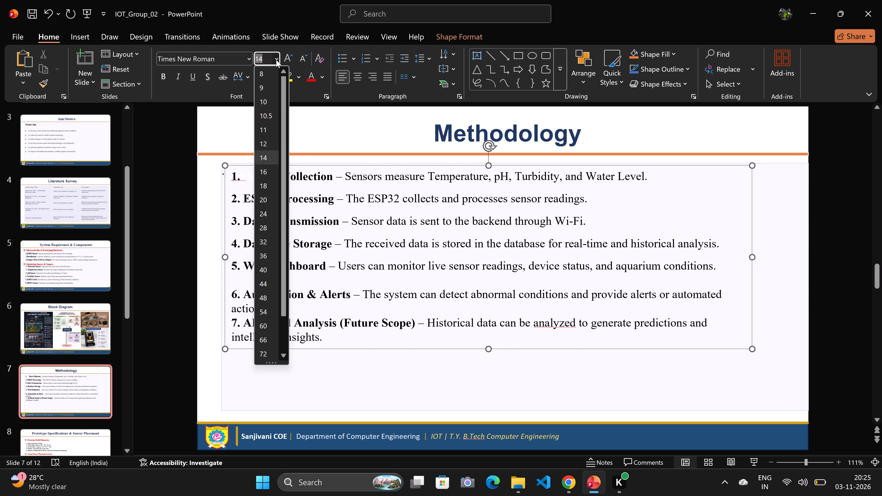
left_click(266, 79)
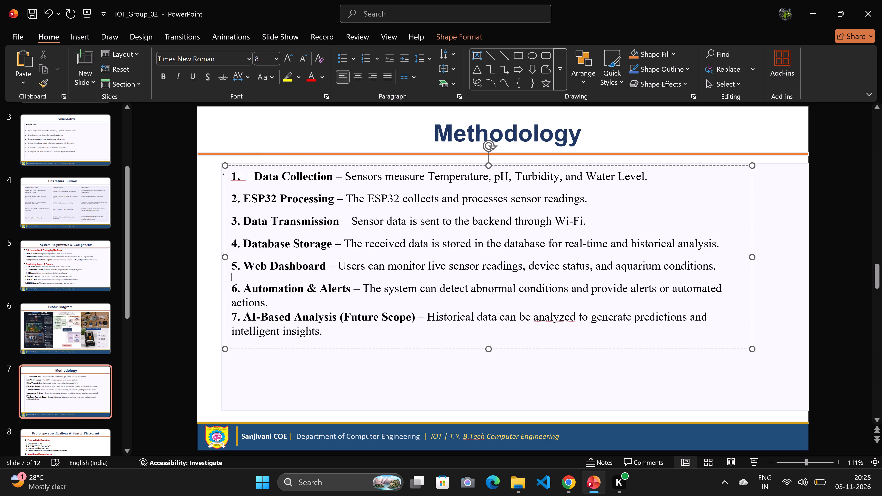
Add an 8 pt blank spacer line between the Automation & Alerts point and the AI-Based Analysis point.
left_click(727, 291)
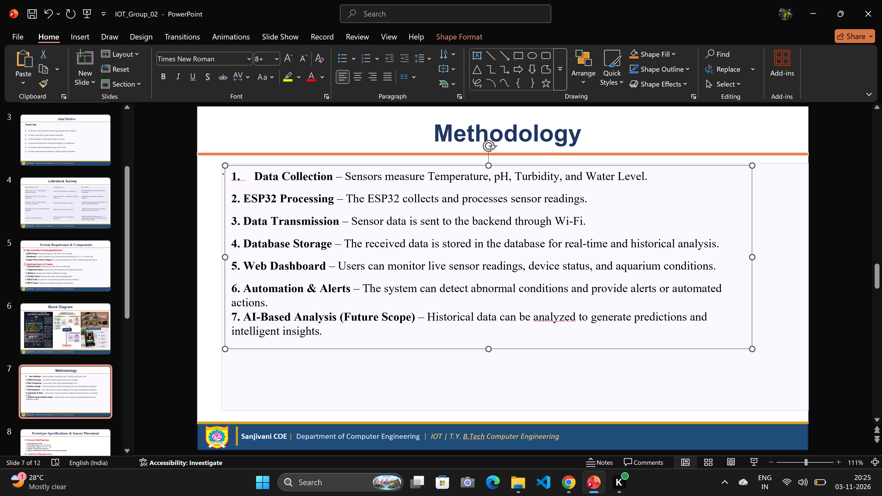
left_click(721, 289)
key("Return")
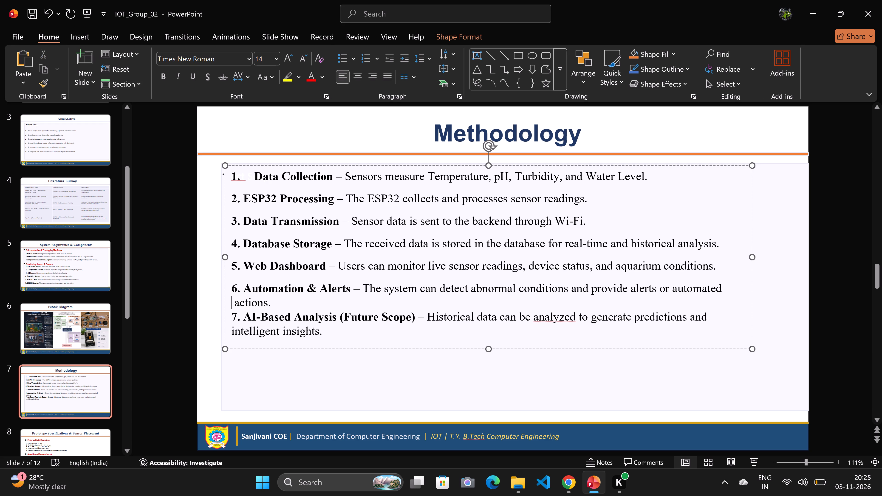
key("BackSpace")
left_click(302, 306)
key("Return")
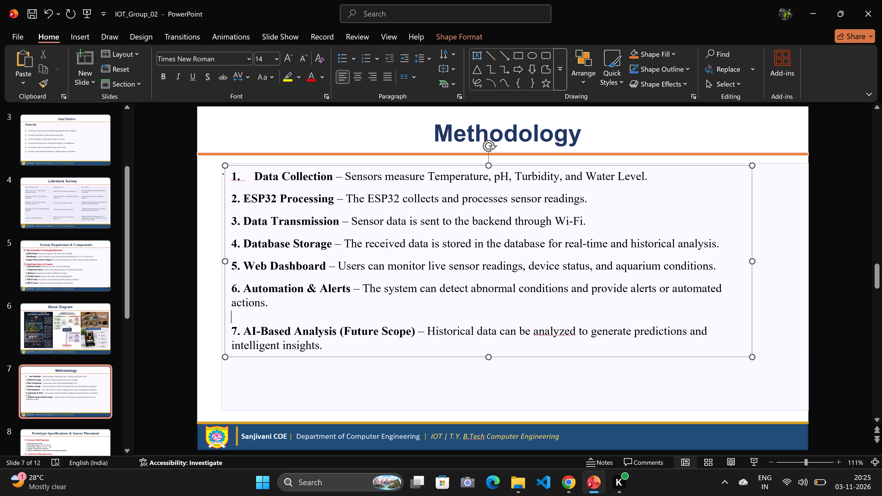
left_click(276, 55)
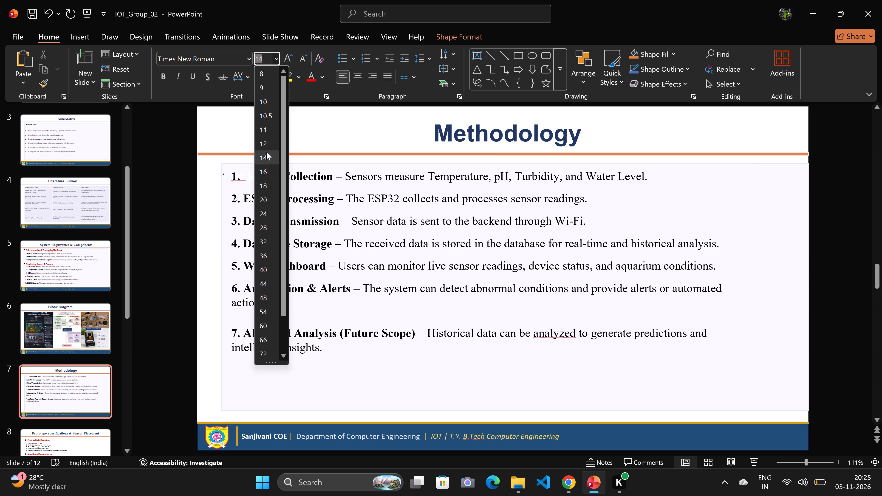
left_click(266, 75)
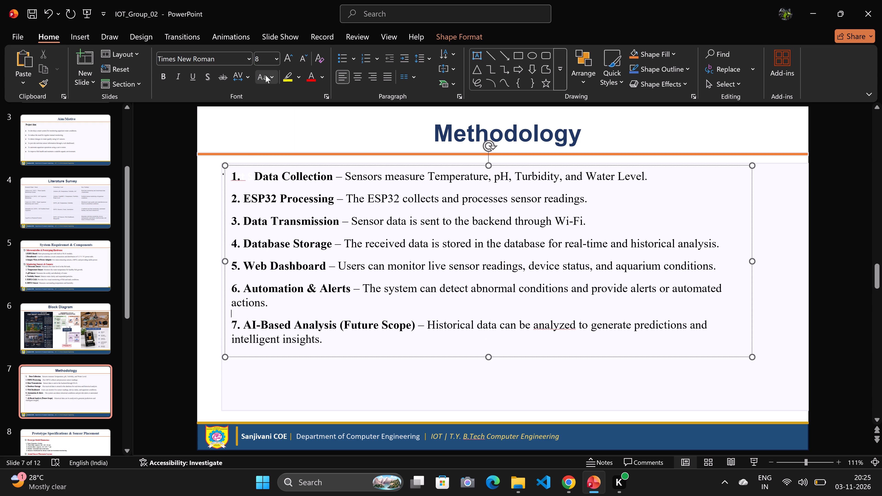
Remove the automatic list numbering and its indent from the Data Collection point.
left_click(234, 178)
left_click(229, 179)
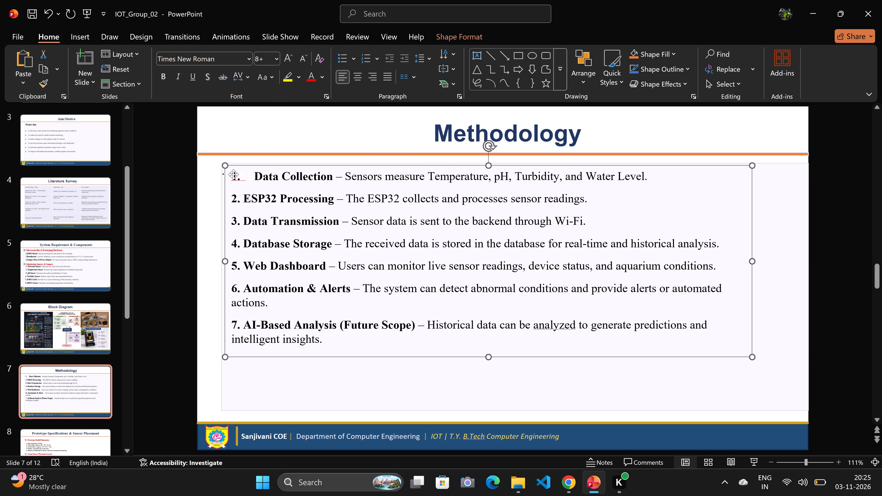
left_click(233, 174)
left_click(297, 238)
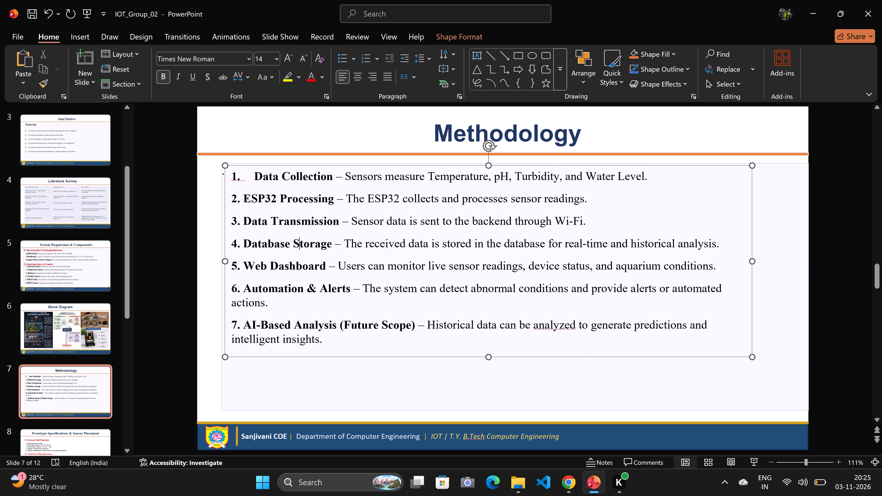
left_click(246, 179)
key("Left")
key("Left")
key("Left")
key("Left")
key("Left")
key("BackSpace")
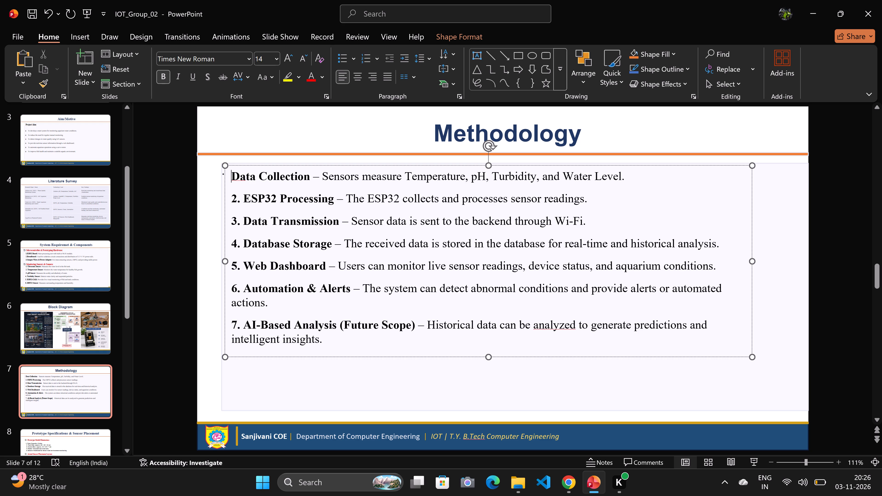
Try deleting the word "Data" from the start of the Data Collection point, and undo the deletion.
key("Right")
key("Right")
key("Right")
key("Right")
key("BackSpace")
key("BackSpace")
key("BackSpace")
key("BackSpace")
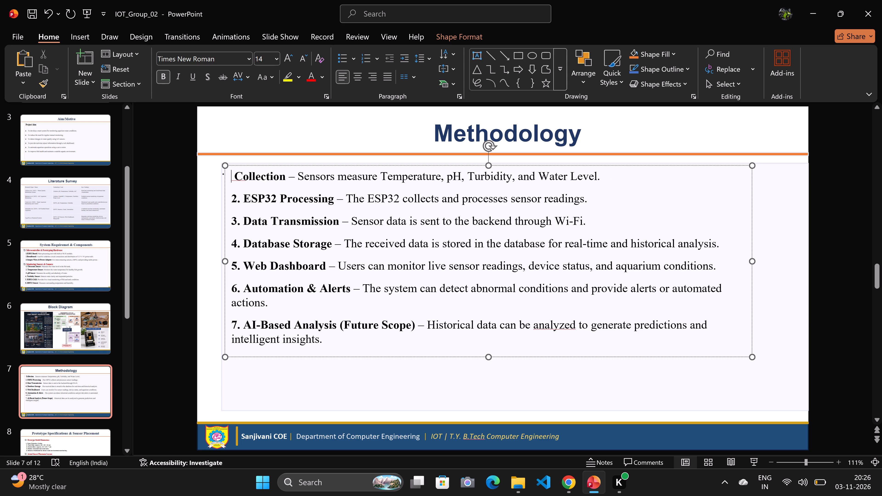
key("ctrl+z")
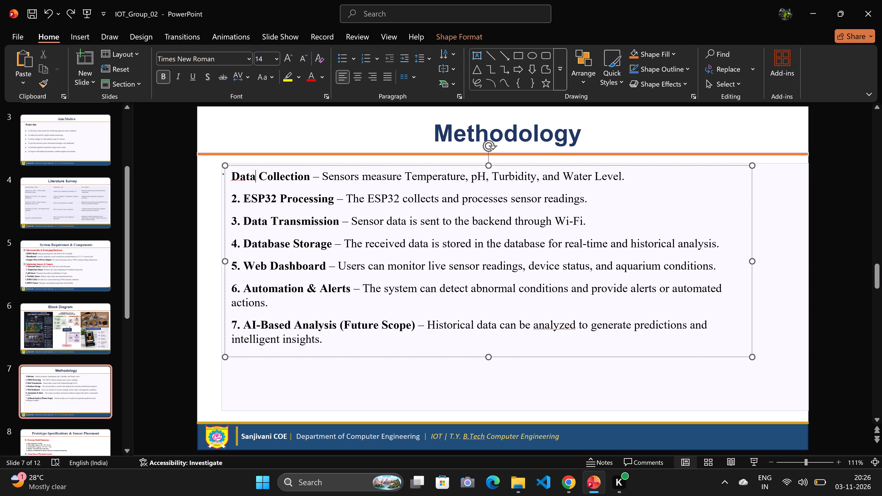
Undo the last three edits on the Methodology slide and insert a blank line between the Automation & Alerts and AI-Based Analysis points.
key("ctrl+z")
key("ctrl+z")
key("ctrl+z")
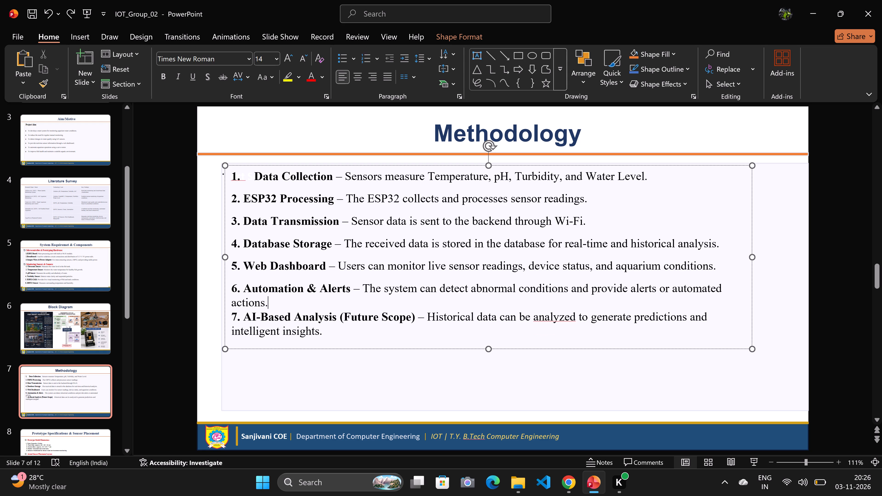
key("Return")
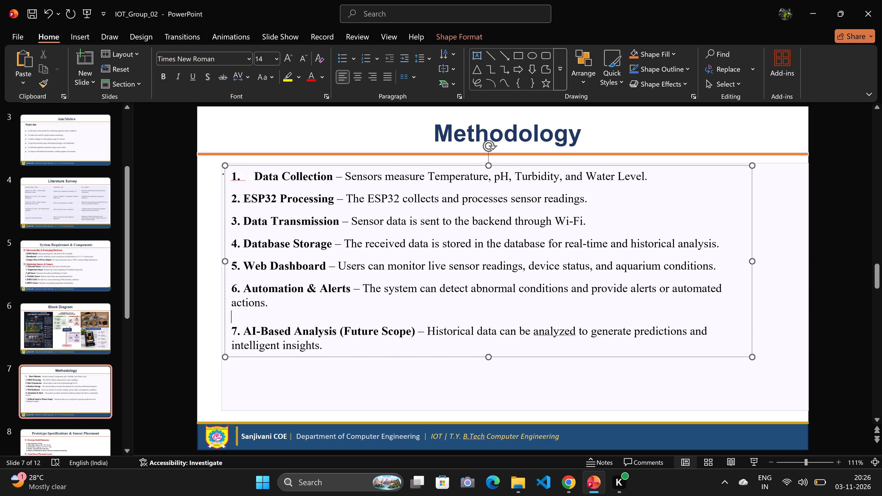
Copy the Data Collection point's text, delete it from the top of the list, and leave blank space there.
left_click_drag(652, 176, 259, 183)
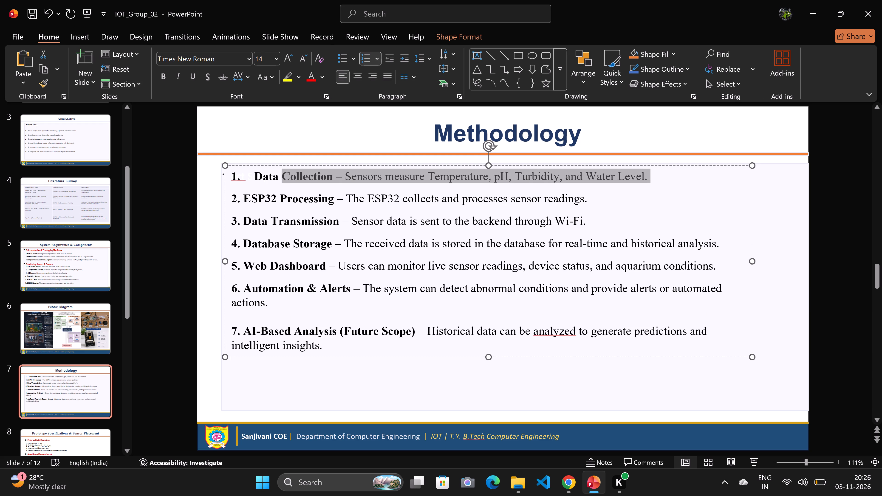
left_click_drag(259, 183, 240, 175)
key("ctrl+c")
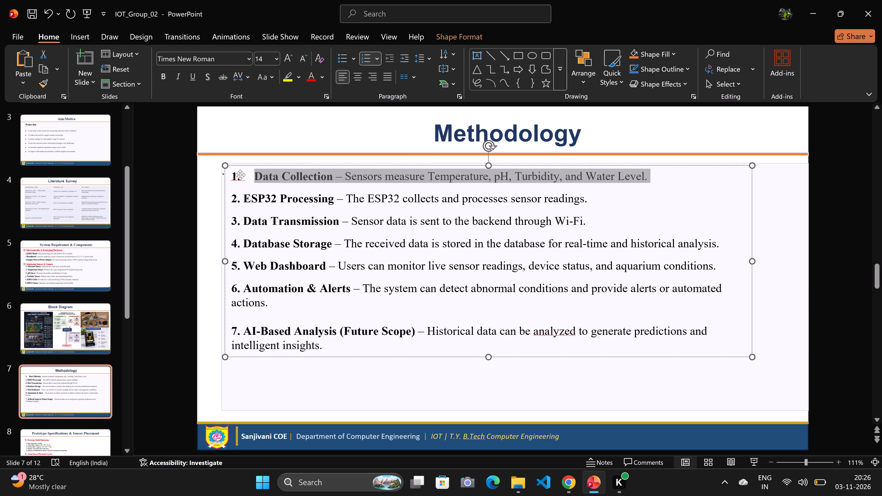
key("BackSpace")
key("Return")
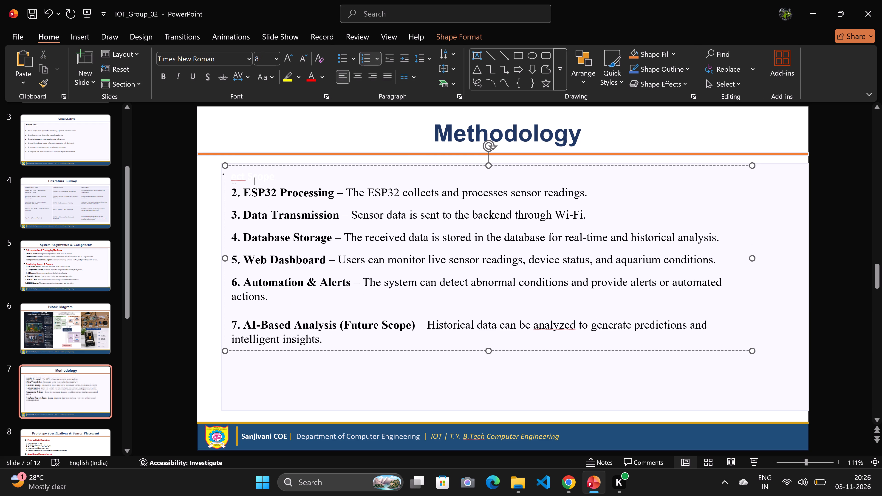
Move the methodology list's text box slightly down and delete the faint leftover text in the small box behind its first line.
left_click_drag(282, 178, 233, 177)
left_click(264, 179)
left_click_drag(275, 174, 292, 184)
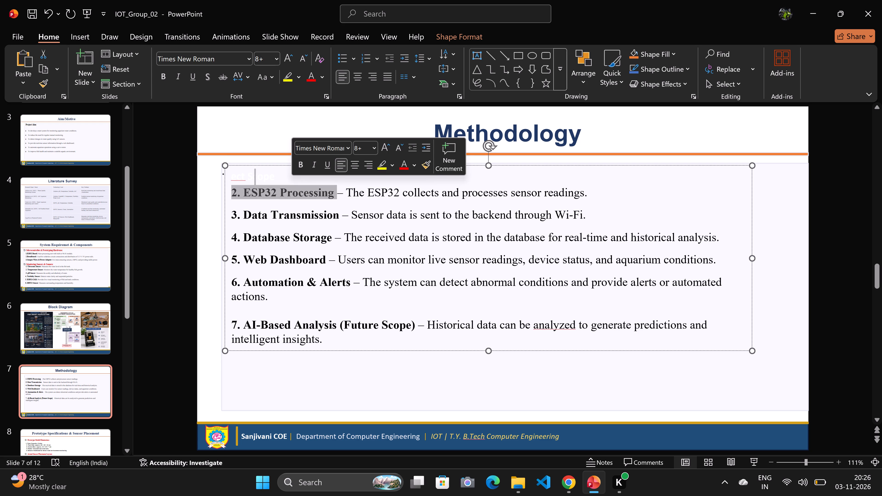
left_click(294, 182)
key("Return")
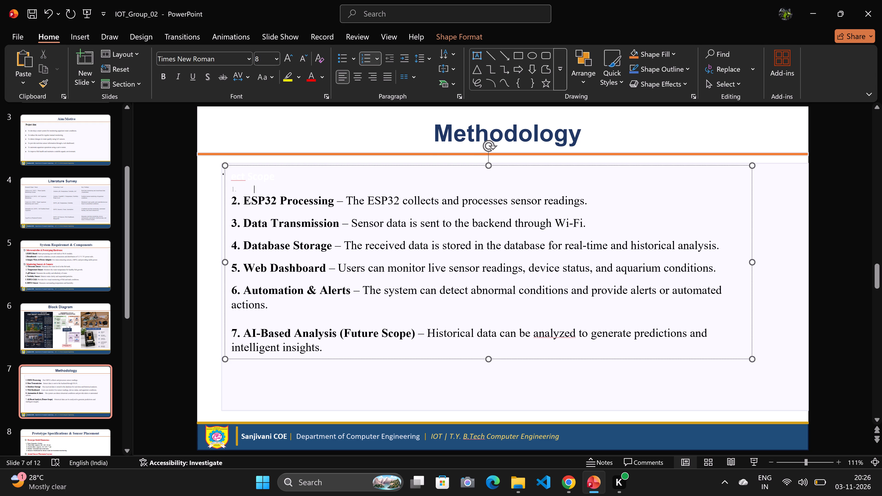
left_click(276, 177)
left_click_drag(276, 175, 229, 177)
left_click_drag(229, 177, 232, 196)
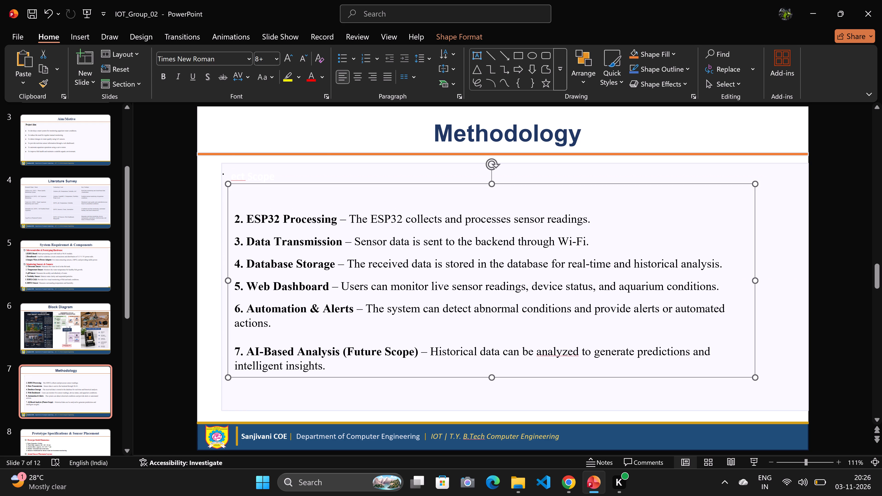
left_click_drag(239, 173, 281, 170)
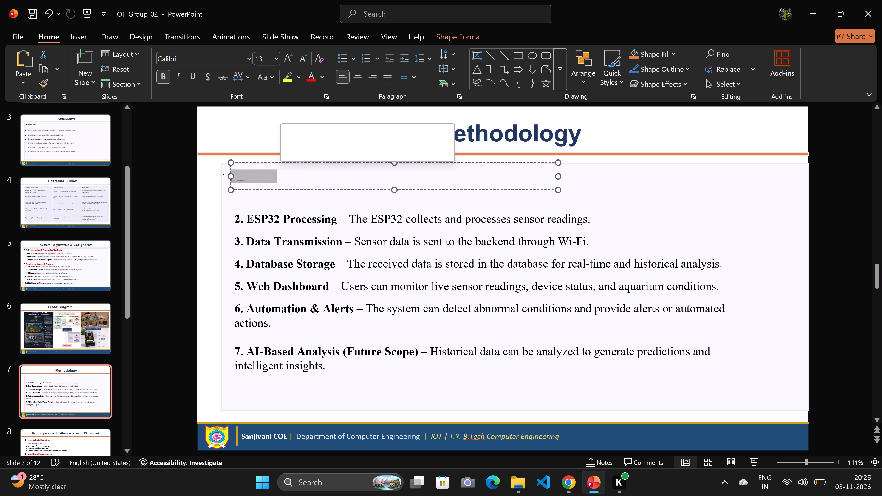
key("Delete")
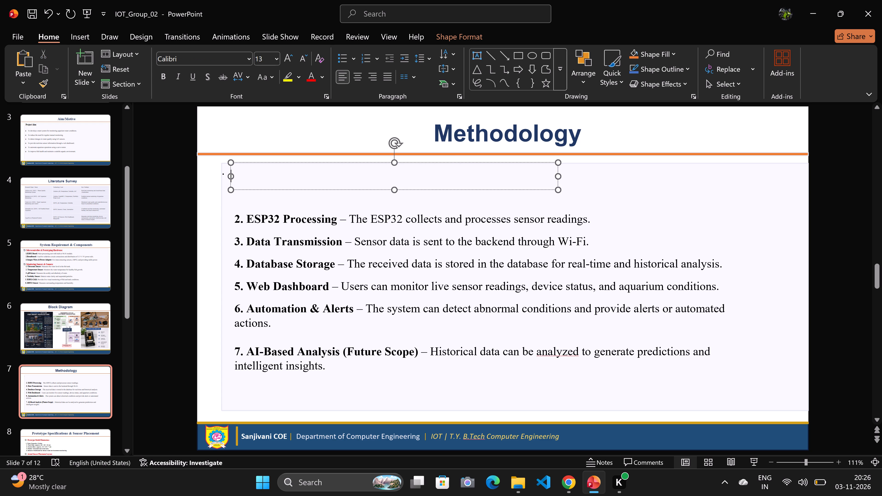
Clear the empty numbered line at the top of the list and paste the copied Data Collection point there.
left_click(252, 204)
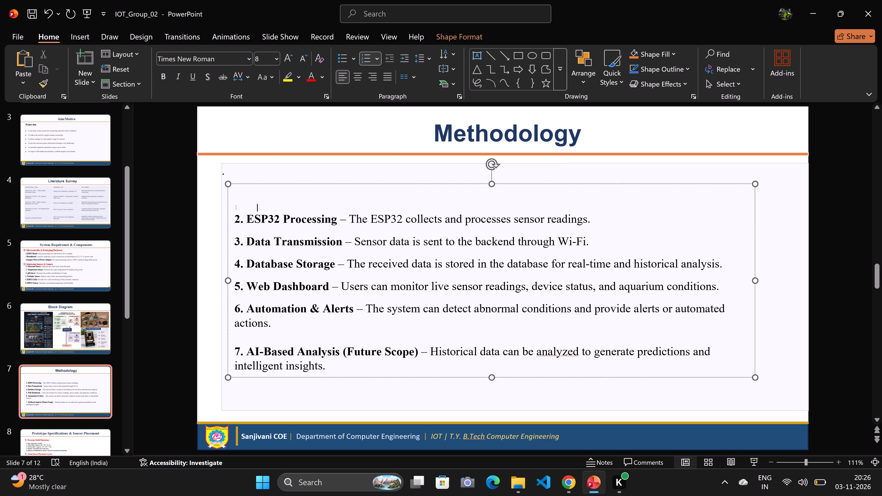
key("BackSpace")
key("BackSpace")
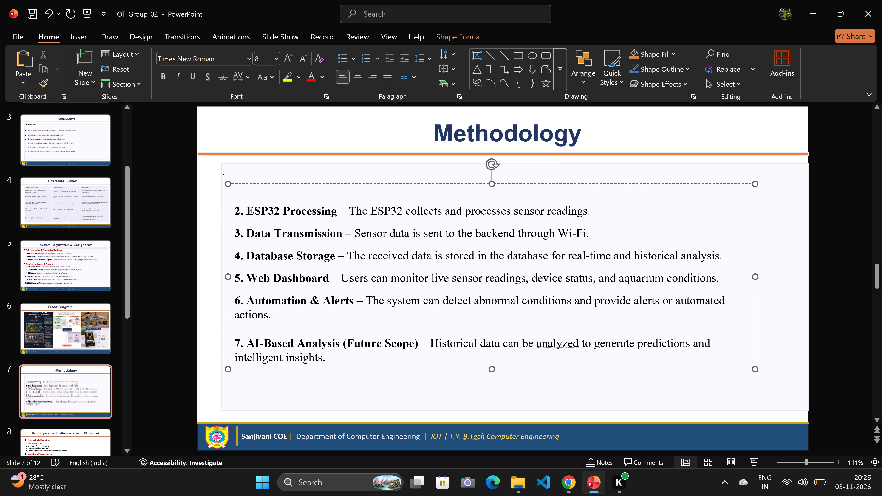
key("ctrl+v")
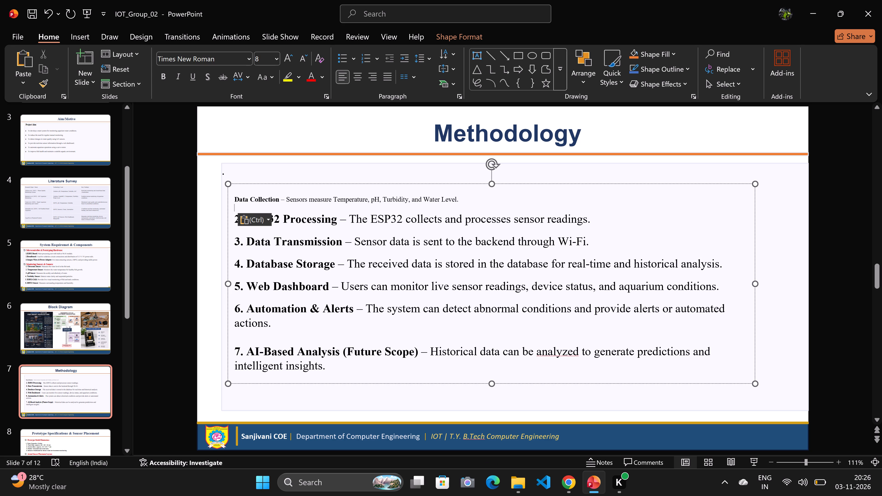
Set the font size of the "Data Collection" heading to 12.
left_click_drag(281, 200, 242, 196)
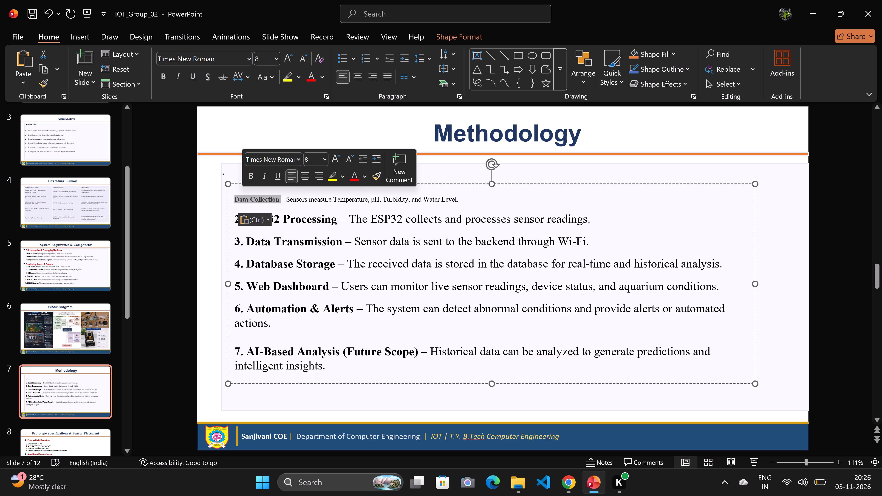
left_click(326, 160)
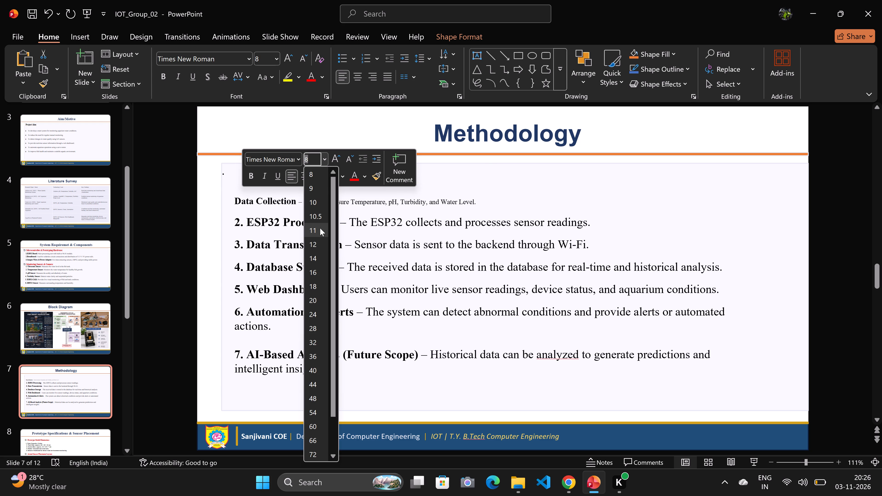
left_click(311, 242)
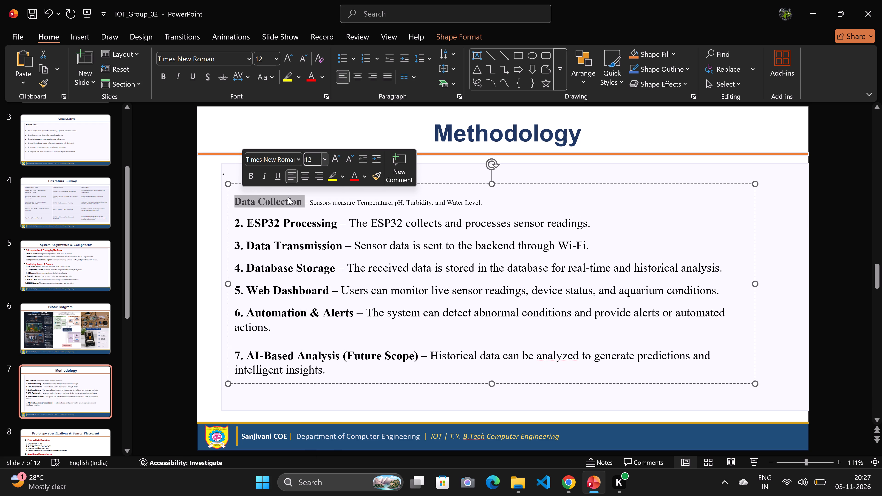
Set the font size of the Data Collection description, including its leading dash, to 14.
left_click_drag(526, 220, 487, 230)
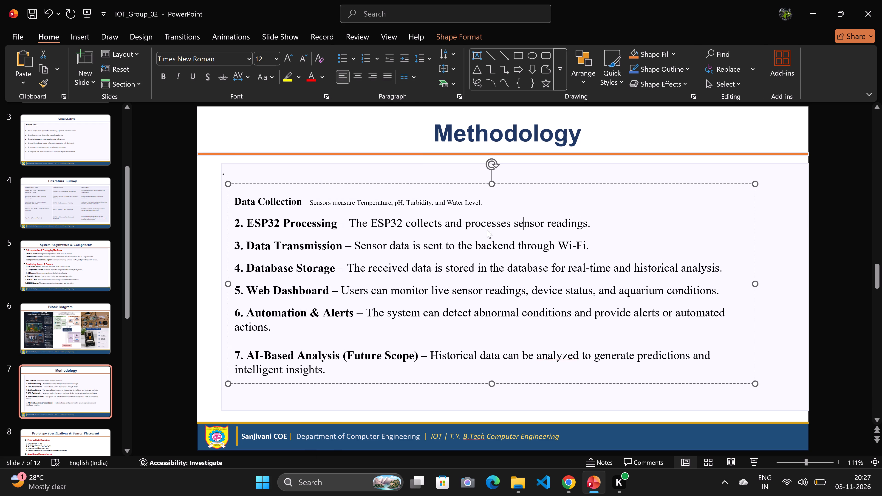
left_click_drag(487, 230, 472, 230)
left_click(426, 200)
left_click_drag(486, 204, 311, 204)
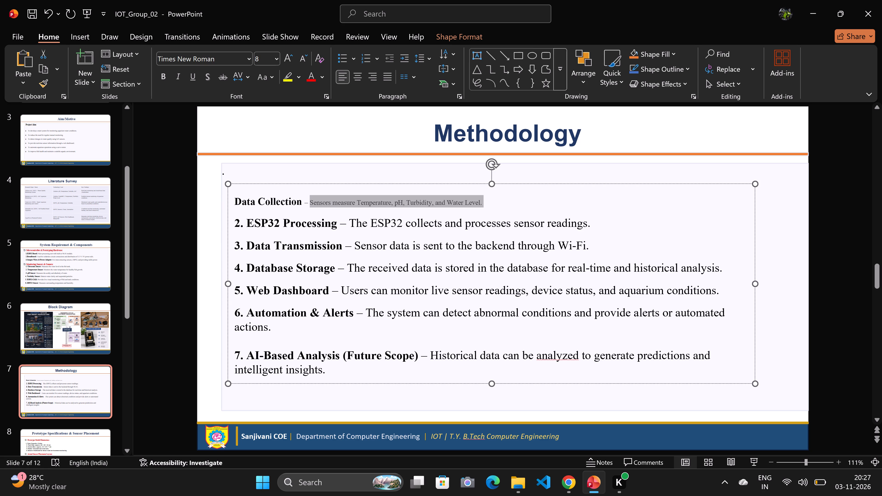
left_click_drag(311, 204, 307, 204)
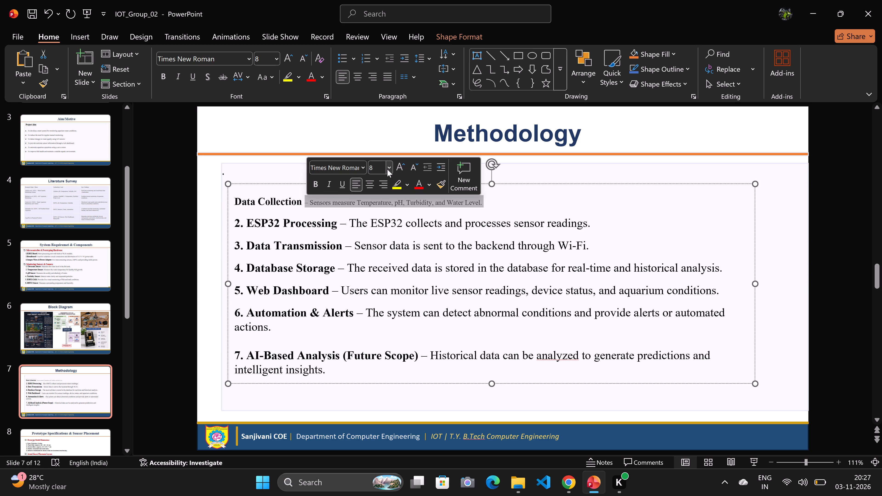
left_click(387, 169)
left_click(389, 260)
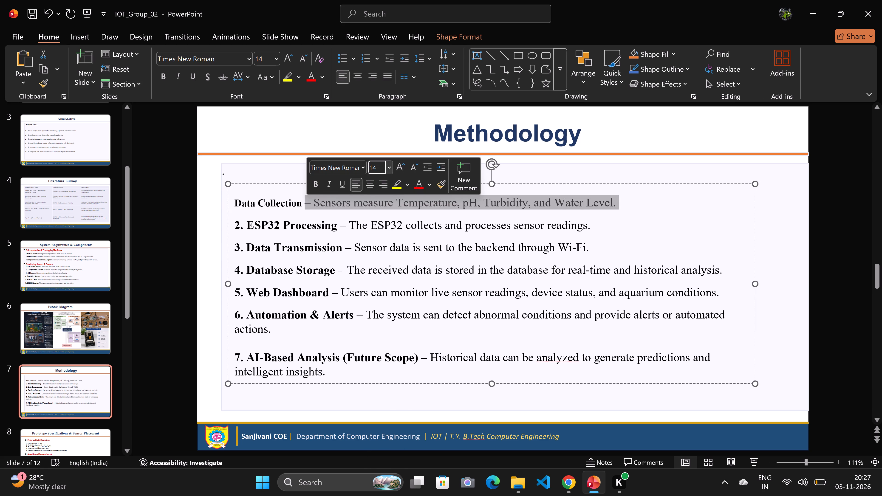
Set the font size of the "Data Collection" heading to 14.
left_click_drag(310, 225, 275, 228)
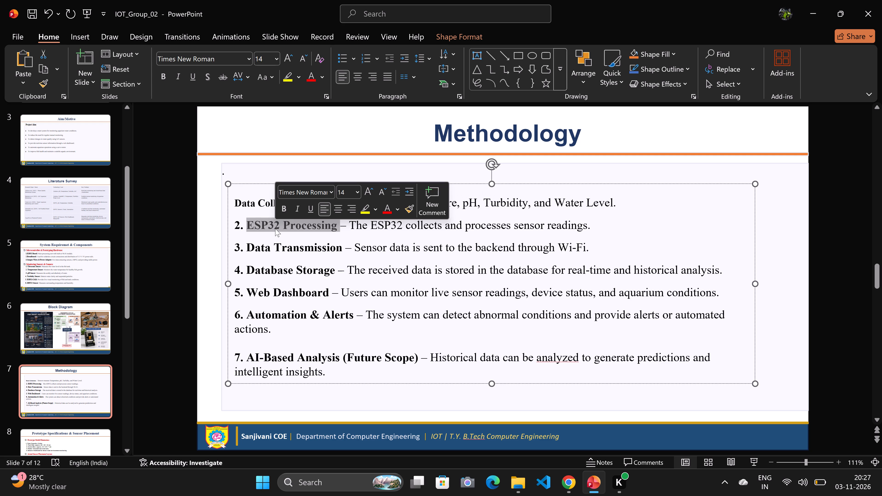
left_click(261, 227)
left_click_drag(303, 202, 240, 201)
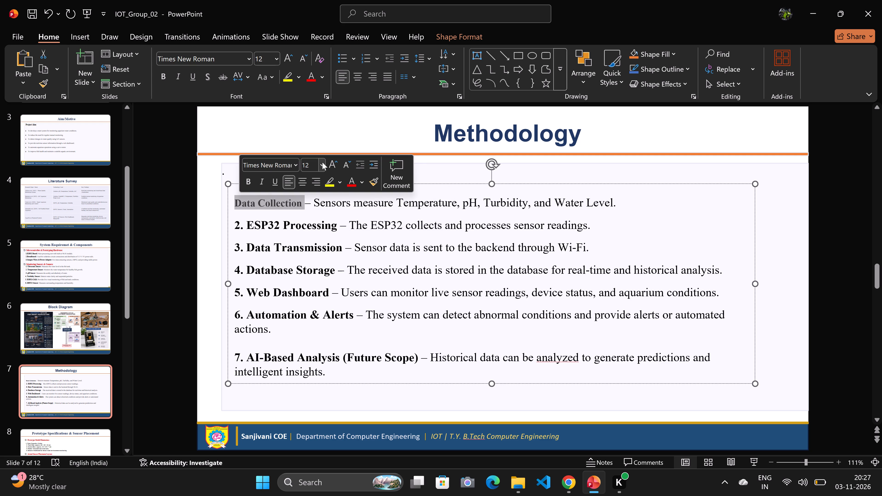
left_click(322, 162)
left_click(314, 265)
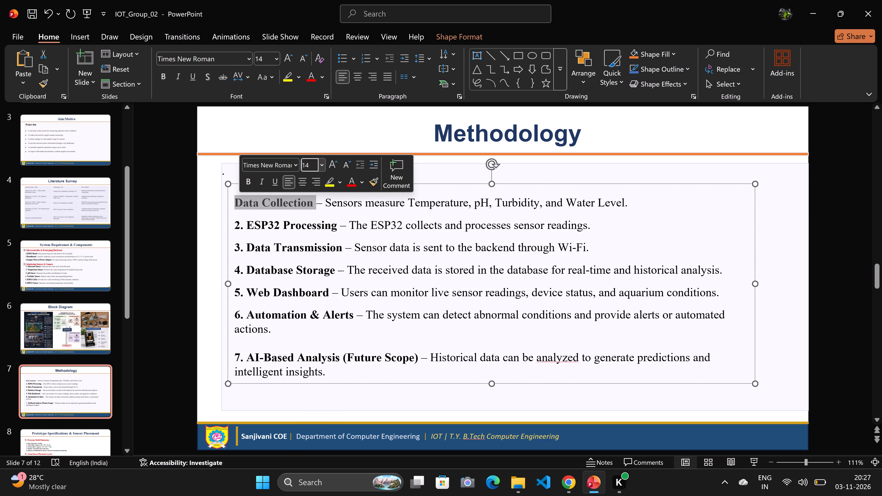
Apply automatic numbering to the whole Data Collection point so it is item 1.
left_click(288, 262)
double_click(236, 200)
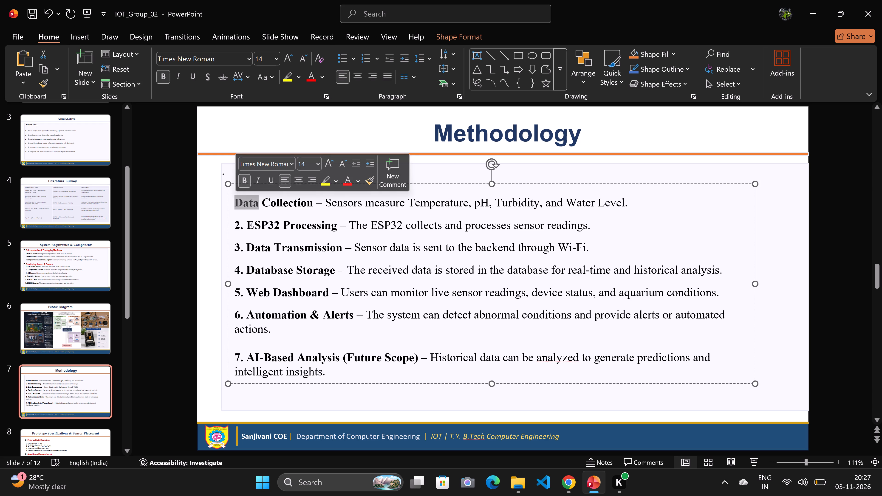
left_click_drag(635, 200, 350, 196)
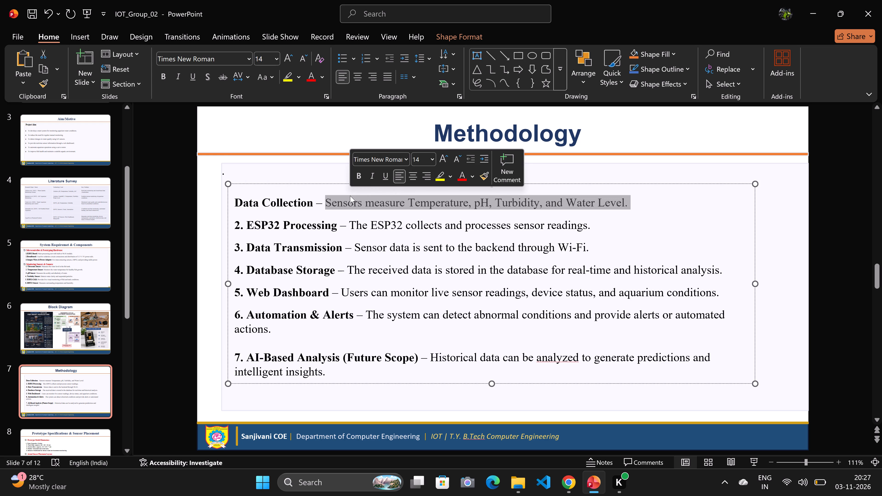
left_click_drag(636, 199, 278, 169)
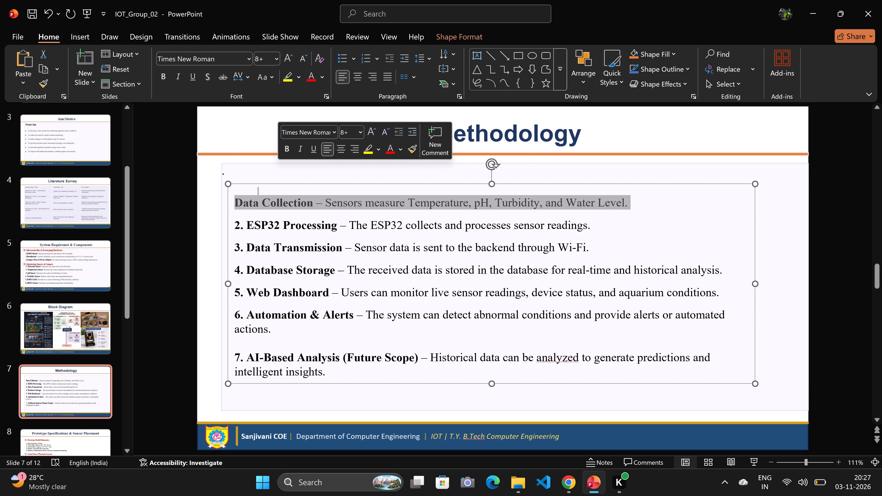
left_click(372, 61)
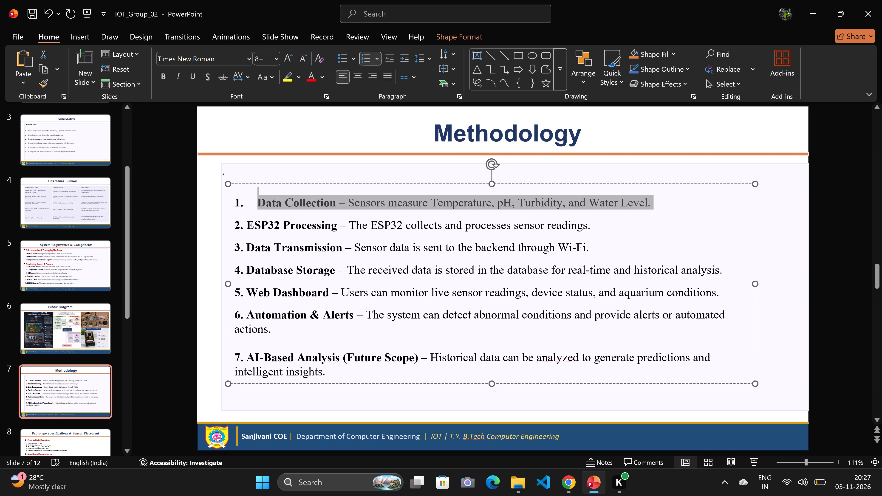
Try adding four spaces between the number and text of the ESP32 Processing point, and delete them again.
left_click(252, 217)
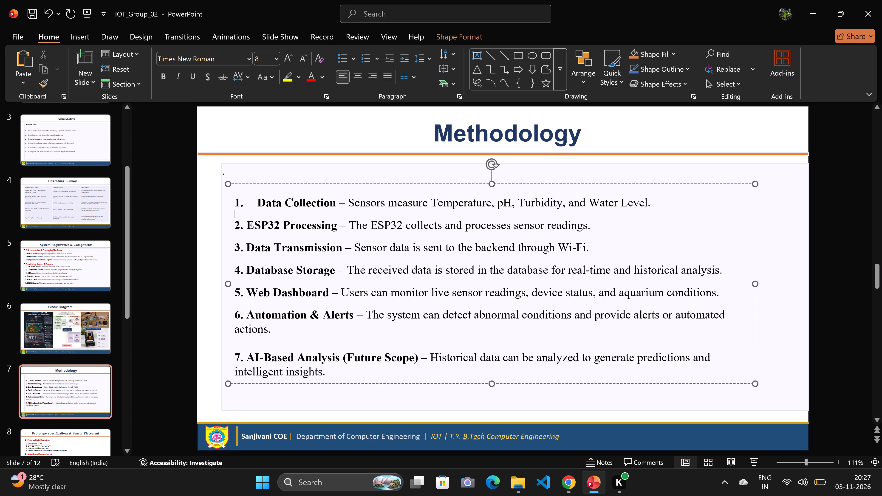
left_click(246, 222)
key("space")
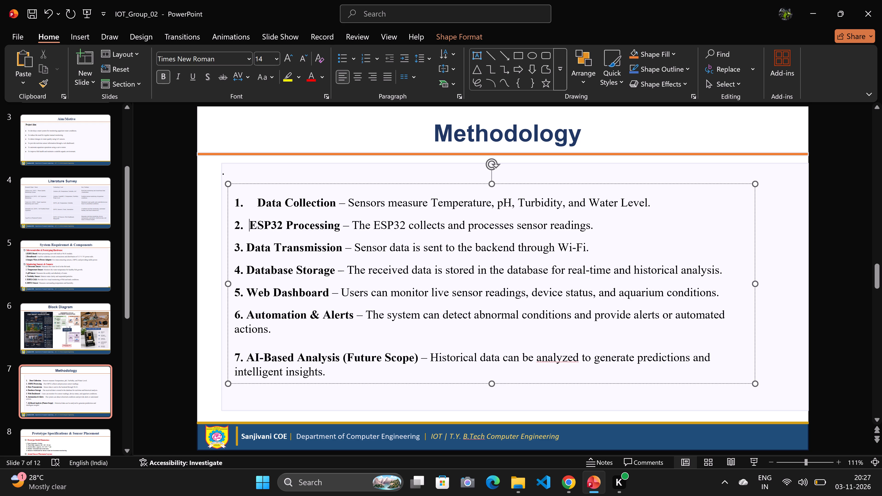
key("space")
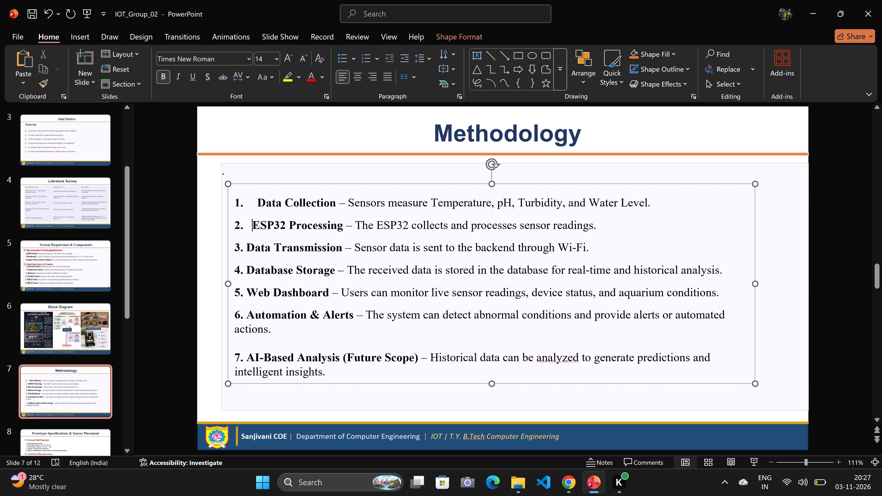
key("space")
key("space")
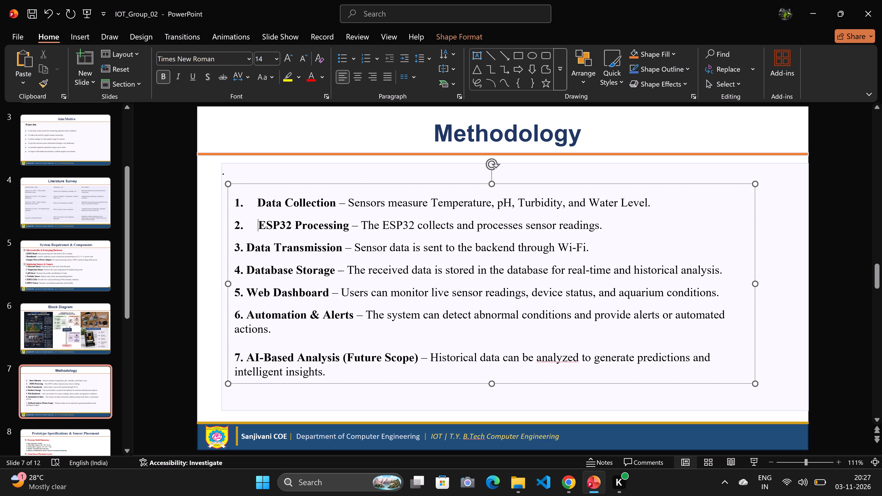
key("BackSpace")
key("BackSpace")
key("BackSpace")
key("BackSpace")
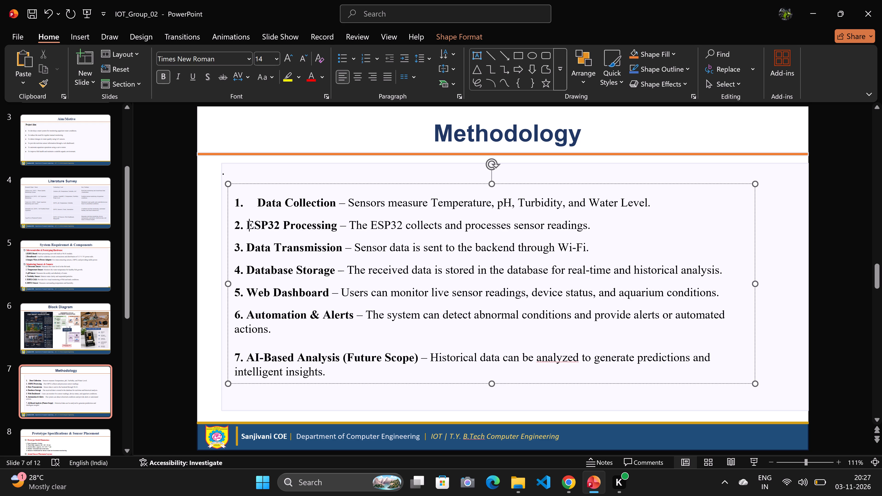
Add a second space between the number and text of the ESP32 Processing point.
key("space")
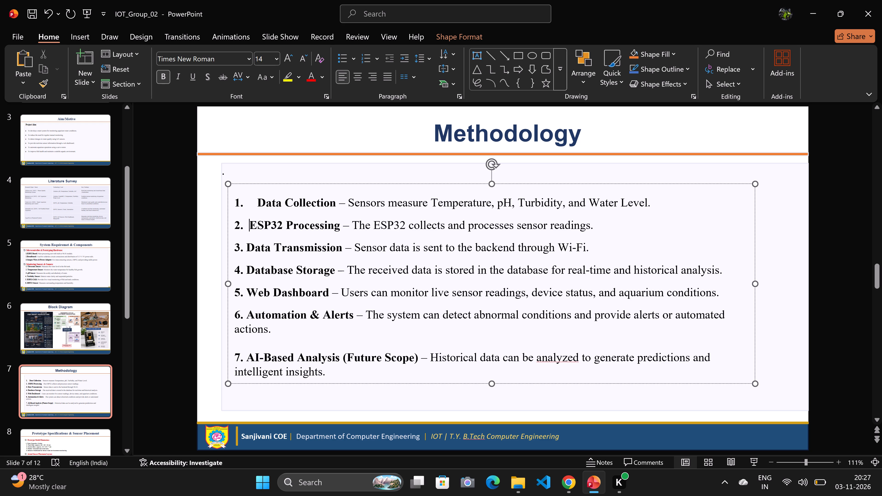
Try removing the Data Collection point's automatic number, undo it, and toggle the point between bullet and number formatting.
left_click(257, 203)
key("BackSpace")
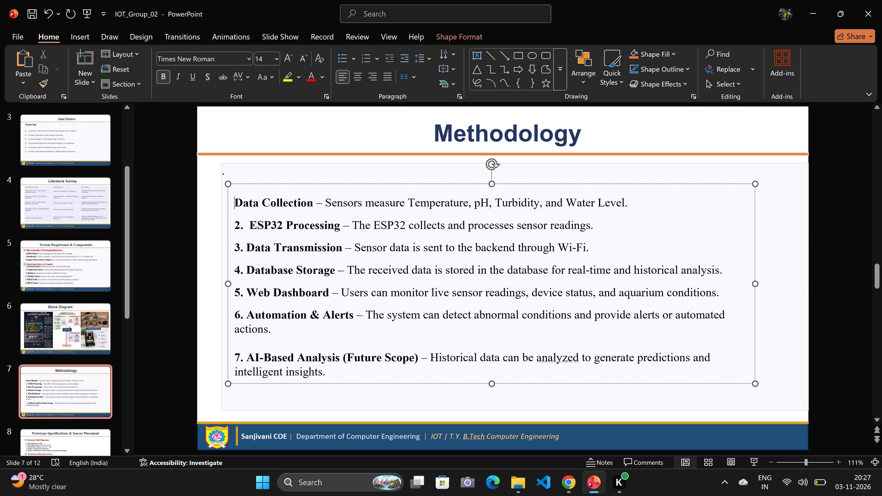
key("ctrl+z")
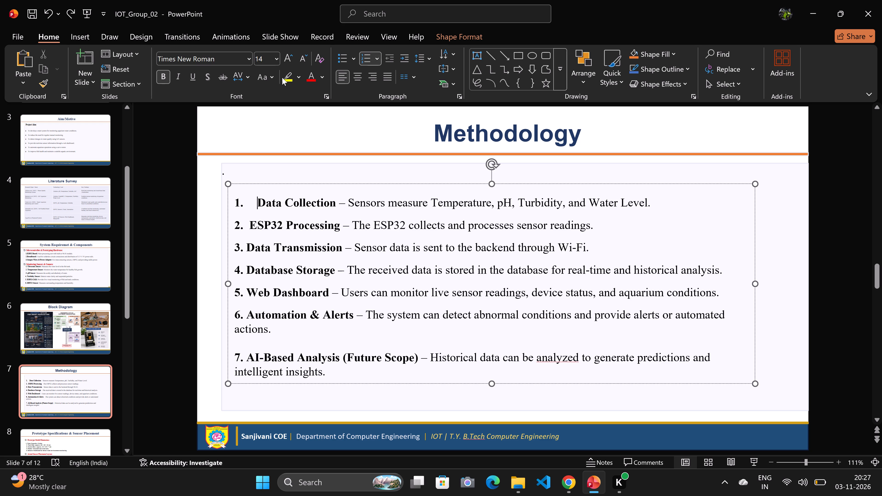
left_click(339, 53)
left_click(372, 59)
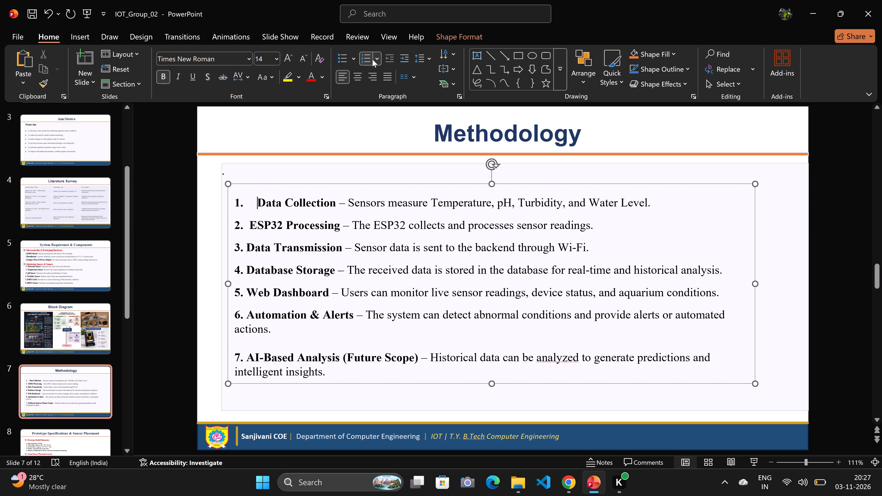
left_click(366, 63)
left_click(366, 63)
Replace the automatic number of the Data Collection point with a manually entered "1." followed by two spaces.
key("BackSpace")
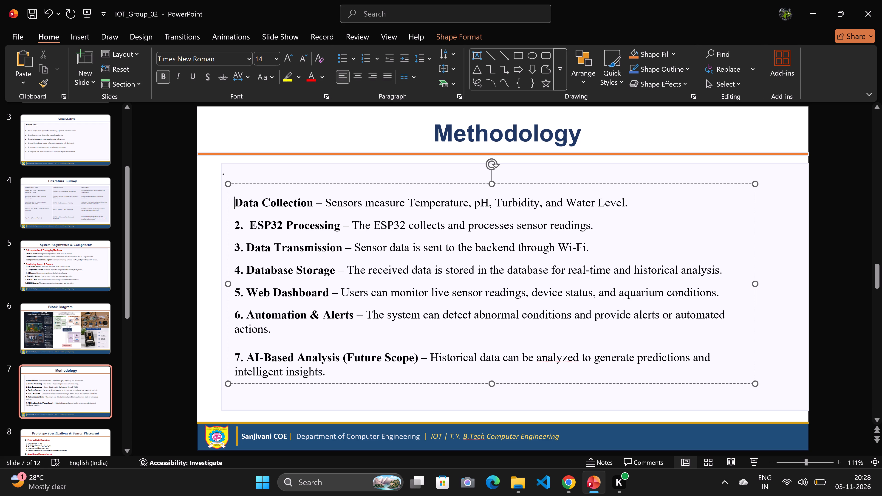
key("1")
key("period")
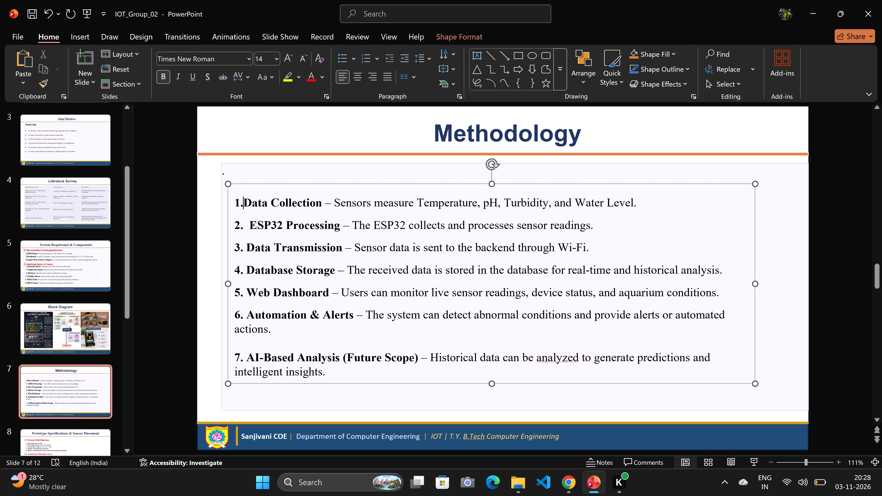
key("space")
key("space")
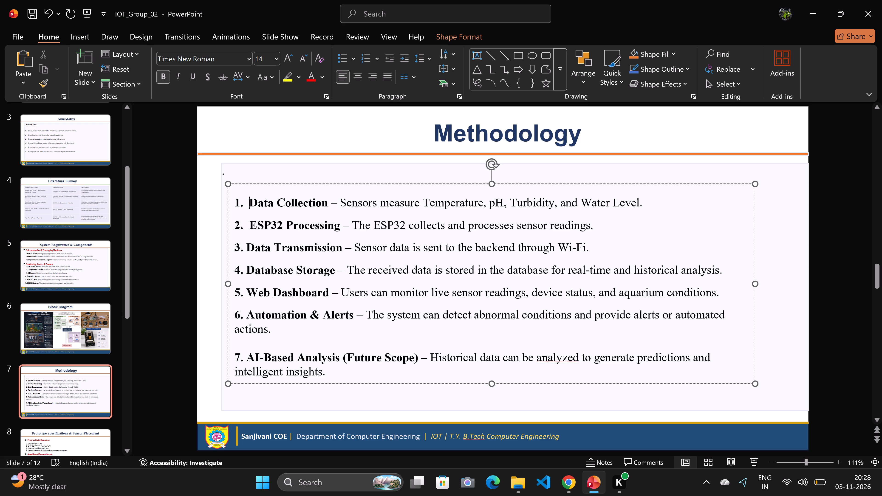
Add a second space between the number and text of the Data Transmission and Database Storage points.
key("Down")
key("Down")
key("Down")
key("Down")
key("space")
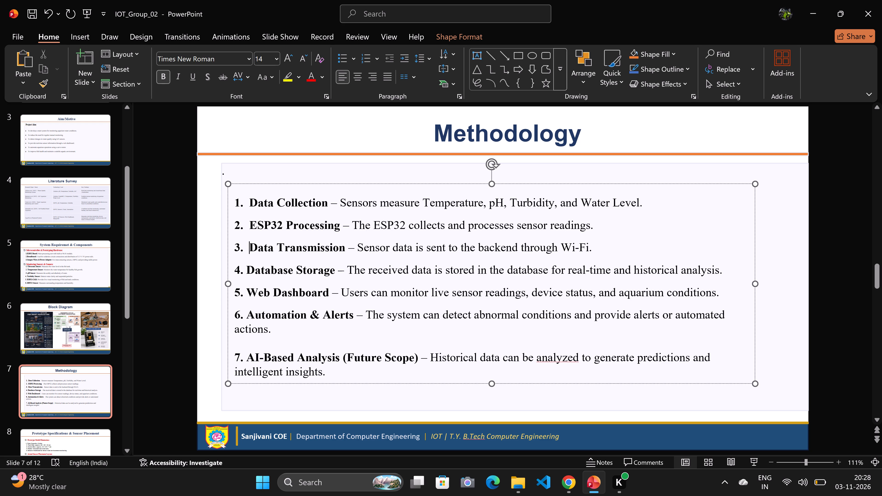
key("Down")
key("Down")
key("space")
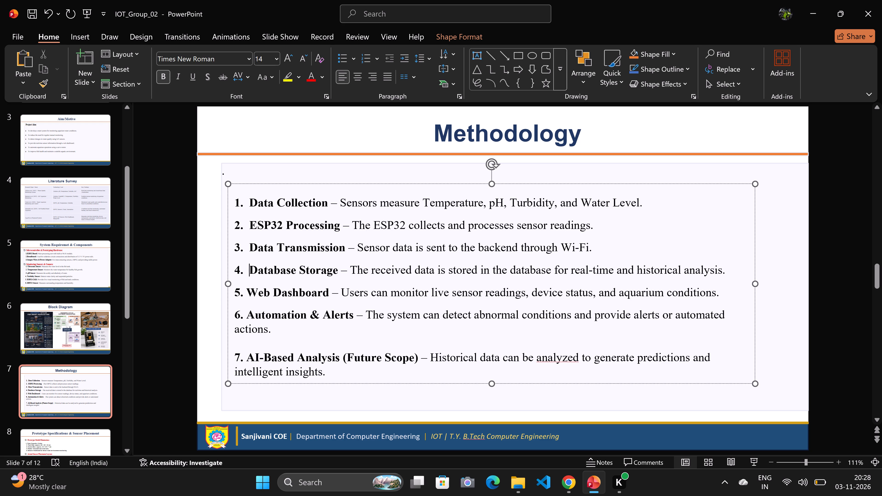
Add a second space between the number and text of the Web Dashboard and Automation & Alerts points.
key("Up")
key("Up")
key("Down")
key("Down")
key("Down")
key("Down")
key("space")
key("Down")
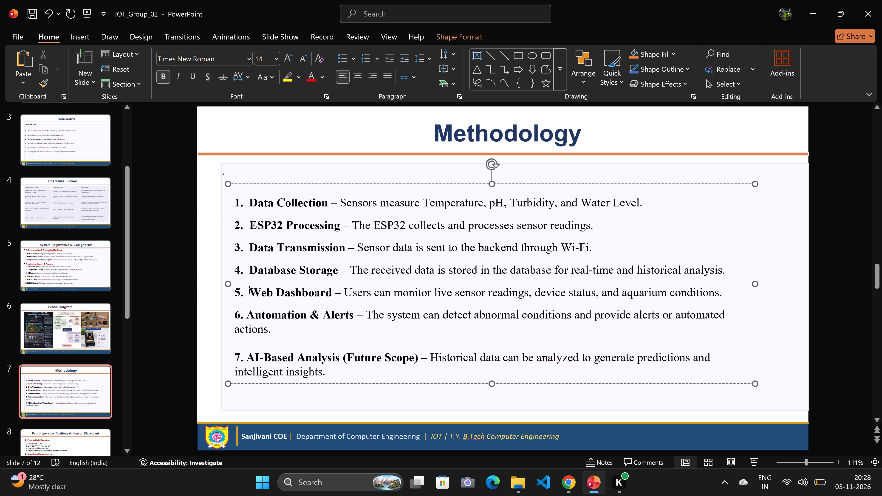
key("Down")
key("space")
Set the font size of the blank line between the Automation & Alerts and AI-Based Analysis points to 8.
key("Up")
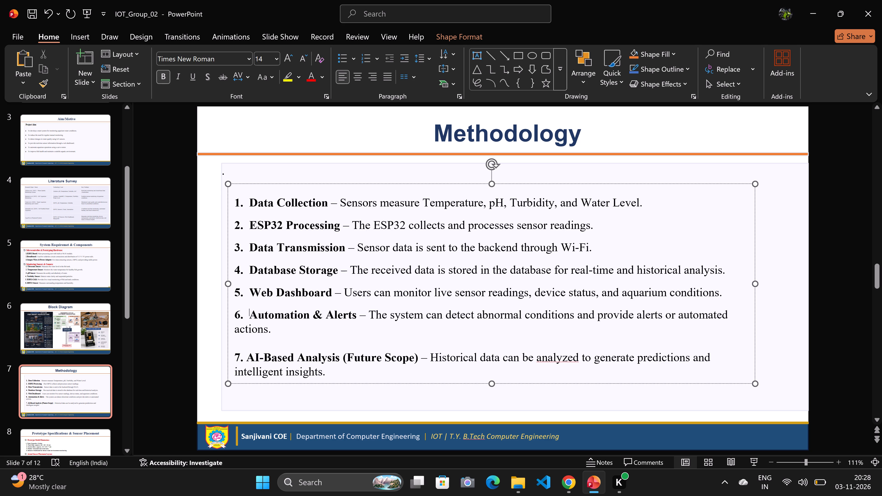
key("Up")
key("Down")
key("Down")
key("Down")
key("Down")
key("Down")
key("Up")
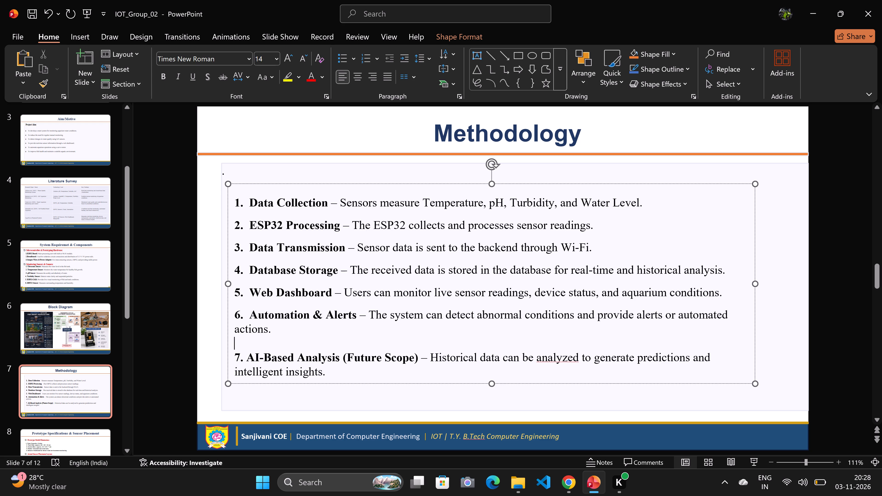
left_click(275, 57)
left_click(265, 74)
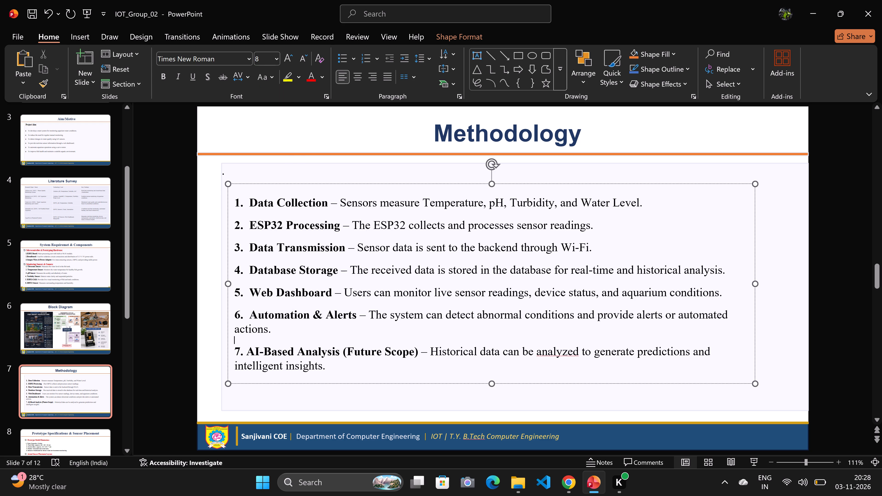
Add a second space between the number and text of the AI-Based Analysis (Future Scope) point.
left_click(247, 349)
key("space")
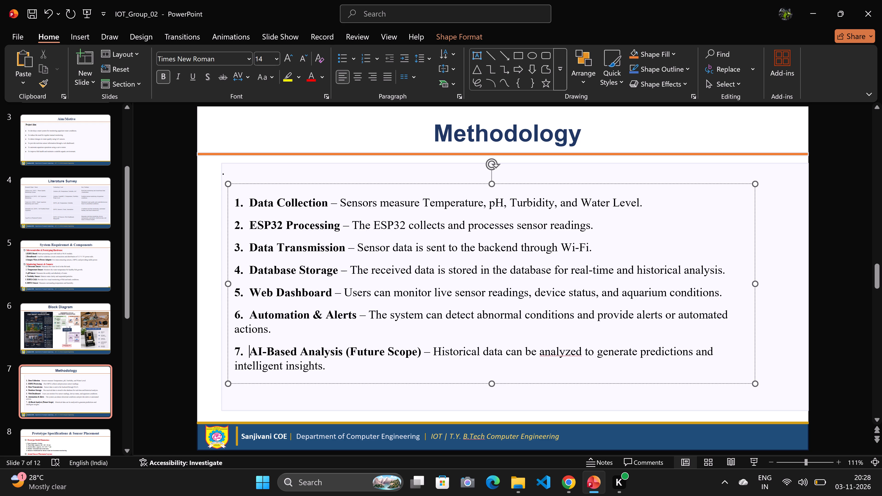
left_click(335, 366)
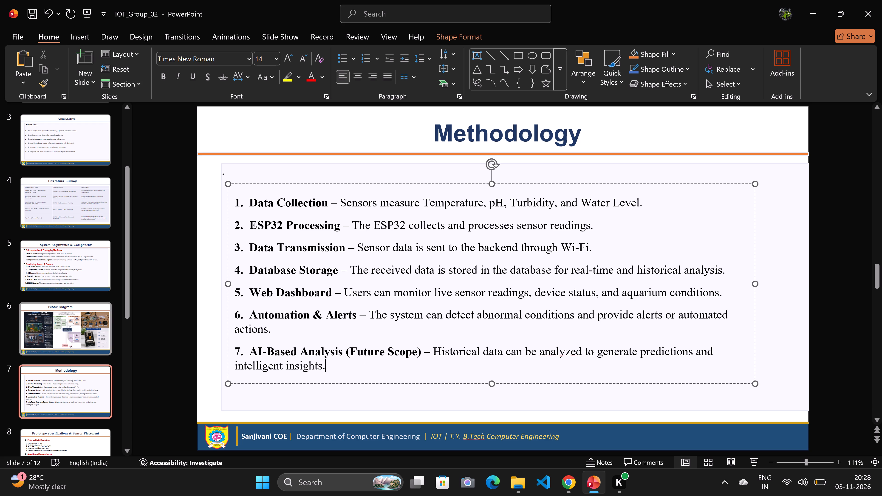
Review the System Requirement & Components, Methodology, and Prototype Specifications & Sensor Placement slides.
left_click(89, 267)
left_click(73, 309)
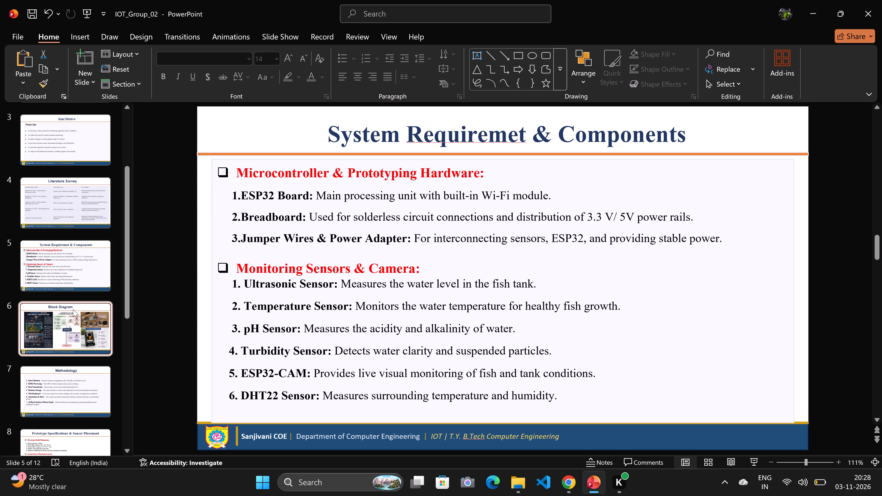
left_click(60, 372)
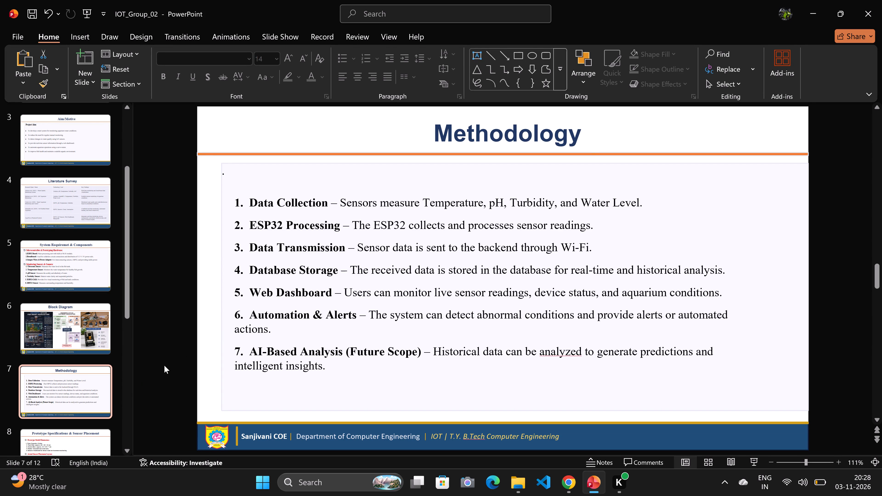
scroll(76, 393, "down", 2)
left_click(65, 282)
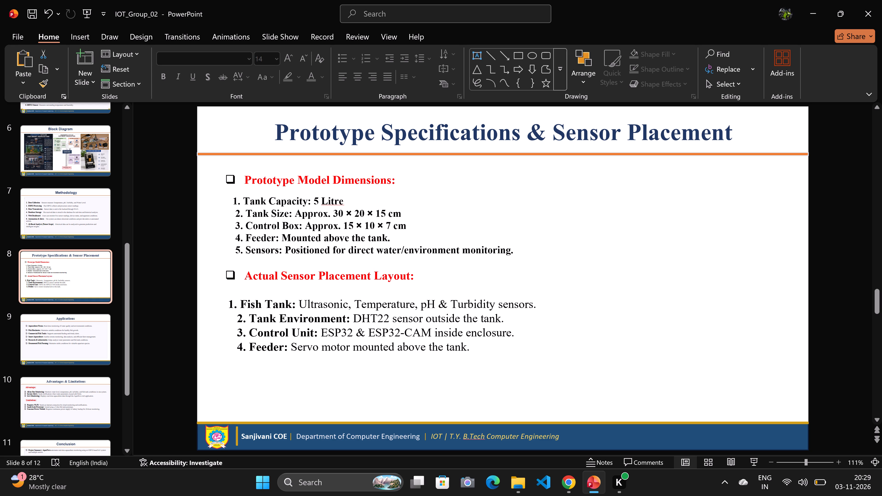
left_click(75, 340)
left_click(80, 267)
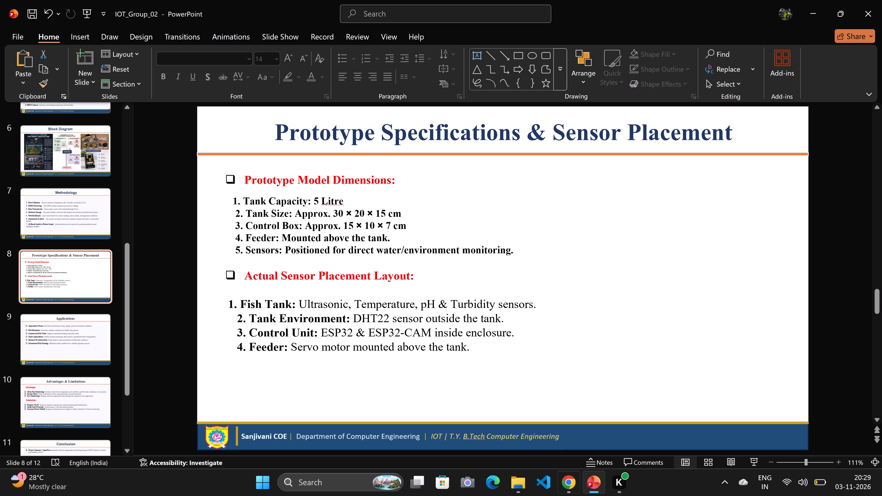
left_click_drag(399, 180, 243, 182)
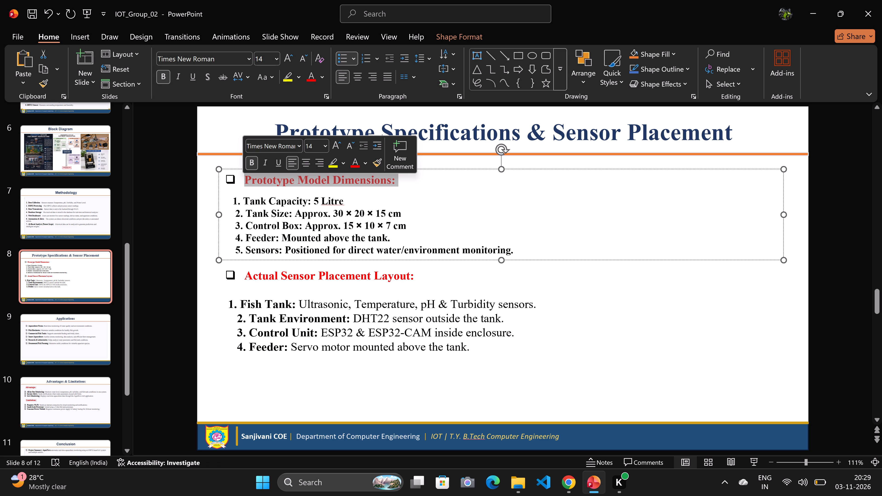
left_click(325, 144)
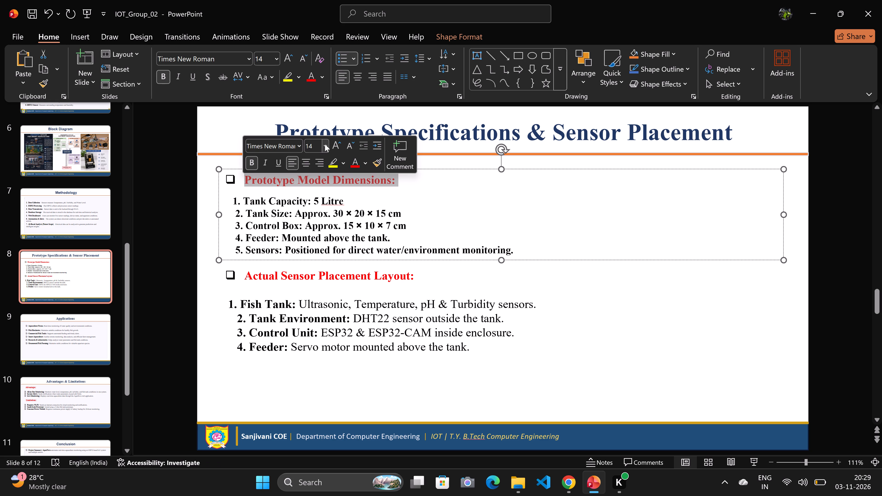
left_click(325, 144)
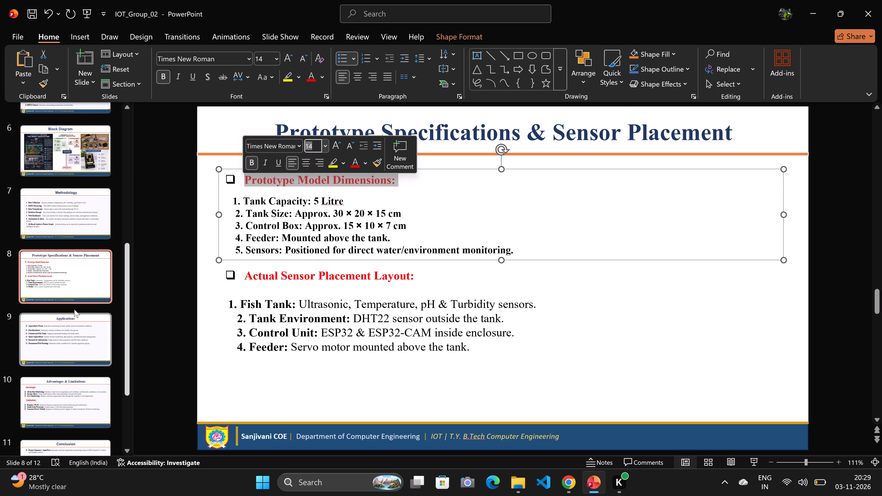
left_click(80, 292)
left_click(76, 266)
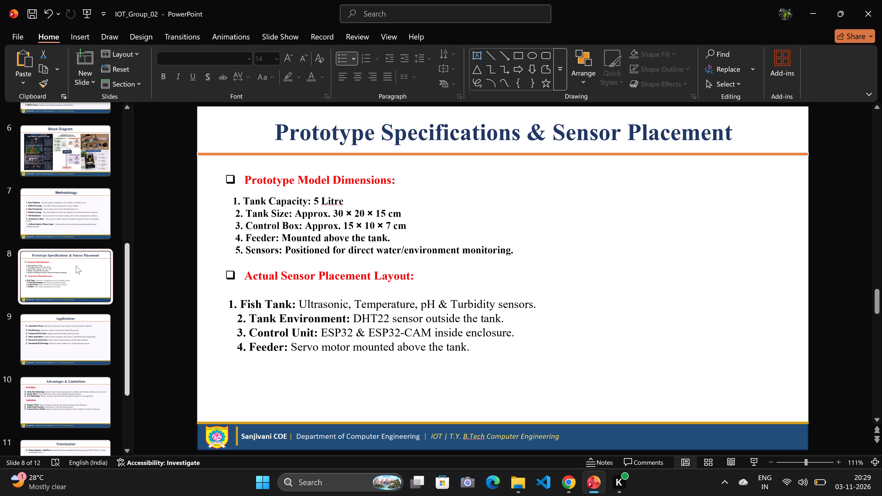
left_click(80, 224)
scroll(80, 224, "up", 2)
left_click(66, 243)
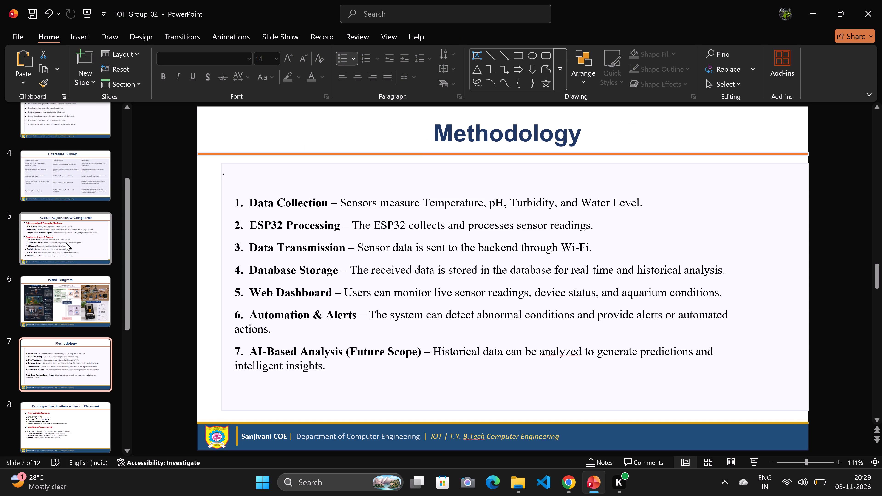
left_click_drag(422, 264, 418, 265)
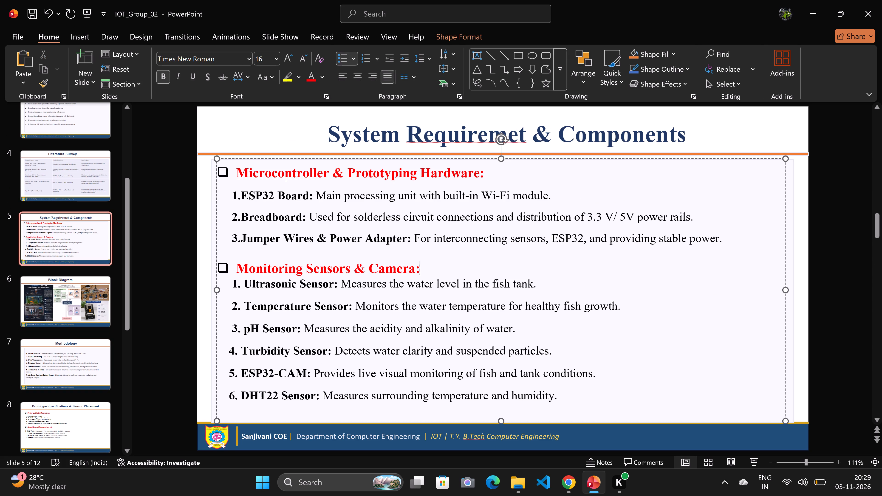
left_click_drag(418, 265, 329, 282)
left_click_drag(305, 269, 275, 281)
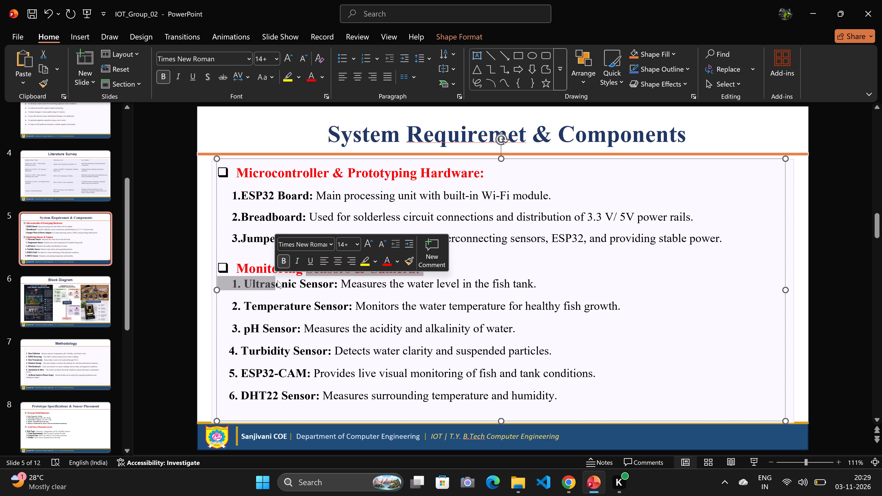
left_click(369, 283)
left_click_drag(406, 268, 316, 268)
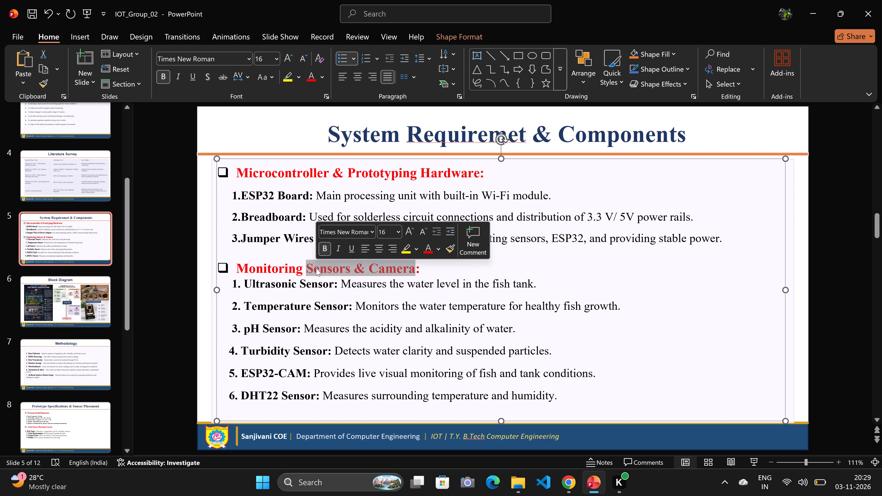
left_click(283, 271)
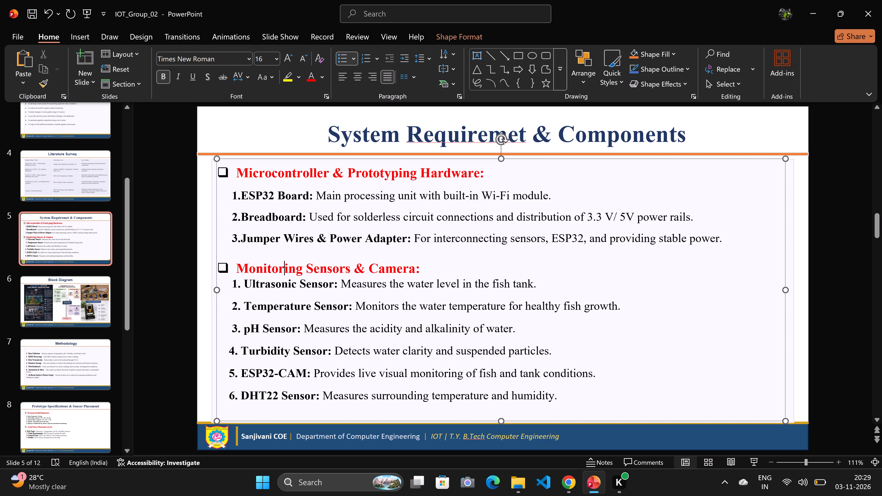
left_click_drag(317, 282, 265, 286)
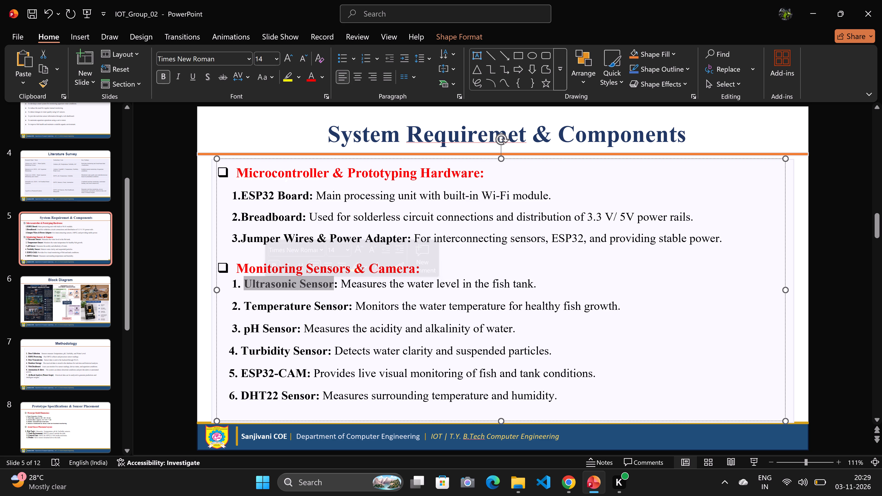
left_click(272, 320)
left_click_drag(387, 329, 351, 335)
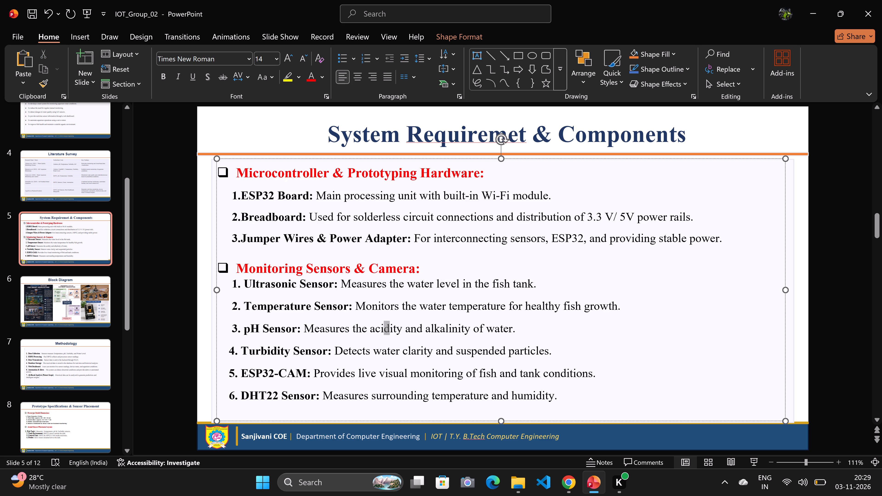
left_click_drag(351, 335, 322, 335)
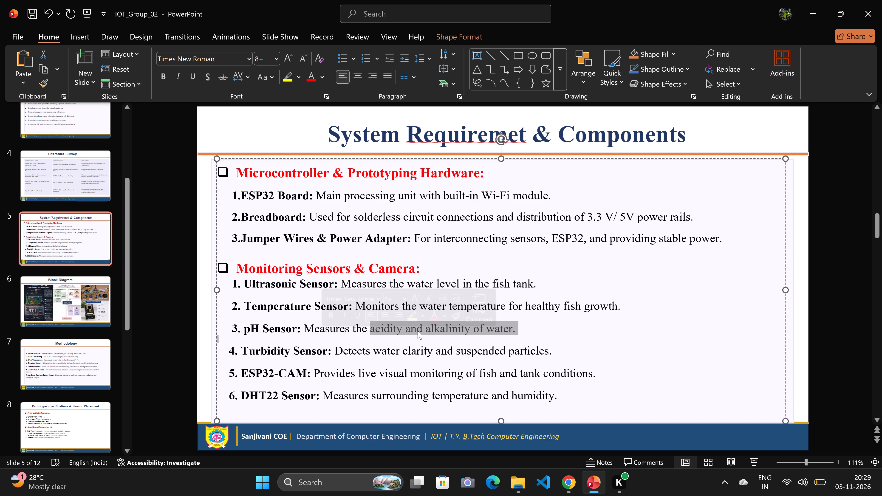
left_click(418, 331)
left_click_drag(426, 333, 385, 335)
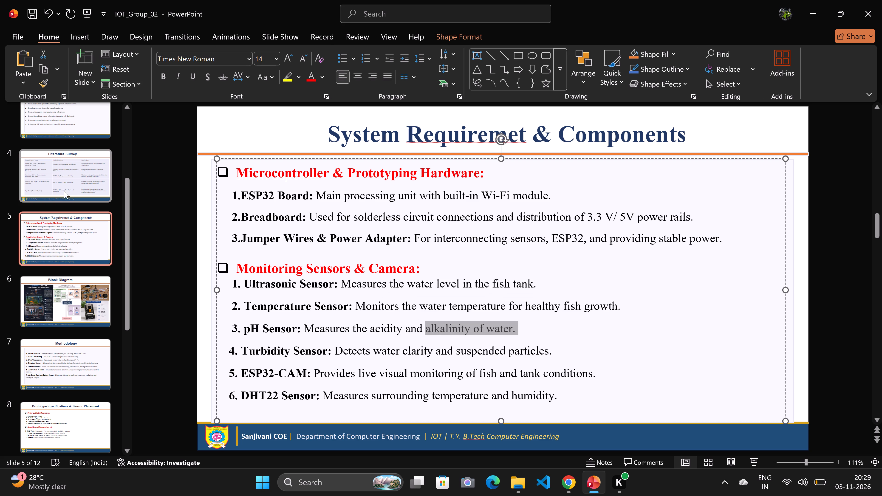
On the Aim/Motive slide, reveal the hidden text behind the Project Aim heading at size 16 in red and delete it.
left_click(64, 198)
scroll(64, 198, "up", 1)
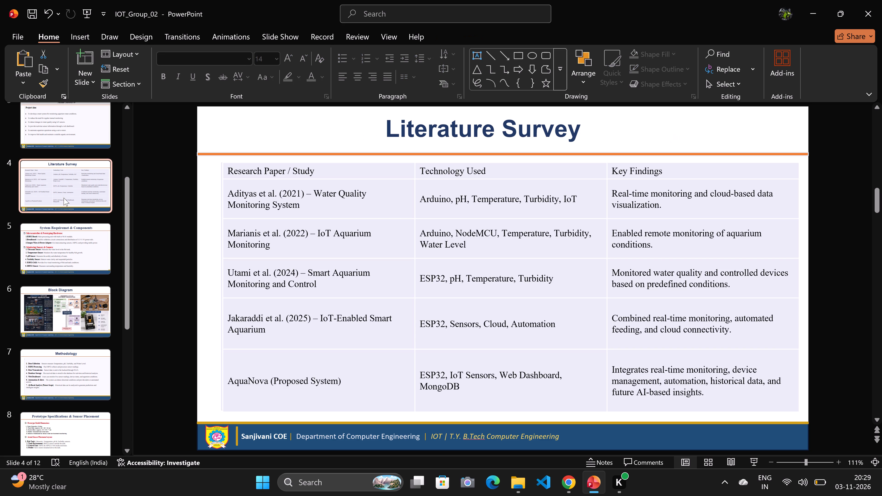
scroll(64, 198, "up", 1)
left_click(72, 171)
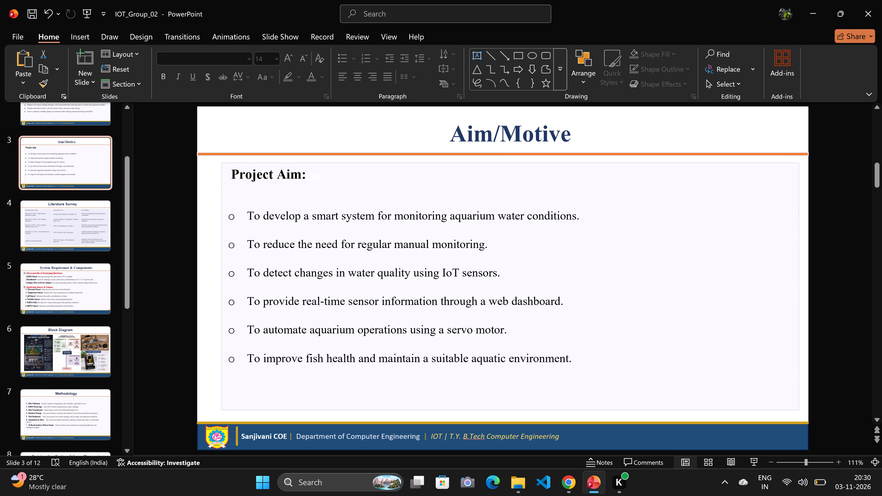
left_click_drag(578, 218, 499, 219)
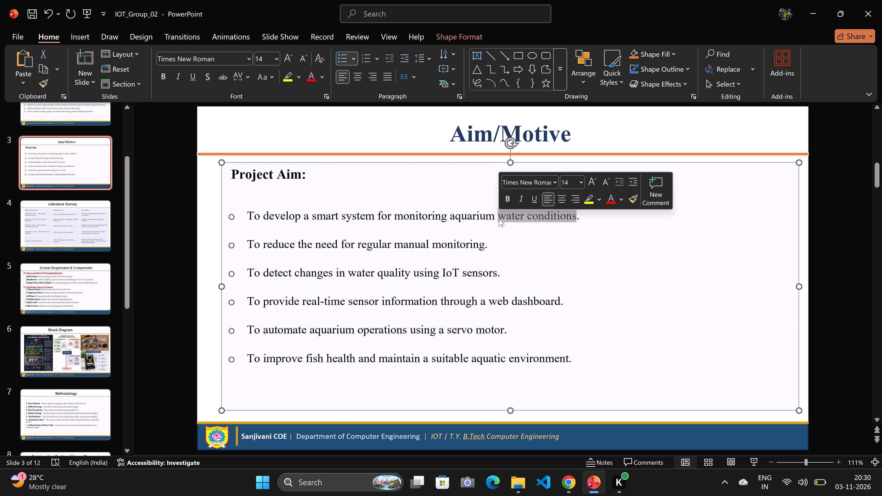
left_click_drag(320, 173, 272, 173)
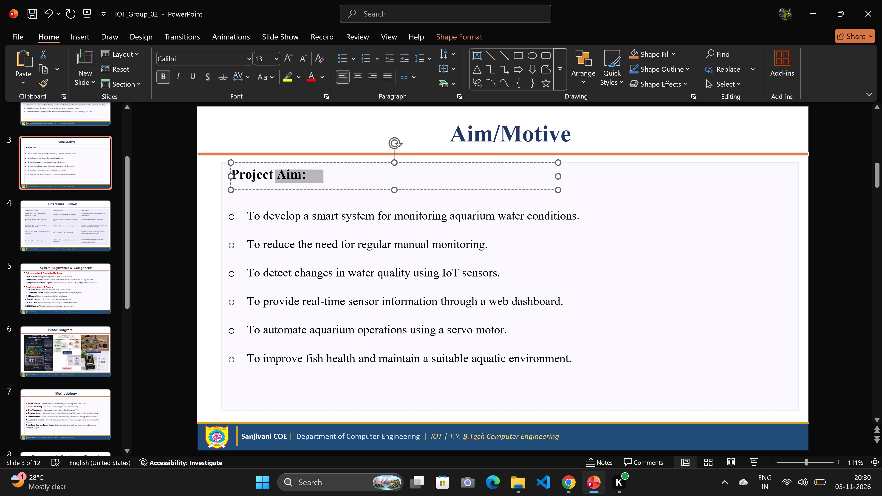
left_click_drag(272, 173, 231, 174)
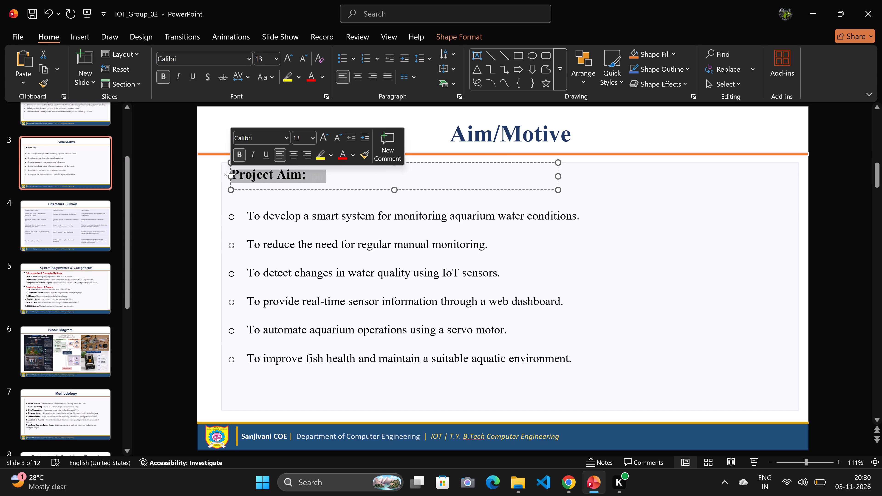
left_click(313, 137)
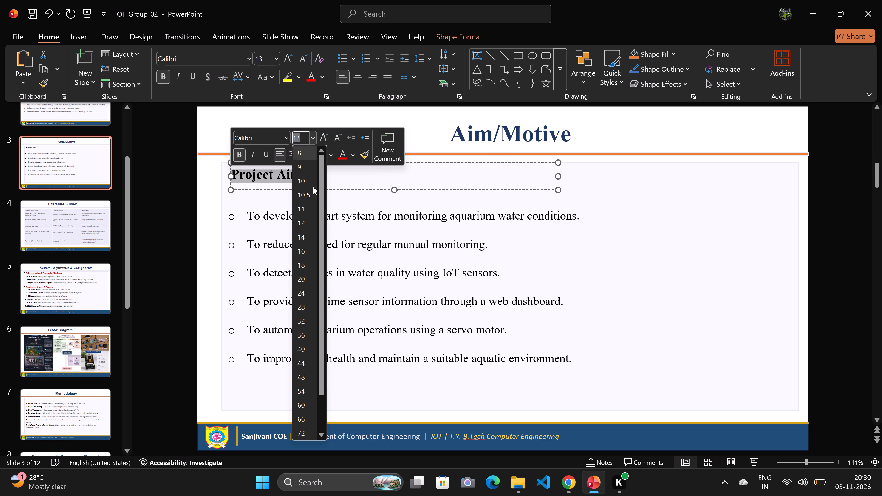
left_click(302, 247)
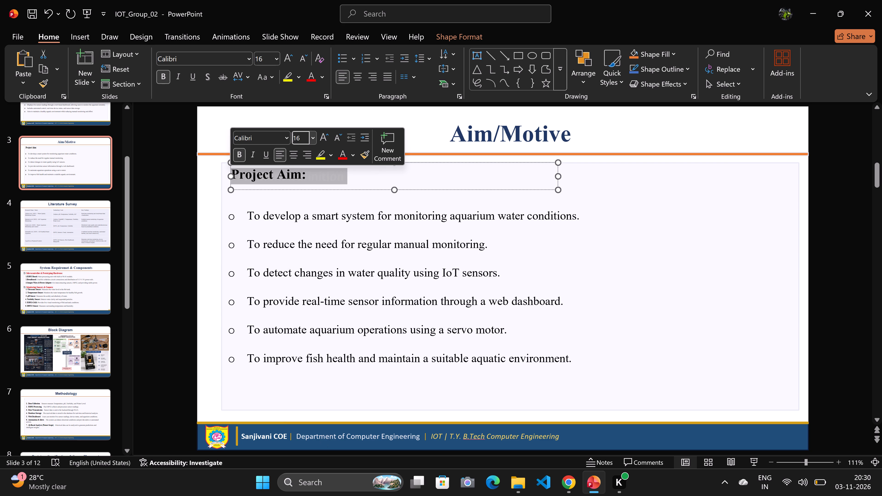
left_click(342, 159)
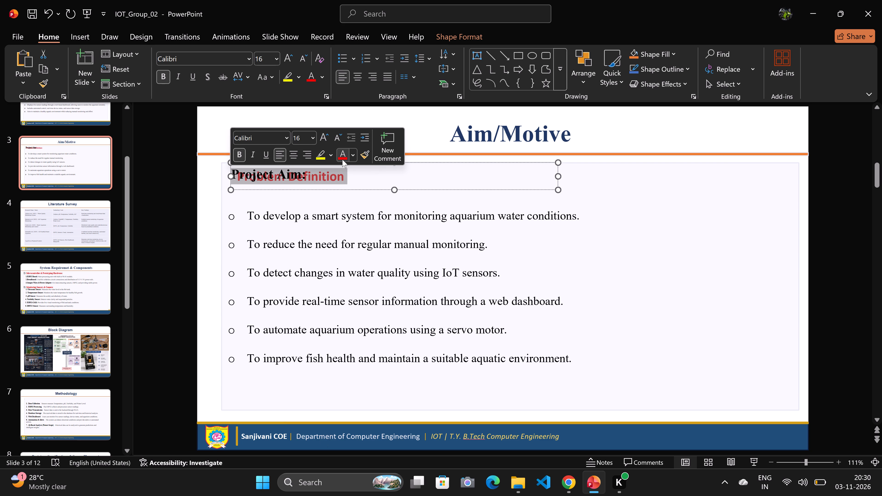
key("Delete")
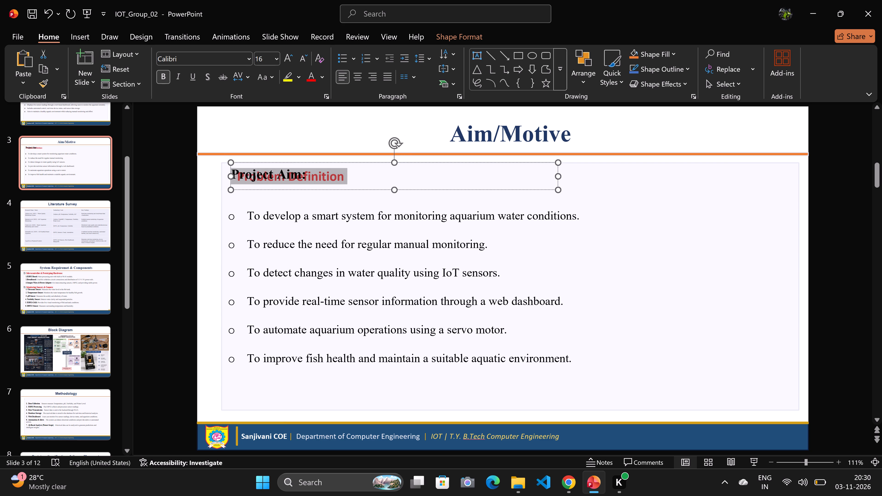
left_click(307, 174)
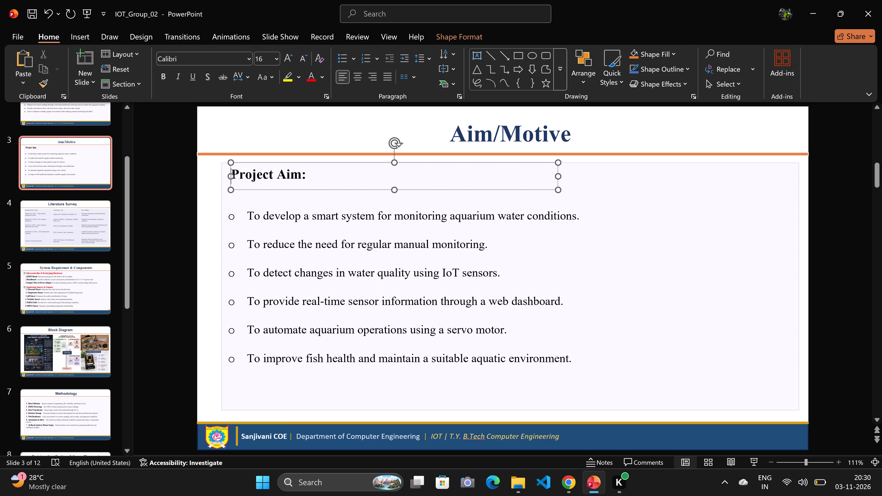
Change the font colour of the Project Aim heading on the Aim/Motive slide to red.
left_click(288, 178)
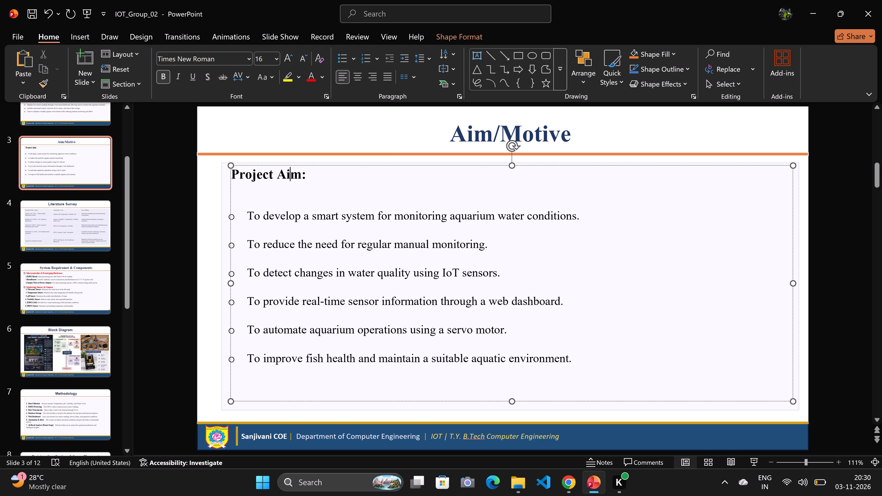
left_click(307, 172)
left_click(303, 176)
key("Right")
left_click_drag(305, 174, 245, 172)
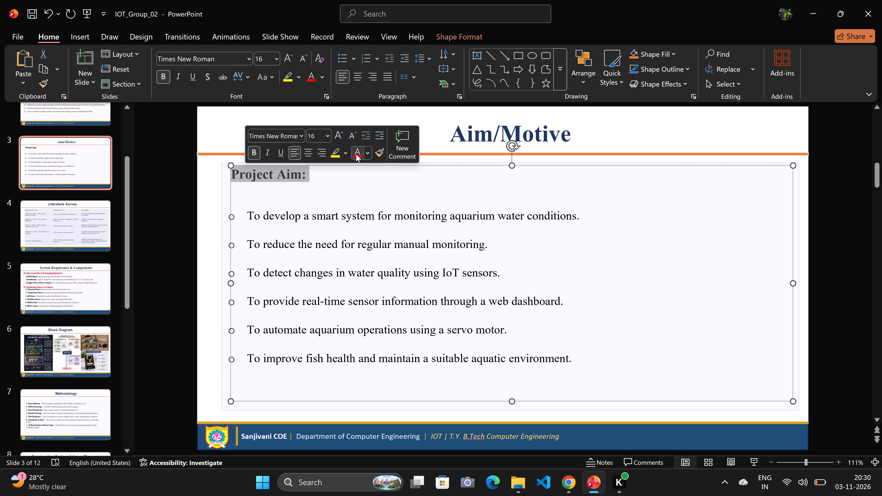
left_click(356, 154)
left_click(335, 196)
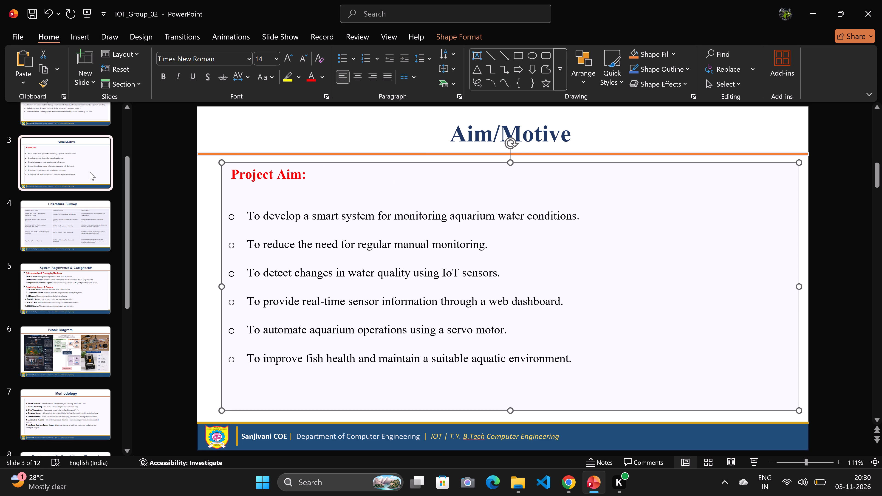
Change the font colour of the Introduction to AquaNova heading on the Introduction slide to red.
scroll(90, 172, "up", 2)
left_click(82, 205)
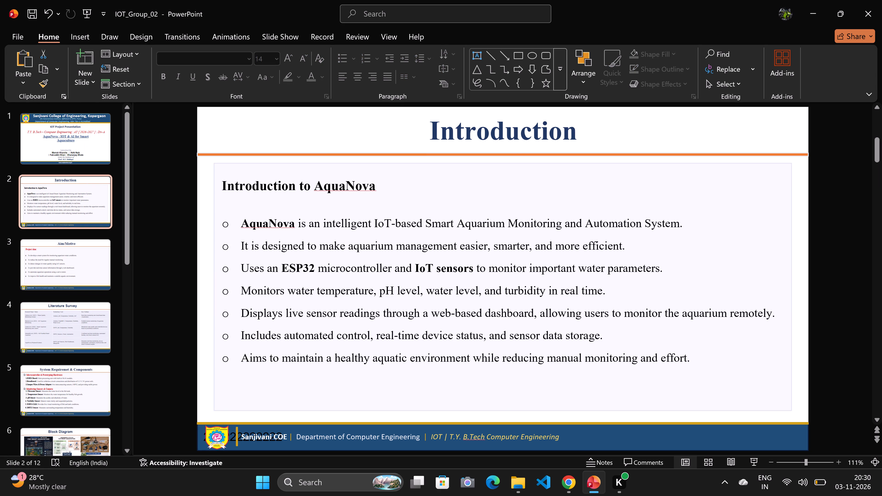
left_click_drag(379, 187, 241, 201)
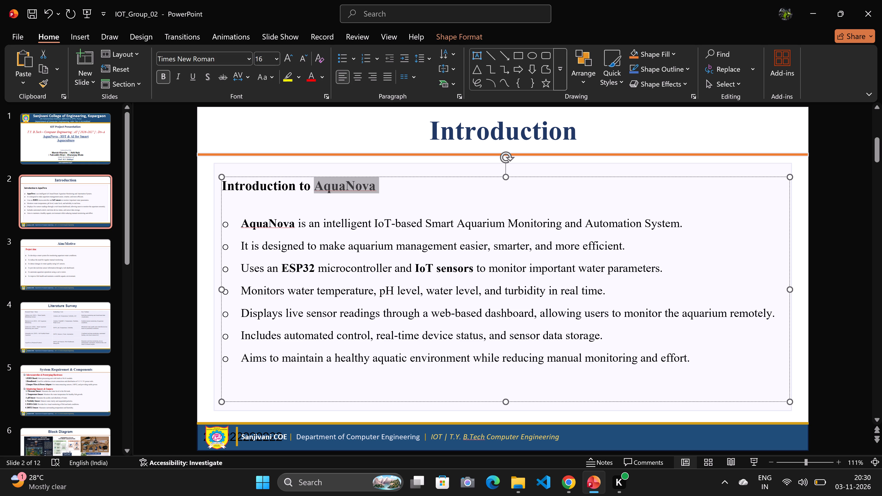
left_click_drag(241, 201, 224, 188)
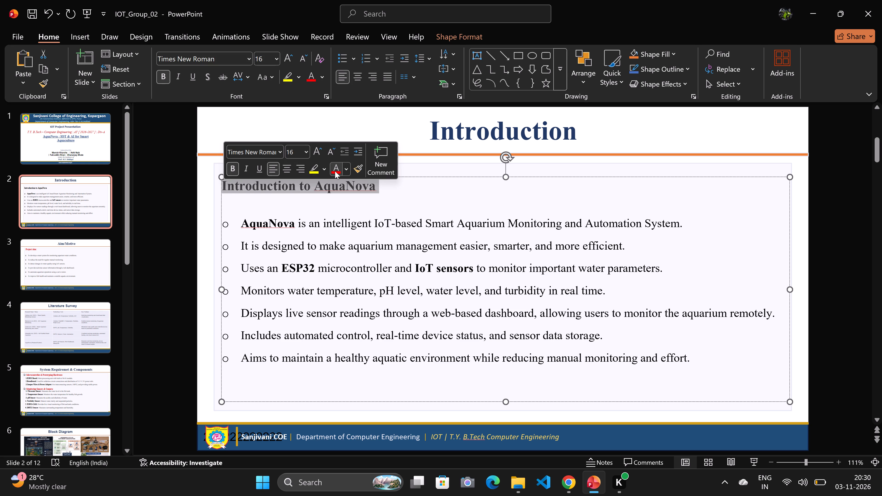
left_click(335, 171)
left_click(317, 218)
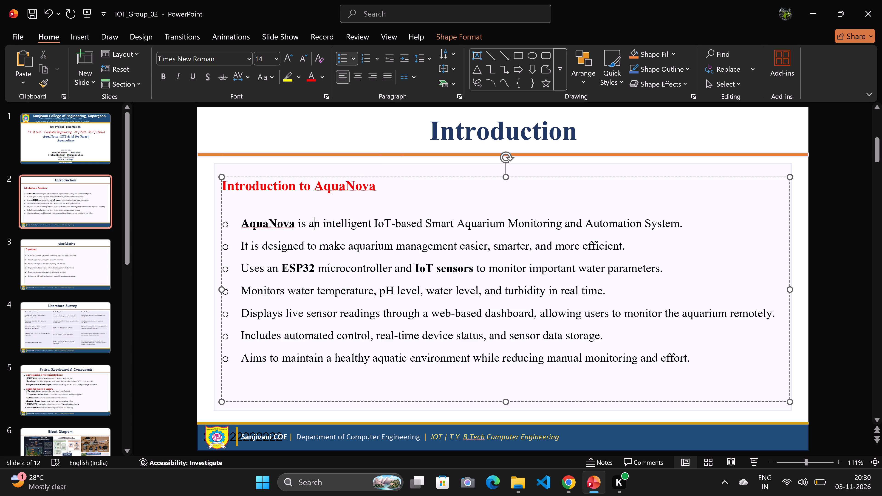
left_click(201, 250)
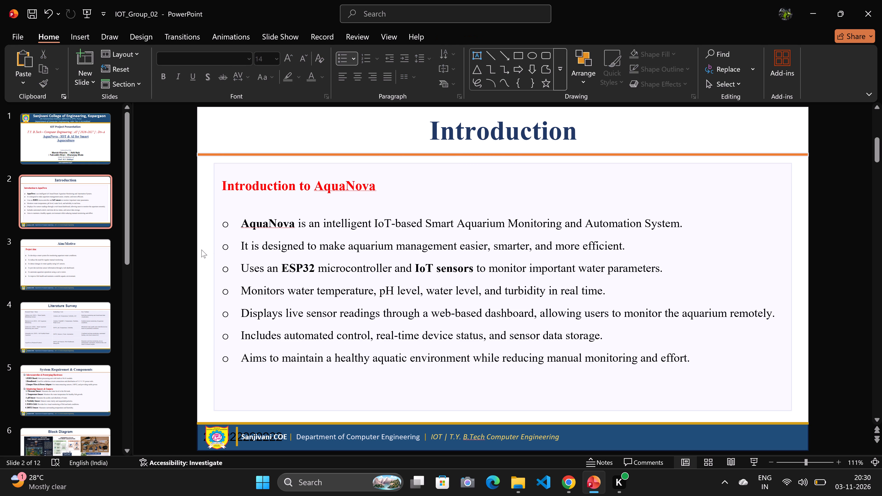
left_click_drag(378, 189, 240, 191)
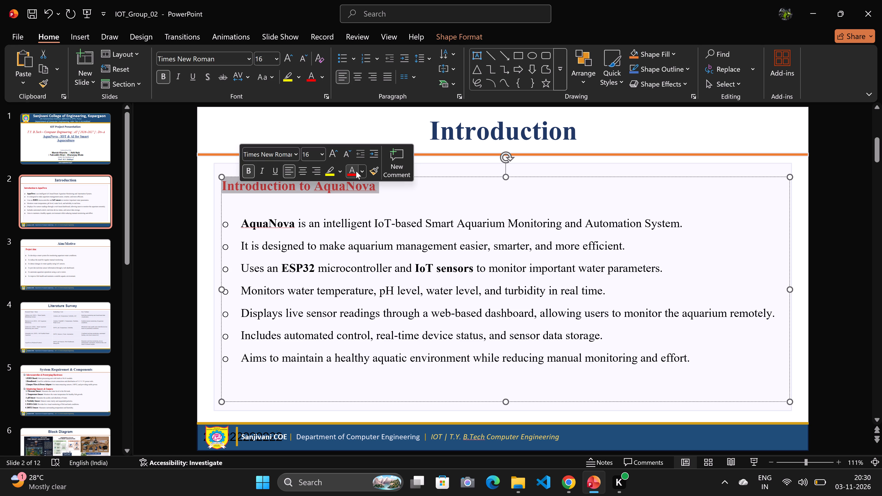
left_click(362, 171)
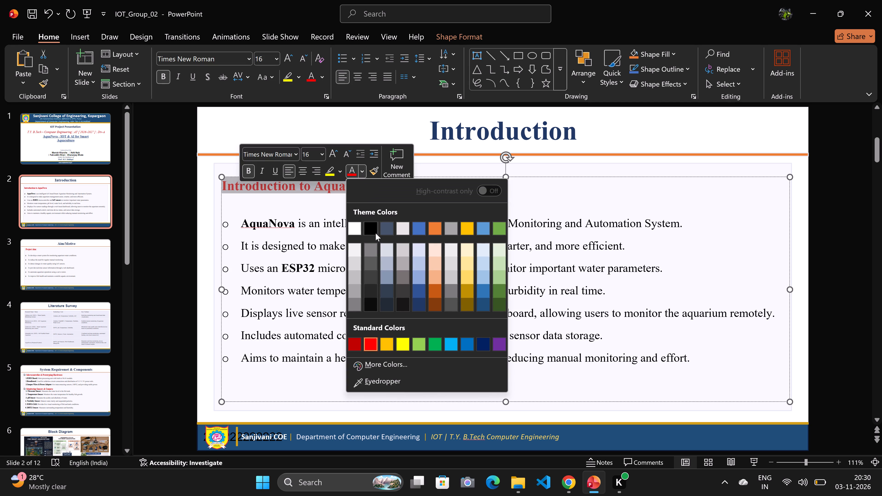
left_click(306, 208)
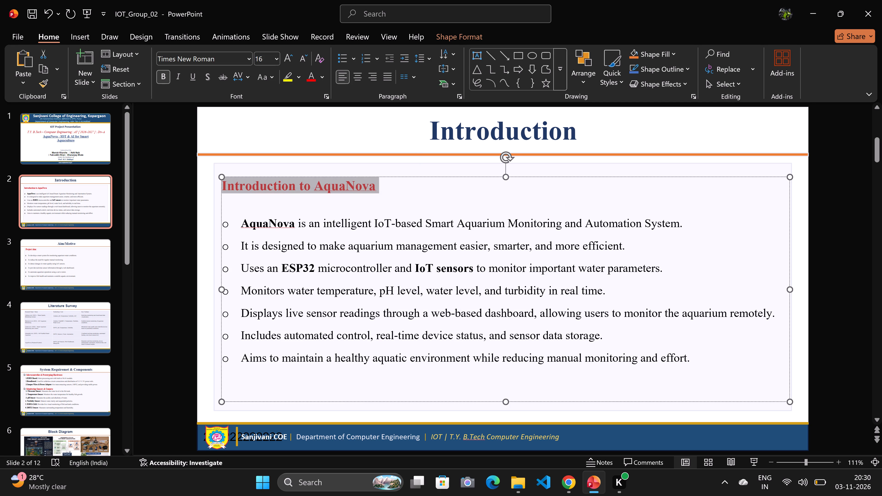
Change the font colour of the Introduction to AquaNova heading on the Introduction slide to black.
left_click(377, 191)
left_click_drag(377, 190, 249, 187)
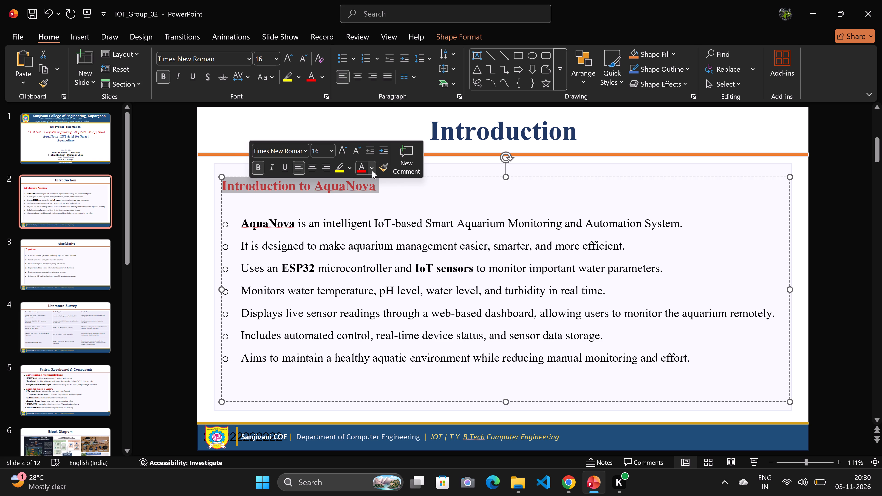
left_click(372, 171)
left_click(379, 223)
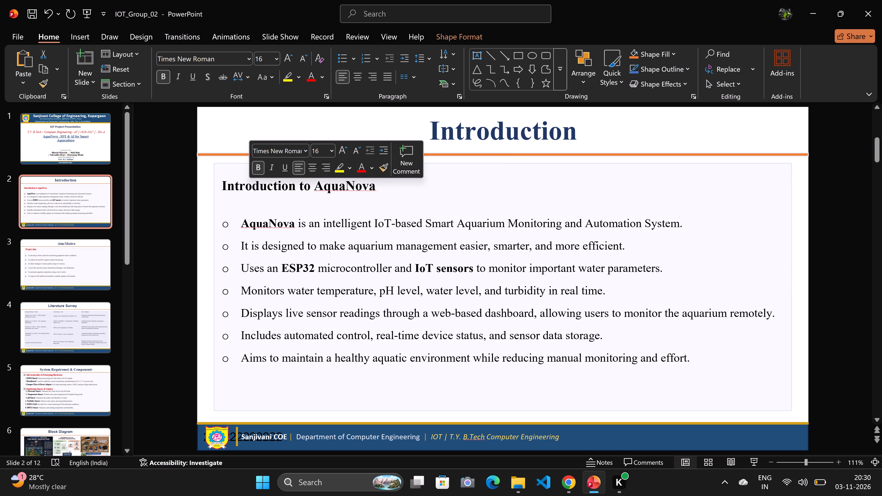
left_click(444, 212)
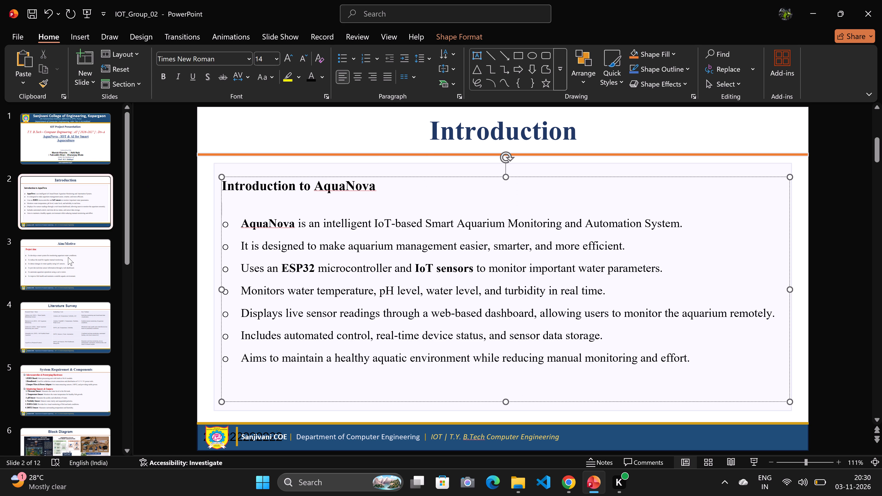
Change the font colour of the Project Aim heading on the Aim/Motive slide to black.
left_click(68, 257)
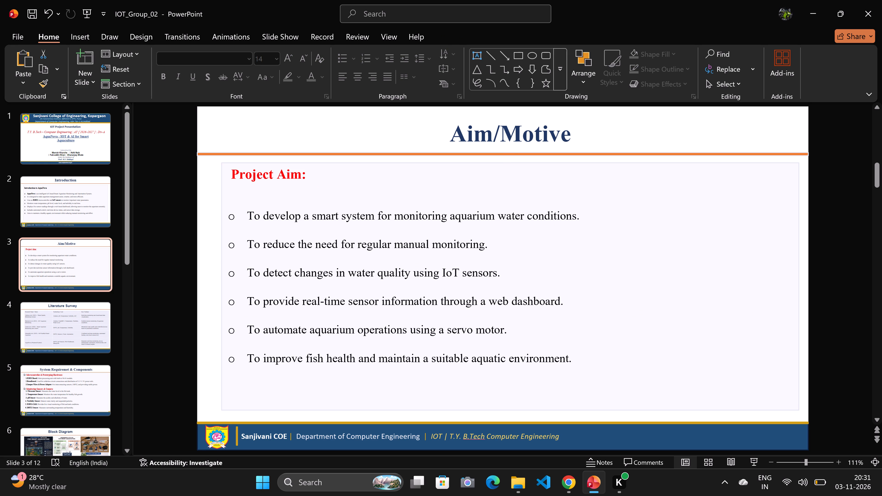
left_click_drag(304, 174, 262, 180)
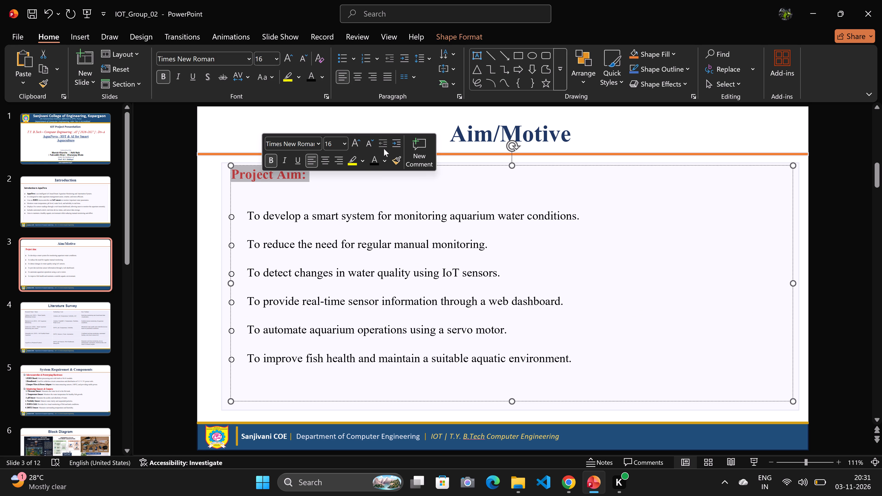
left_click(373, 162)
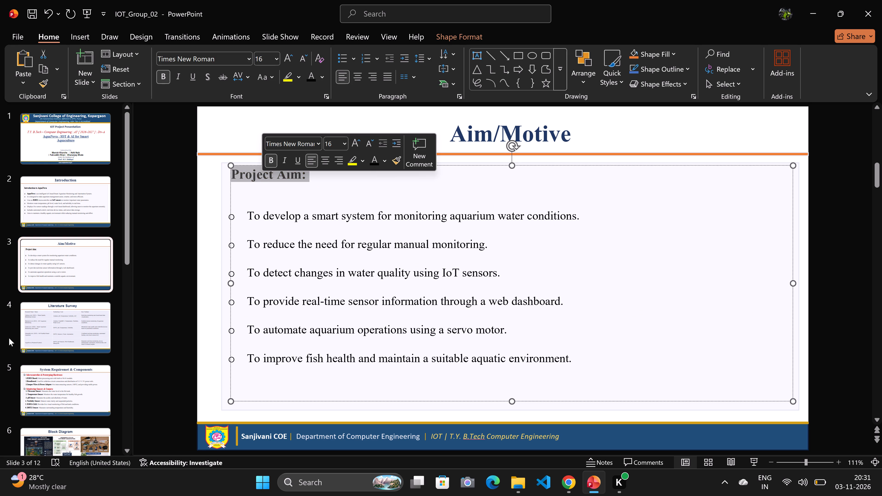
On the Prototype Specifications & Sensor Placement slide, set the Prototype Model Dimensions heading to font size 16.
left_click(62, 340)
scroll(62, 340, "down", 2)
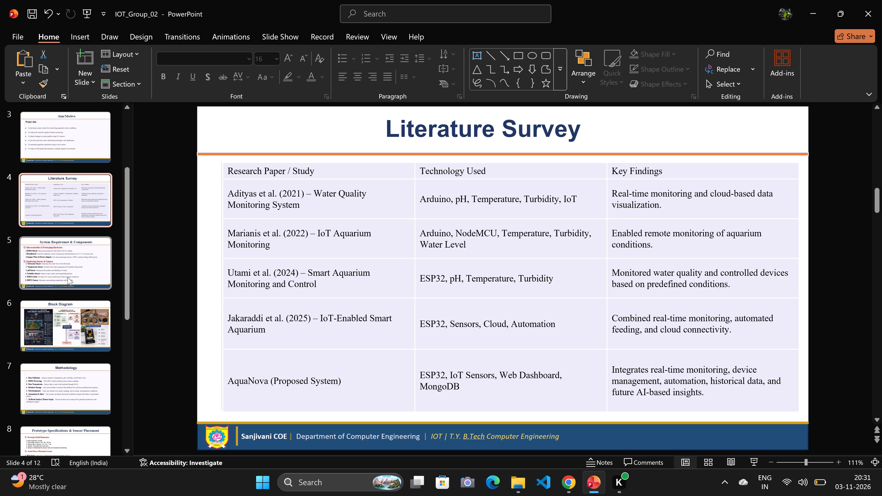
left_click(68, 277)
scroll(67, 346, "down", 1)
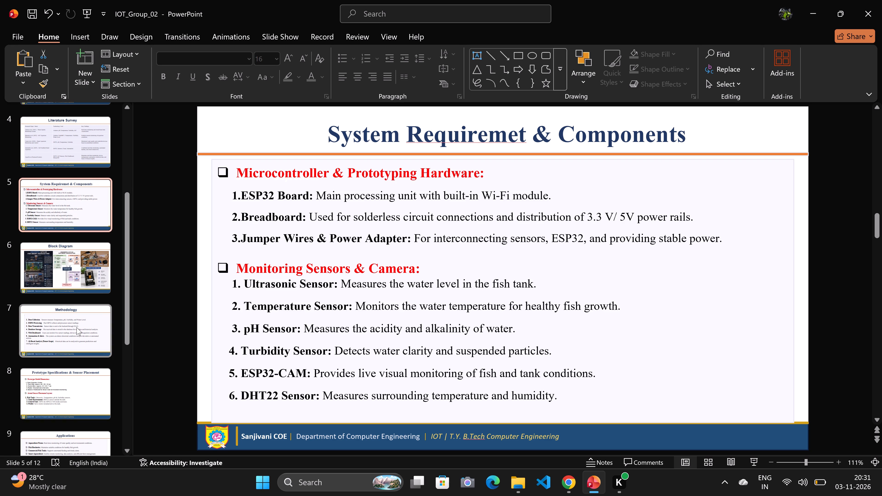
left_click(76, 327)
left_click(61, 396)
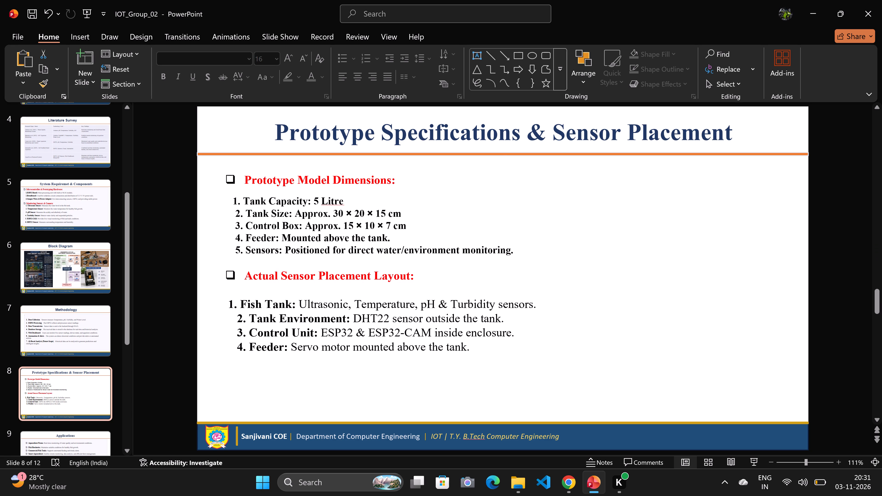
left_click_drag(401, 184, 267, 181)
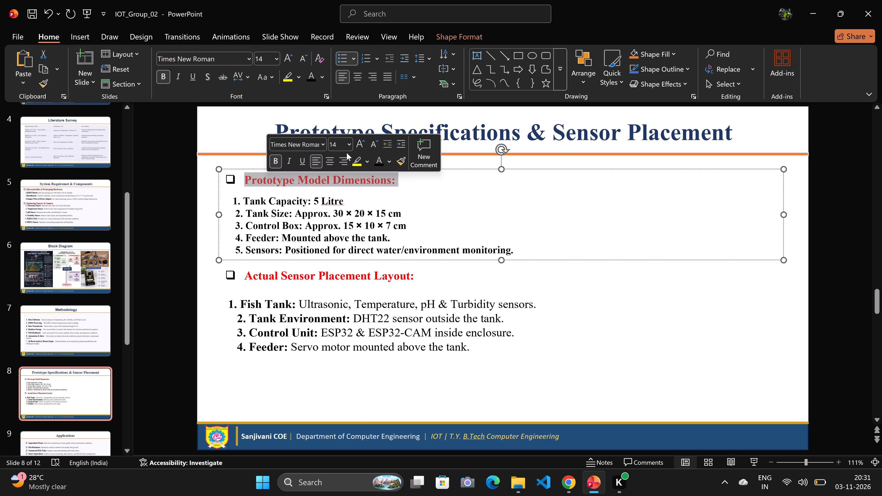
left_click(350, 148)
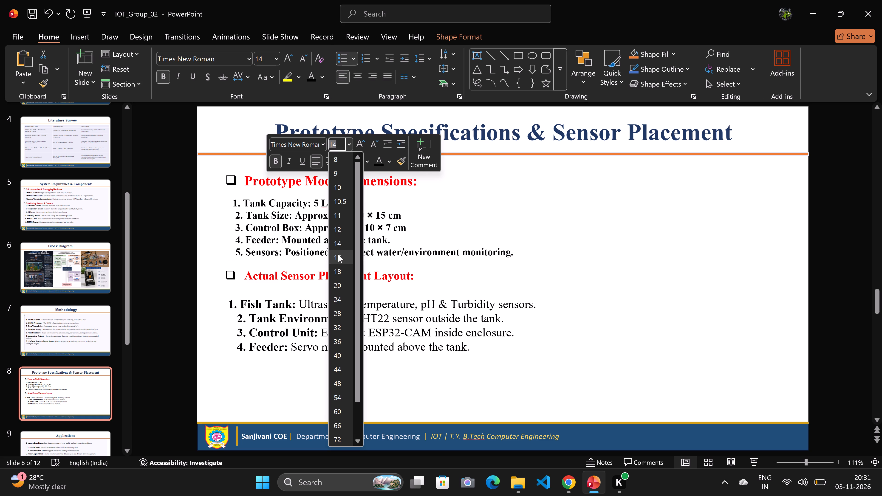
left_click(338, 254)
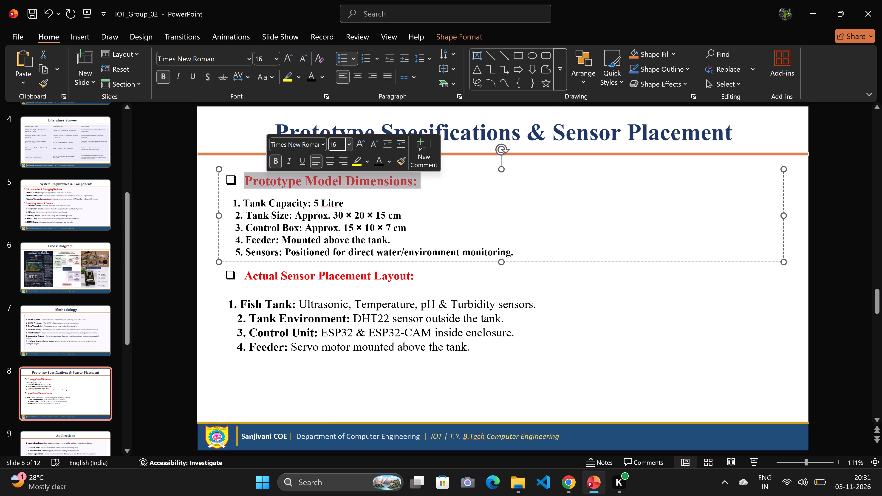
left_click(407, 229)
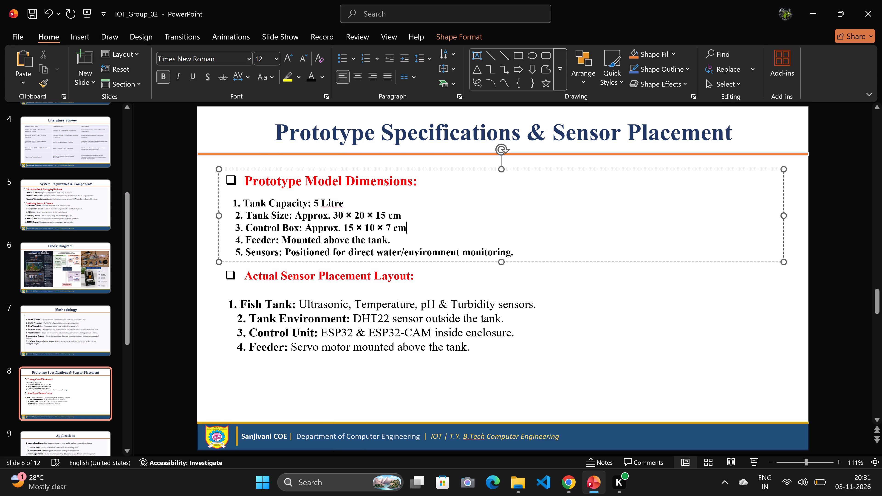
Under Prototype Model Dimensions, set the Tank Capacity label and the text Tank Size: Approx. to font size 14.
left_click_drag(313, 203, 246, 205)
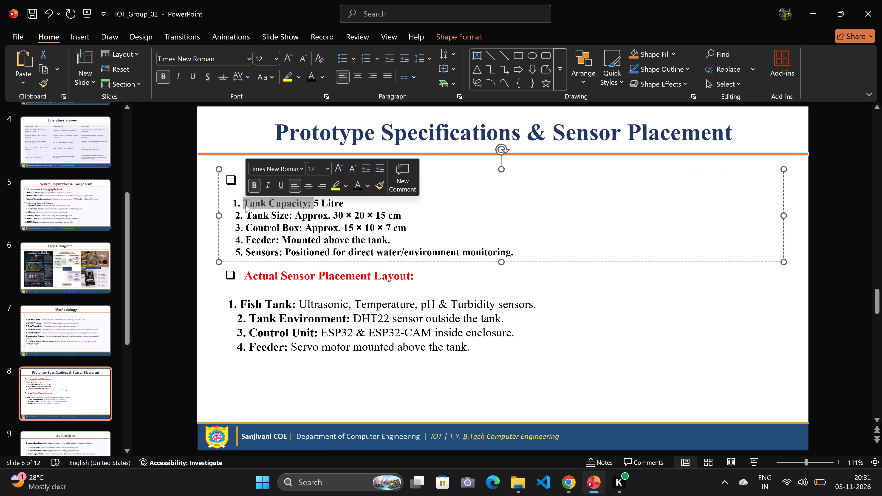
left_click(330, 167)
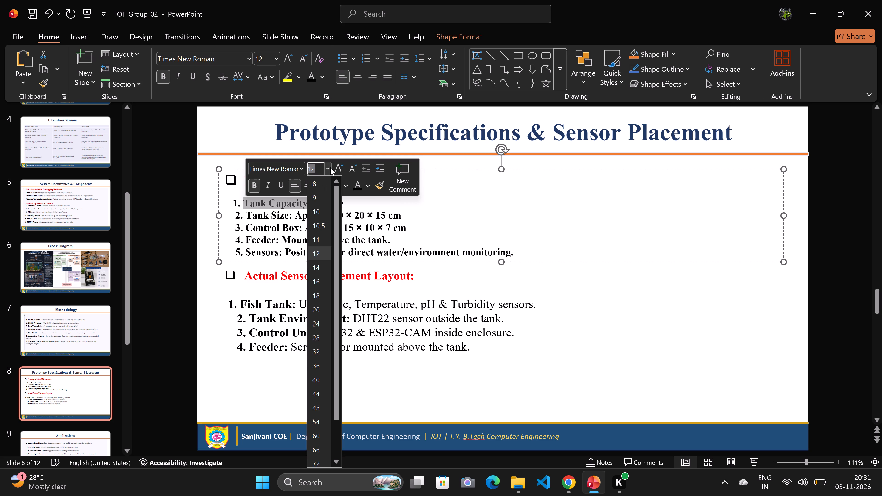
left_click(318, 263)
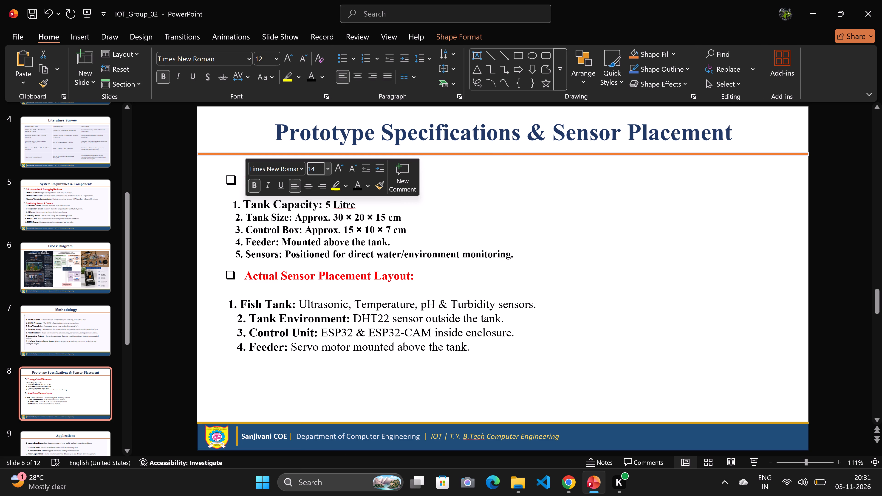
left_click_drag(331, 217, 291, 223)
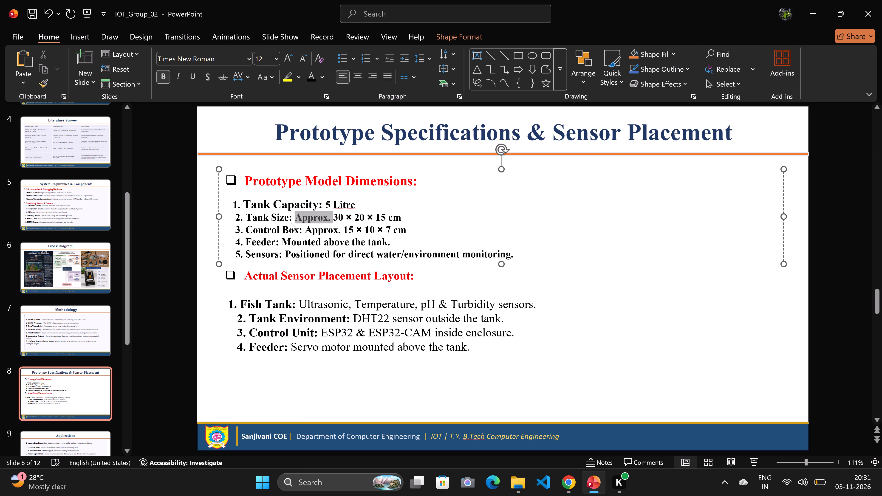
left_click_drag(291, 223, 252, 215)
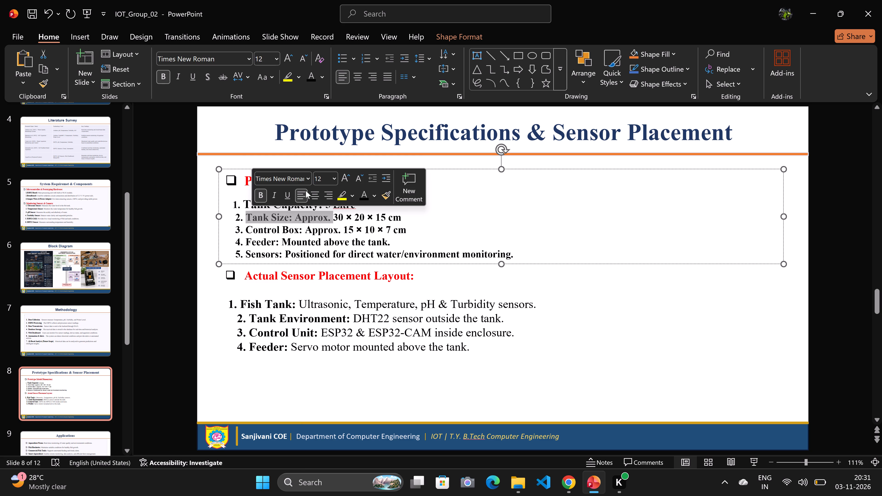
left_click(332, 178)
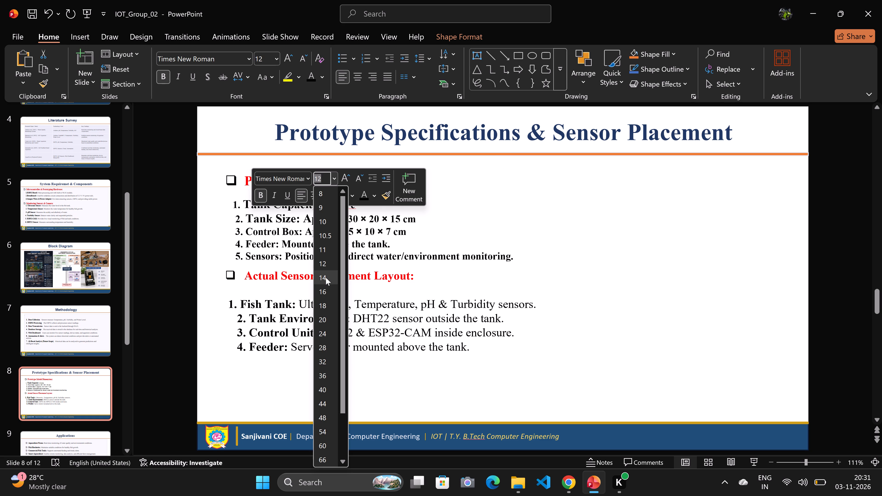
left_click(326, 290)
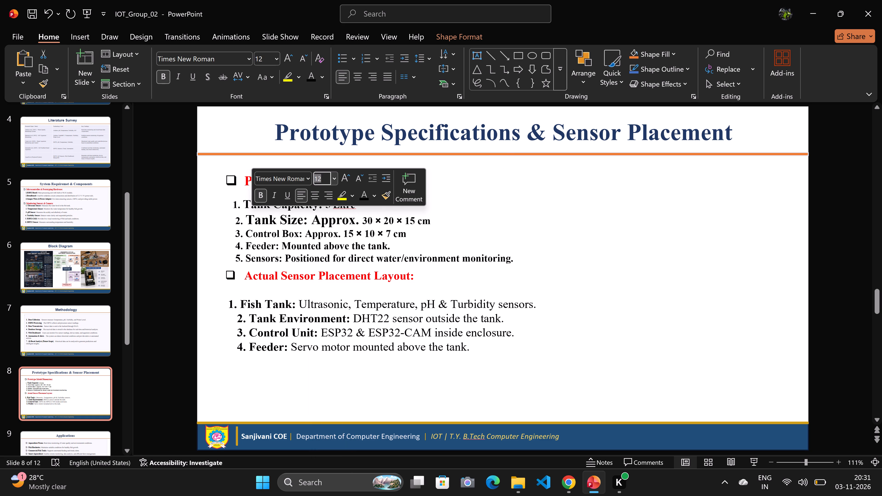
left_click(335, 177)
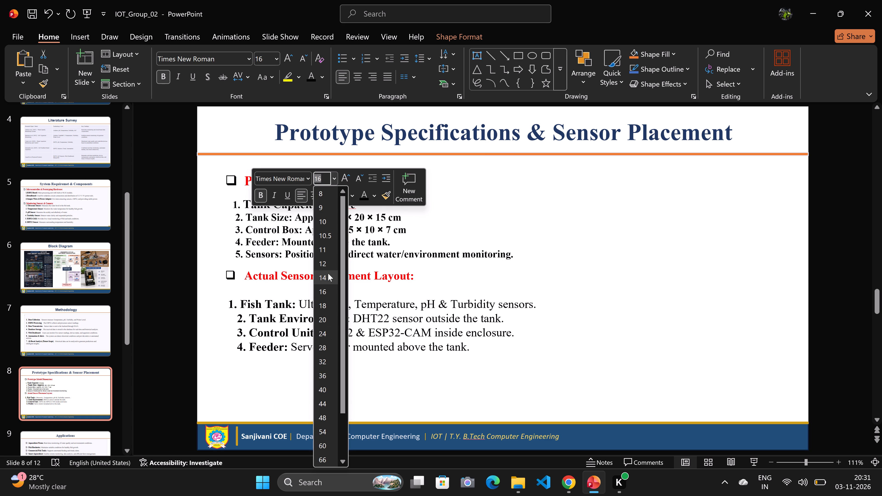
left_click(328, 273)
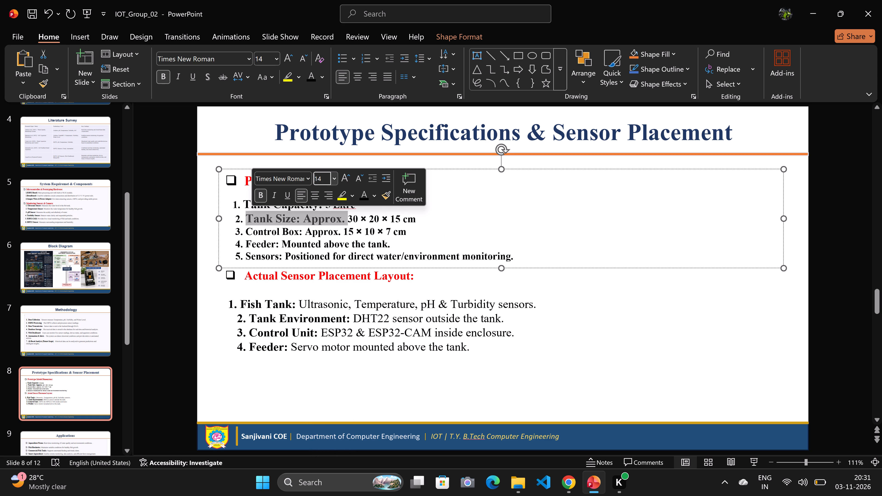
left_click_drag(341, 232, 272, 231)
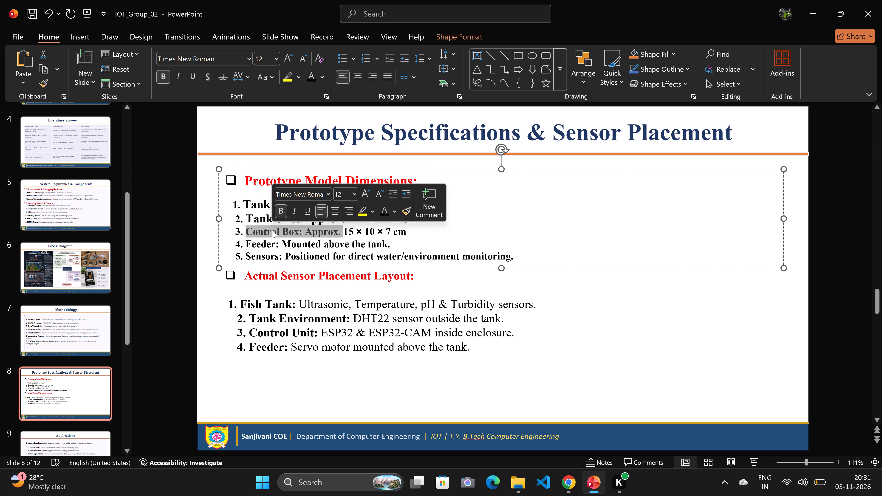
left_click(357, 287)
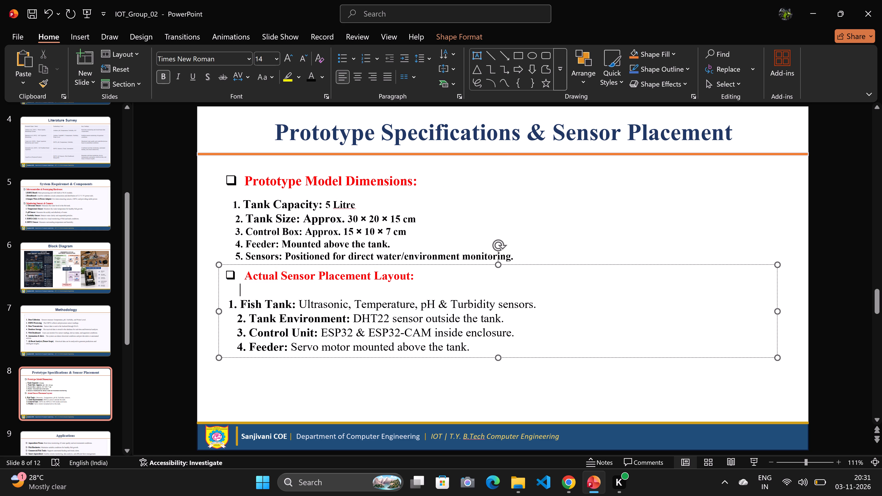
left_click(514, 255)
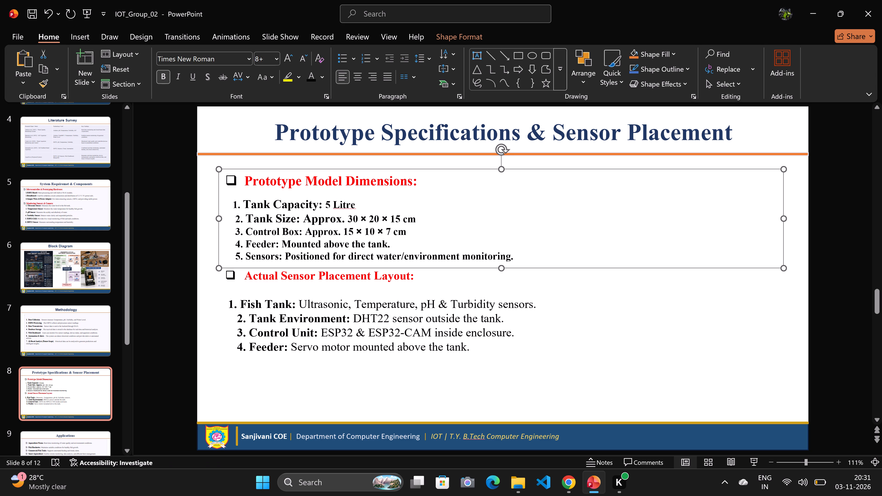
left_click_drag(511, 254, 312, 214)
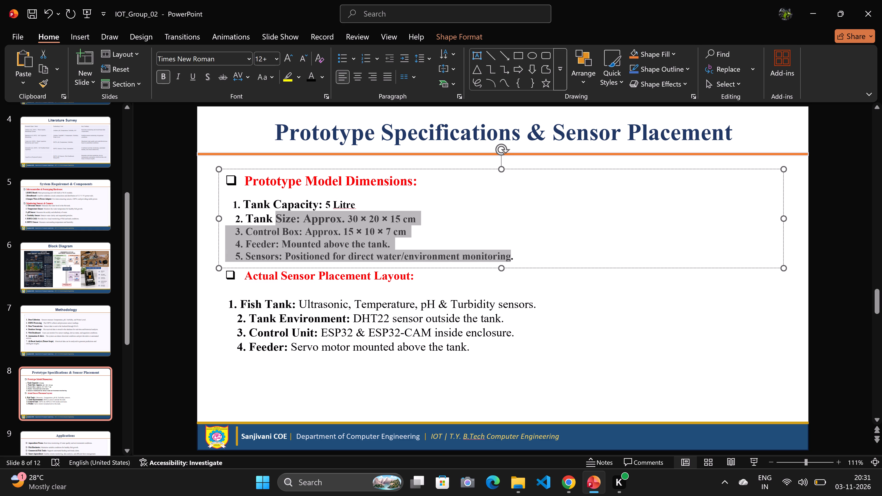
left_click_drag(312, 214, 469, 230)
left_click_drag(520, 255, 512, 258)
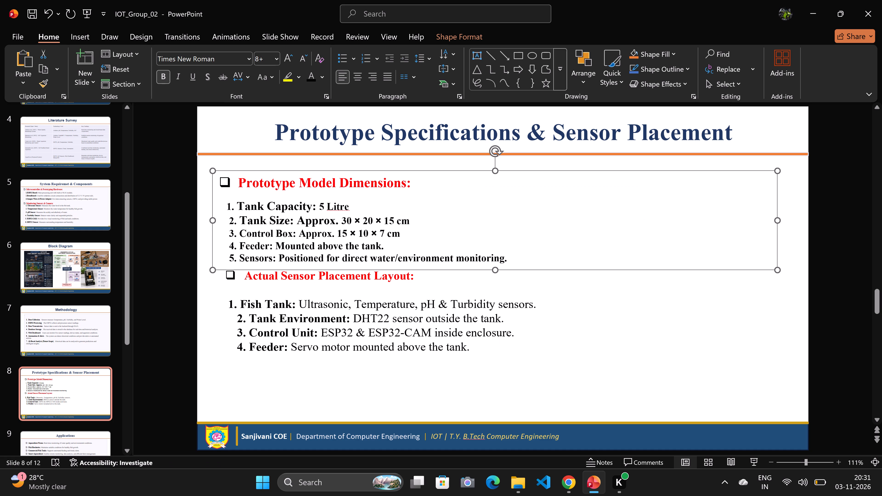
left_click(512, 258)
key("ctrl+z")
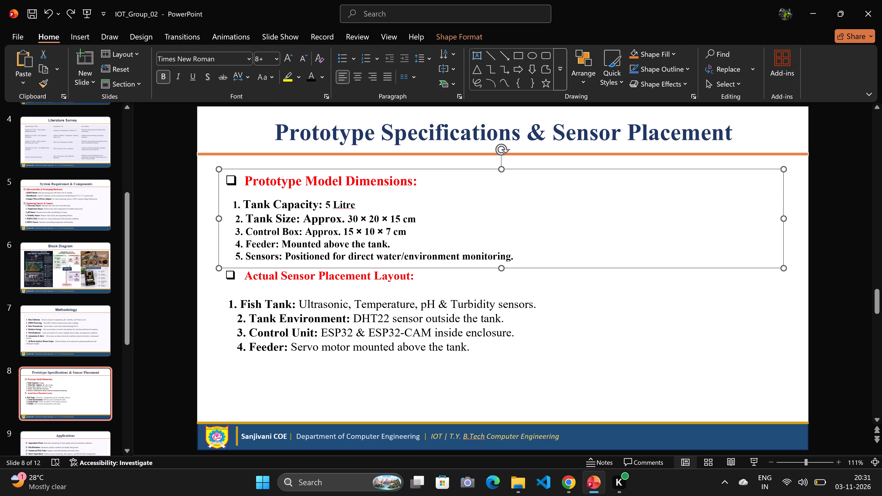
Set all five numbered items under Prototype Model Dimensions to font size 14.
left_click(514, 254)
left_click(510, 254)
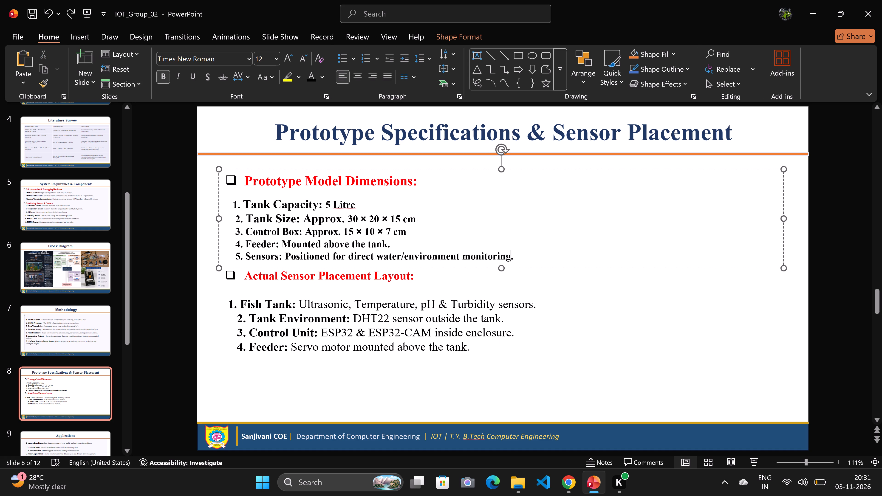
left_click(514, 257)
left_click(508, 254)
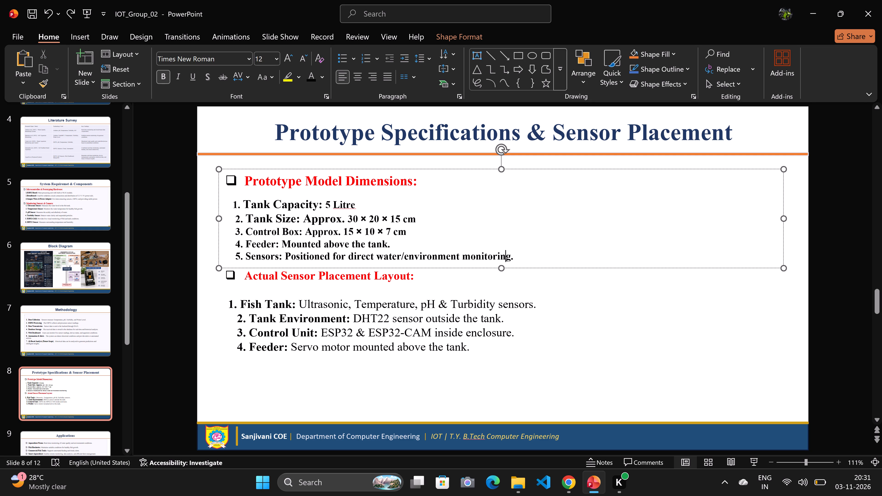
left_click(511, 255)
left_click(514, 255)
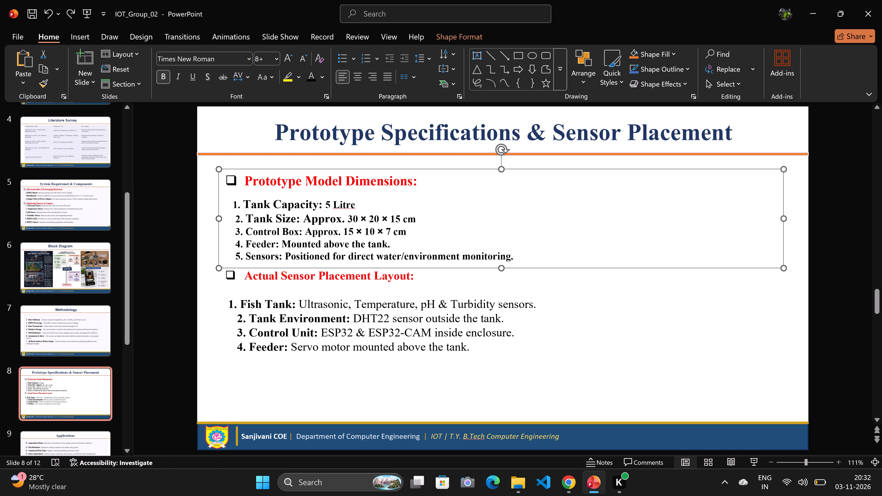
left_click(513, 255)
left_click_drag(513, 255, 290, 194)
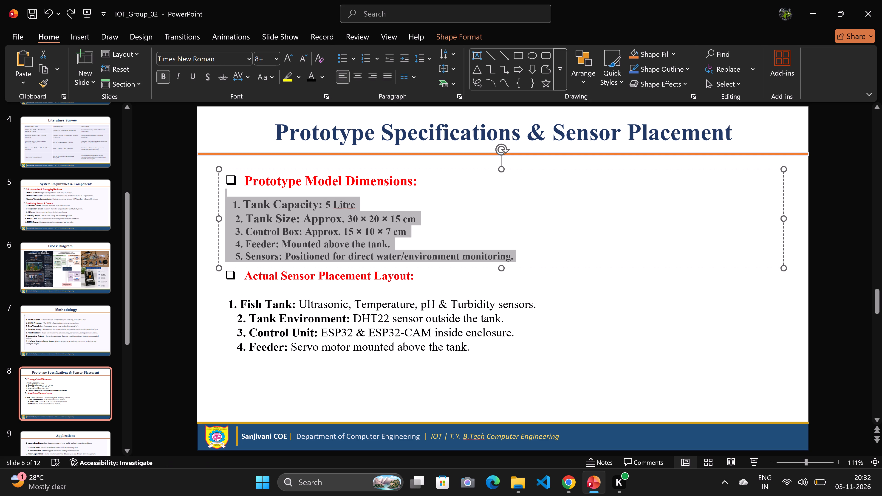
left_click_drag(290, 194, 284, 193)
left_click(370, 158)
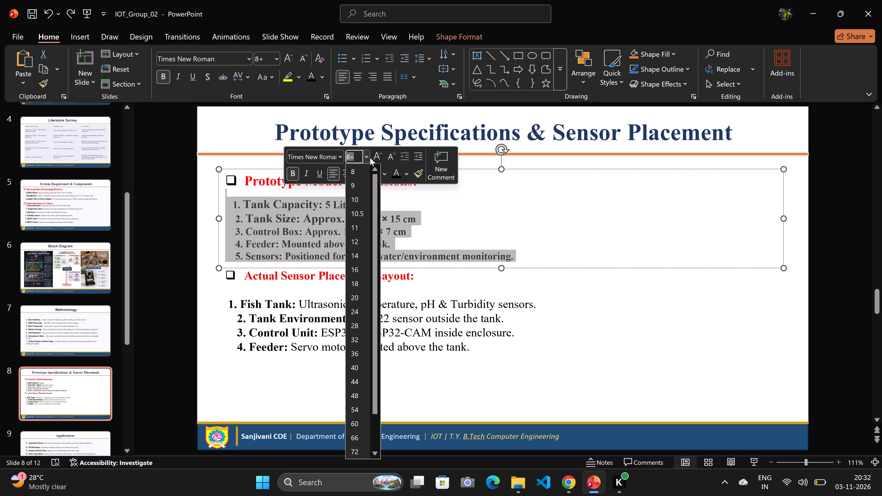
left_click(356, 257)
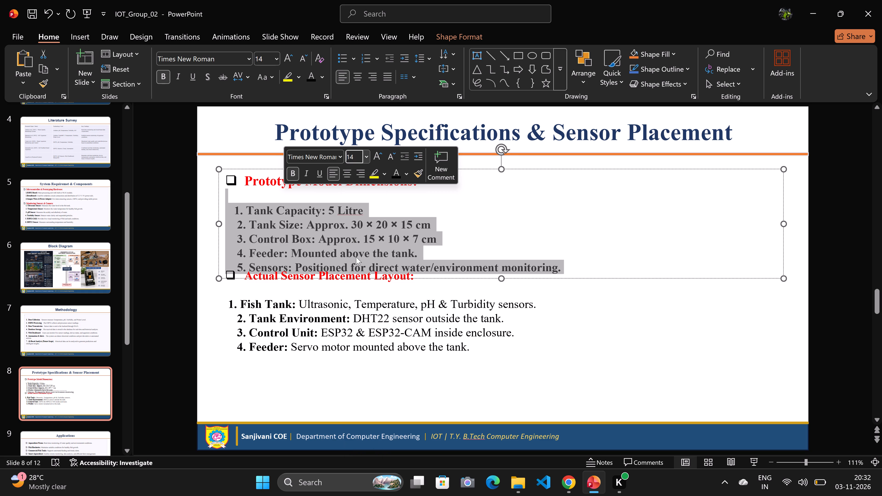
Add a leading space before the Tank Capacity item to align it with the numbered items below.
left_click(338, 204)
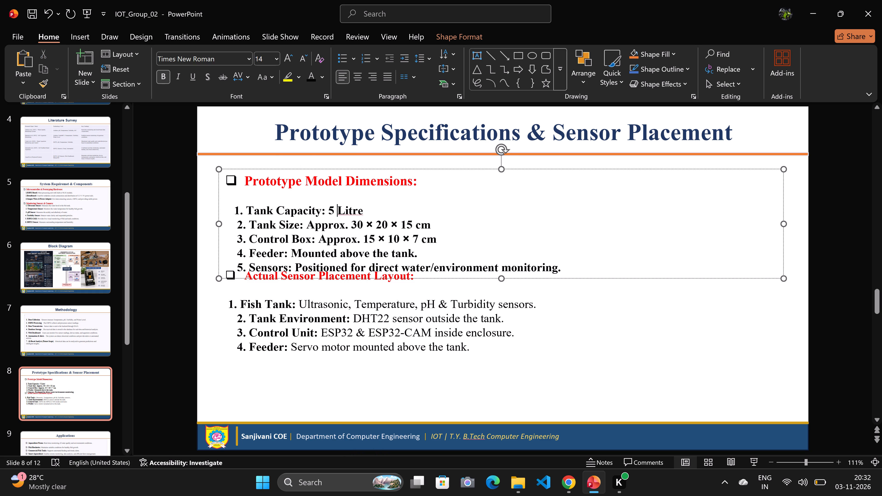
left_click(238, 222)
left_click(234, 212)
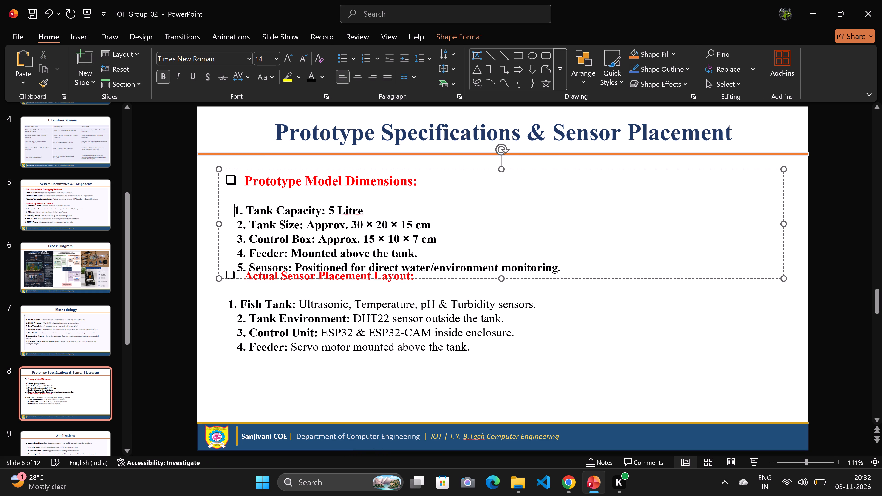
key("n")
key("BackSpace")
key("space")
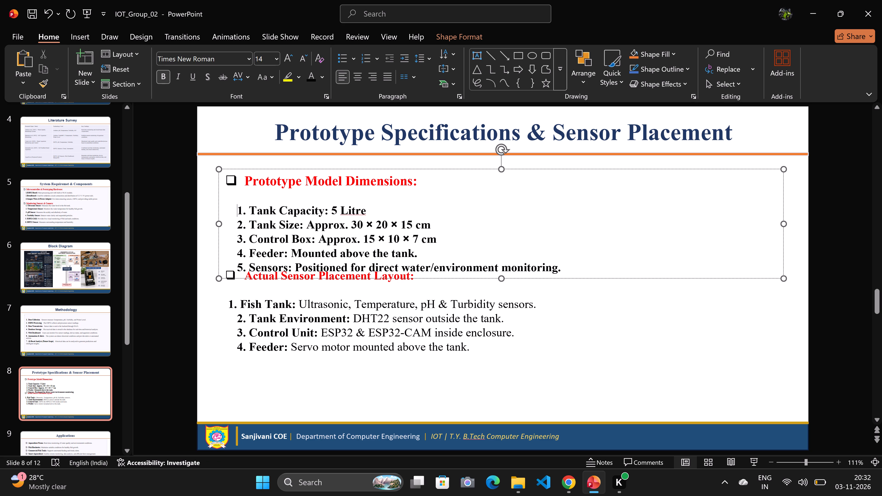
Move the Actual Sensor Placement Layout text box down slightly so it clears the Prototype Model Dimensions list.
left_click(455, 287)
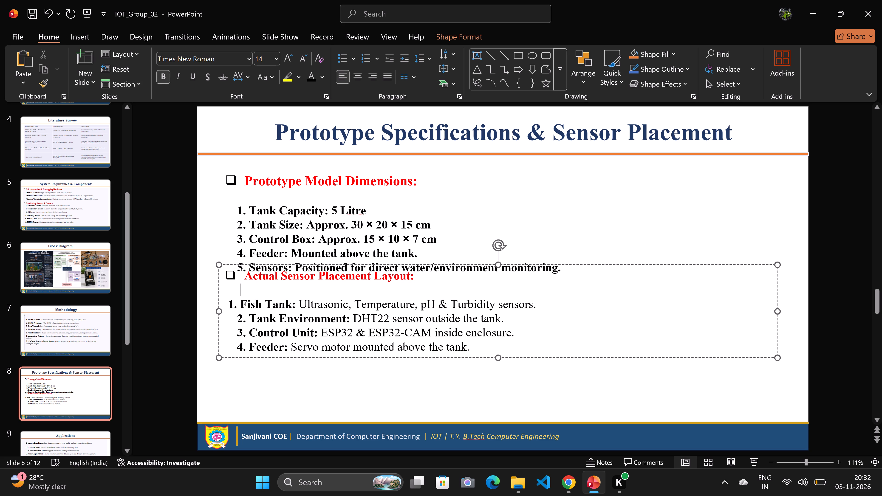
left_click_drag(525, 361, 523, 373)
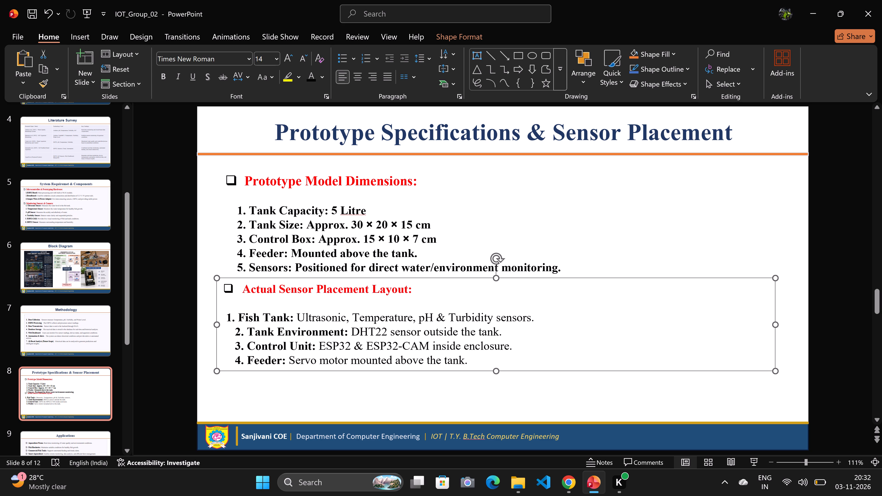
Set the Actual Sensor Placement Layout heading to font size 16.
left_click_drag(414, 292, 277, 273)
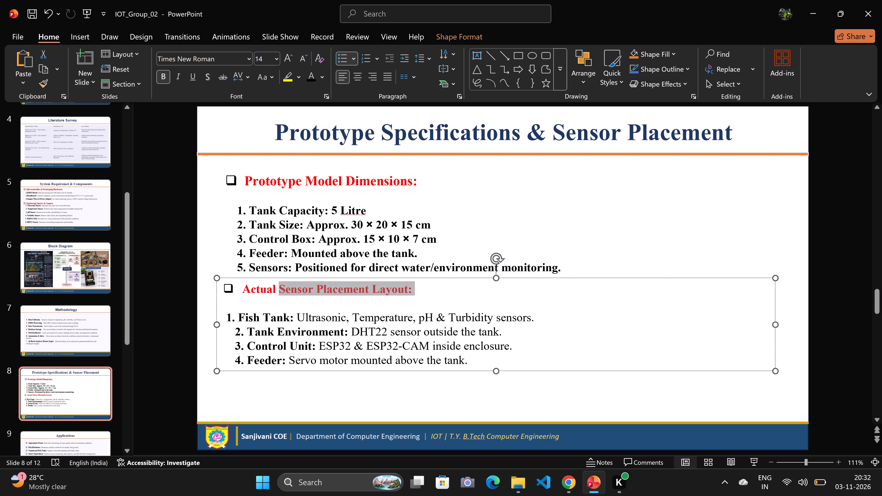
left_click_drag(277, 273, 264, 277)
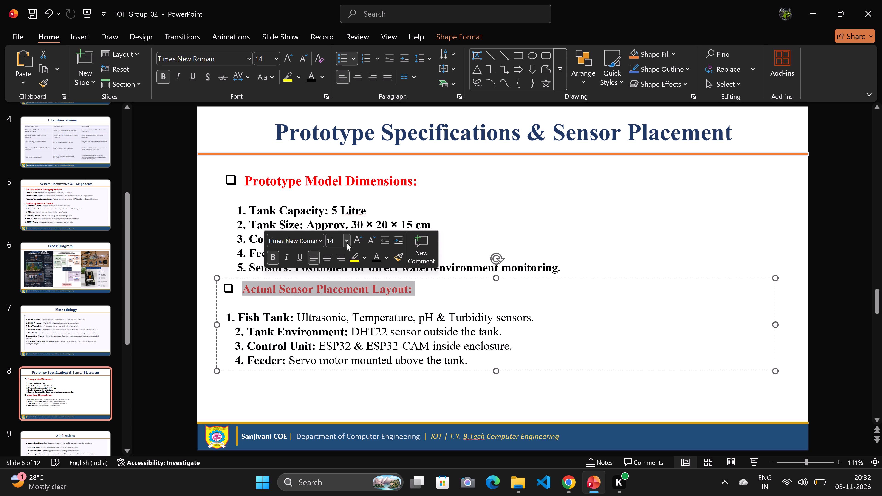
left_click(347, 243)
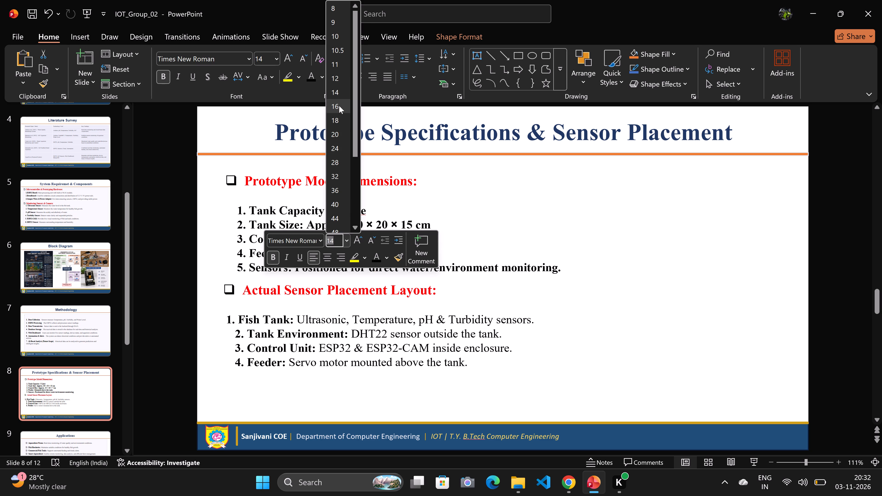
left_click(339, 106)
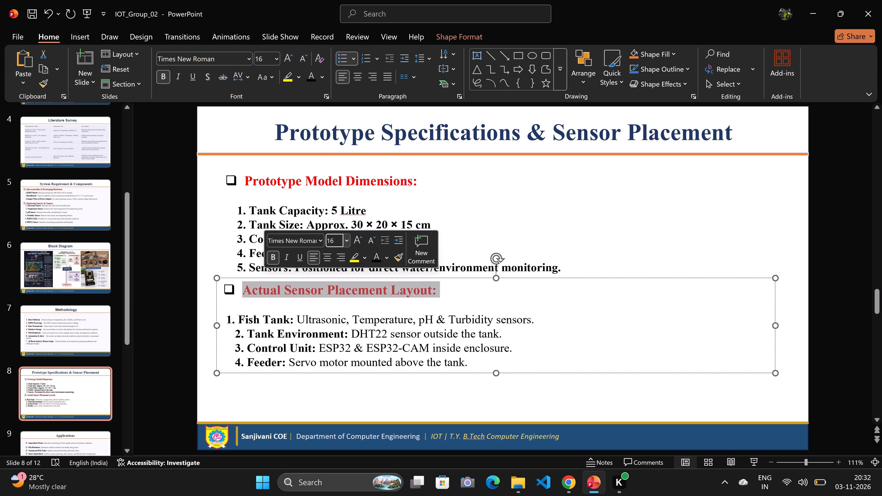
Set the four numbered items under Actual Sensor Placement Layout to font size 14.
left_click_drag(474, 362, 227, 318)
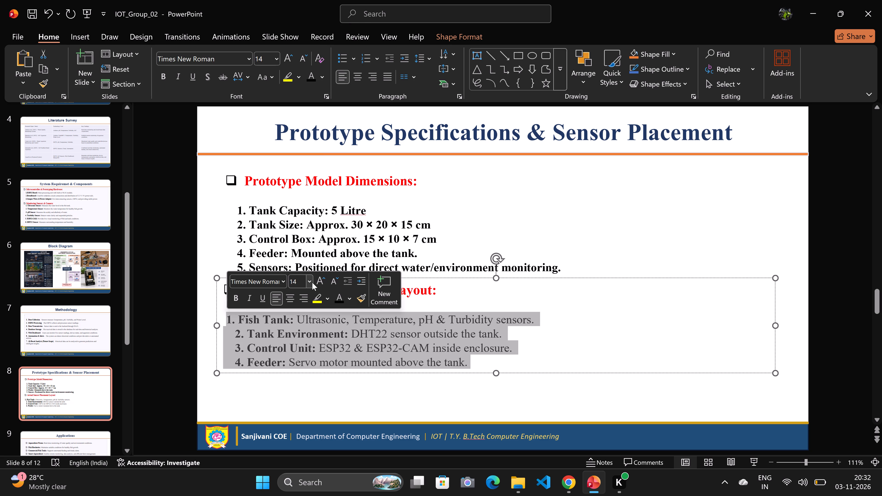
left_click(311, 282)
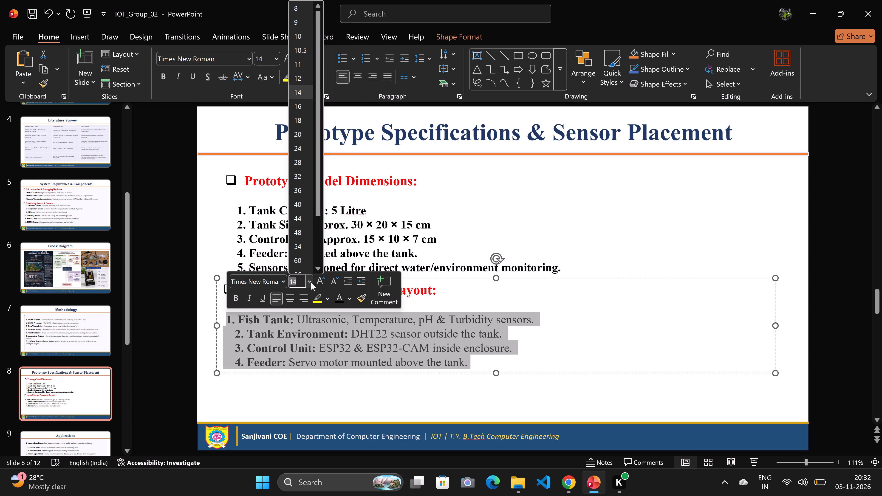
left_click(301, 90)
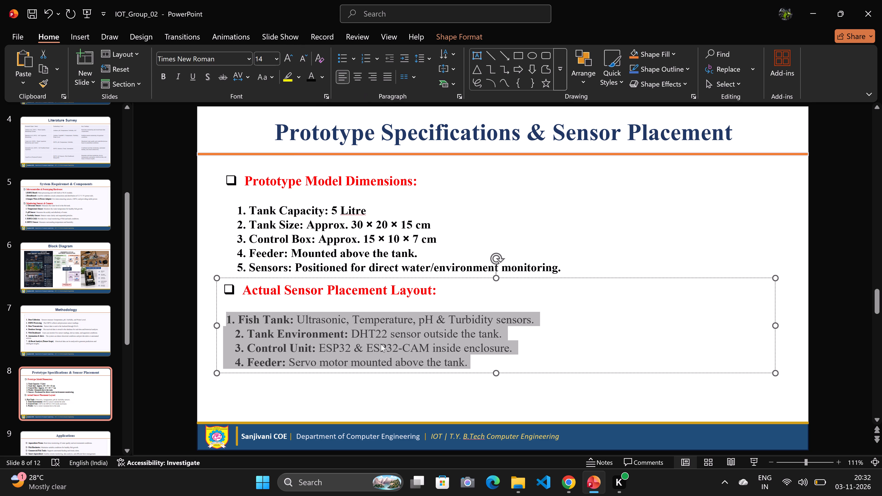
left_click(312, 378)
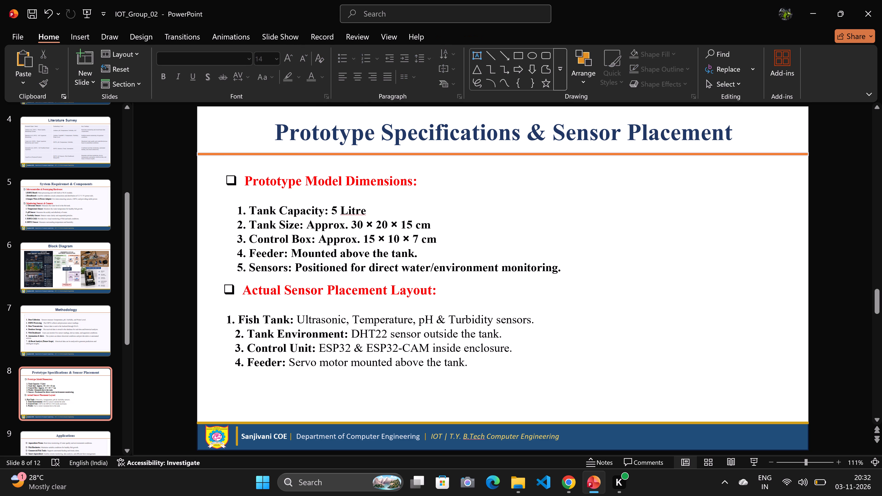
Add three leading spaces before the Fish Tank item to align it with the numbered items below.
left_click(227, 318)
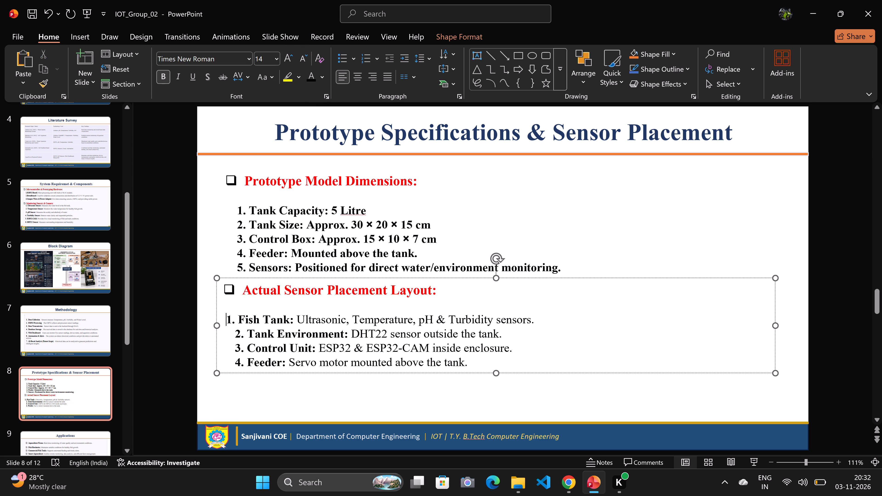
key("space")
key("space")
key("space")
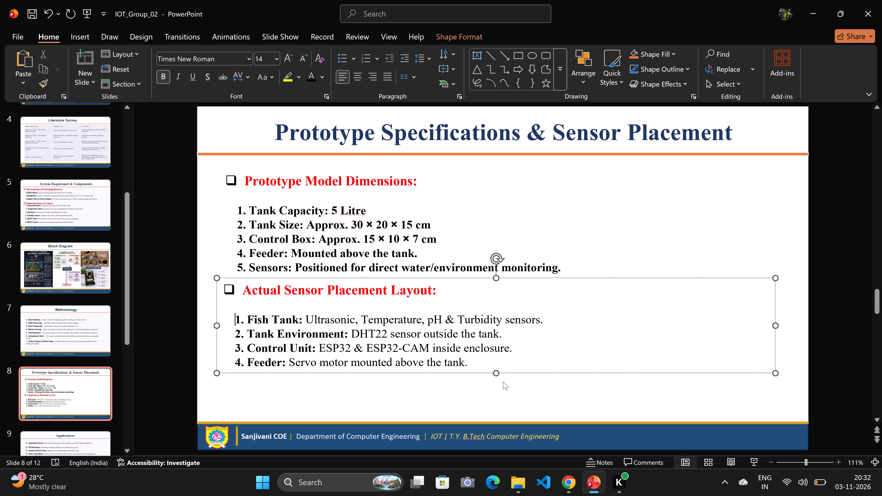
left_click_drag(516, 380, 230, 186)
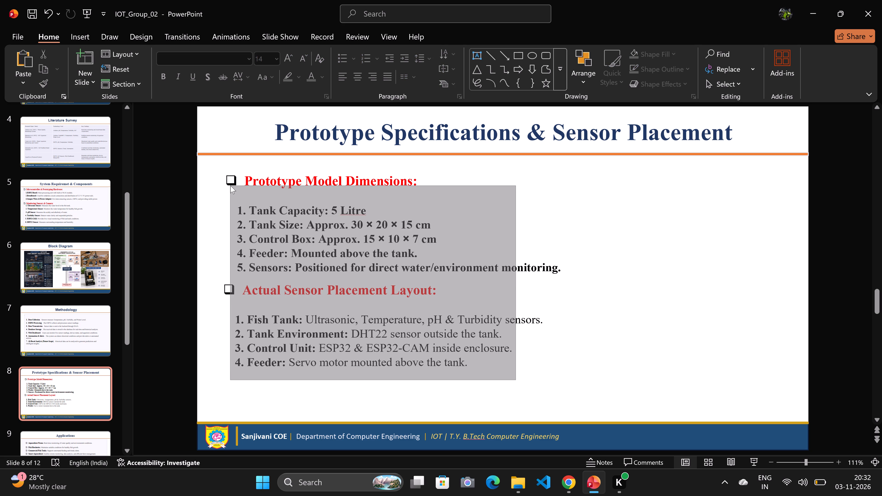
left_click_drag(230, 186, 237, 211)
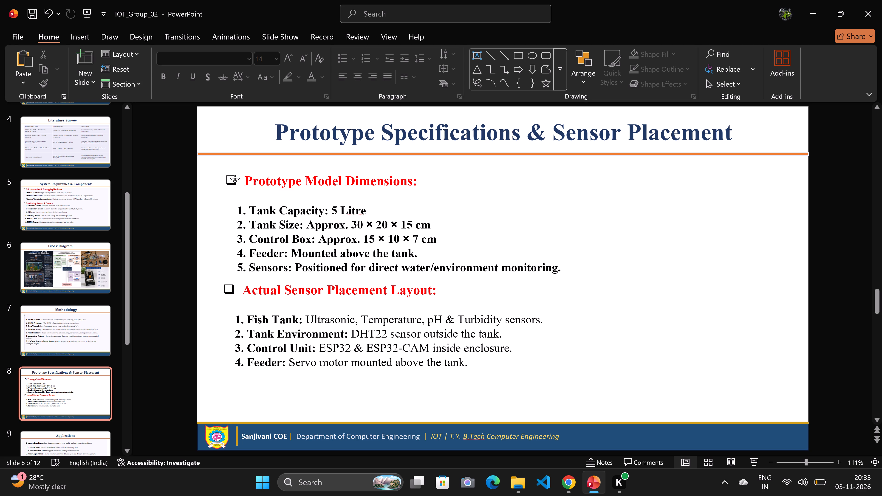
left_click_drag(245, 180, 477, 370)
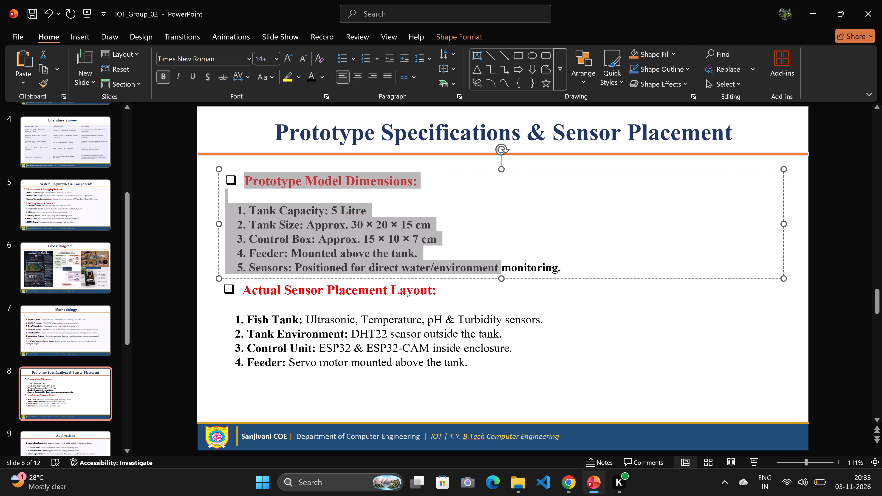
left_click_drag(477, 370, 517, 363)
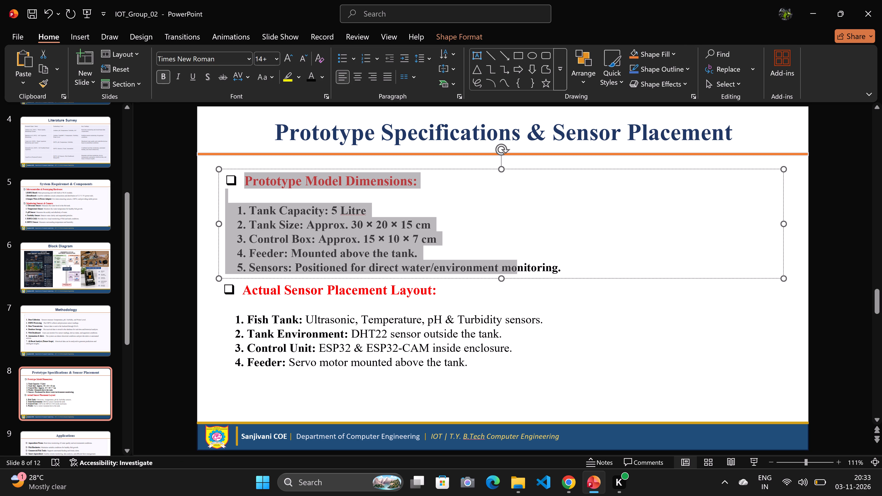
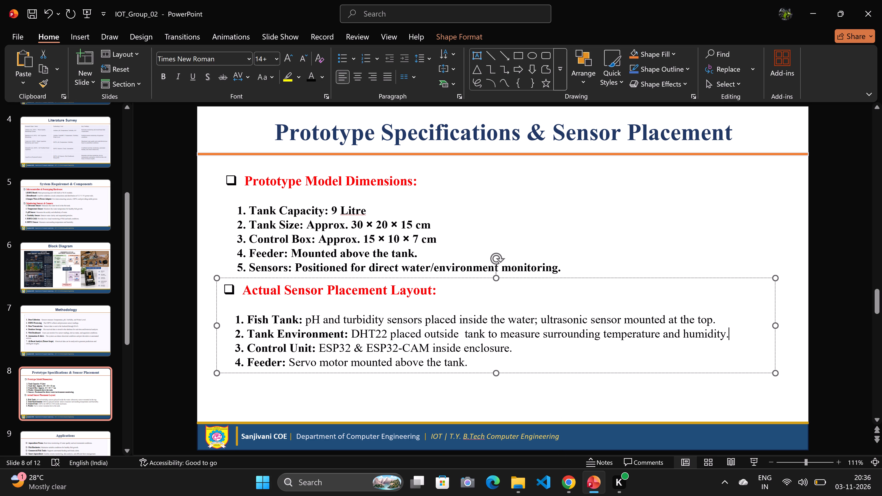
key("Return")
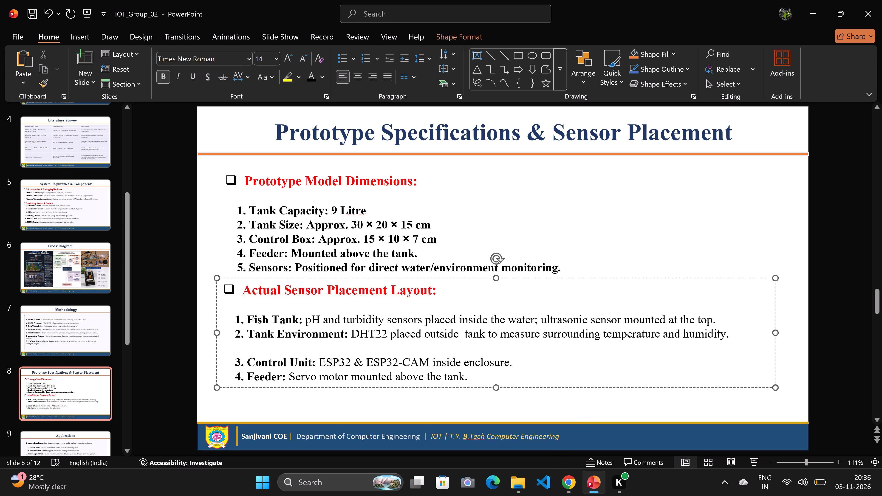
key("space")
key("space")
key("space")
key("space")
key("space")
key("BackSpace")
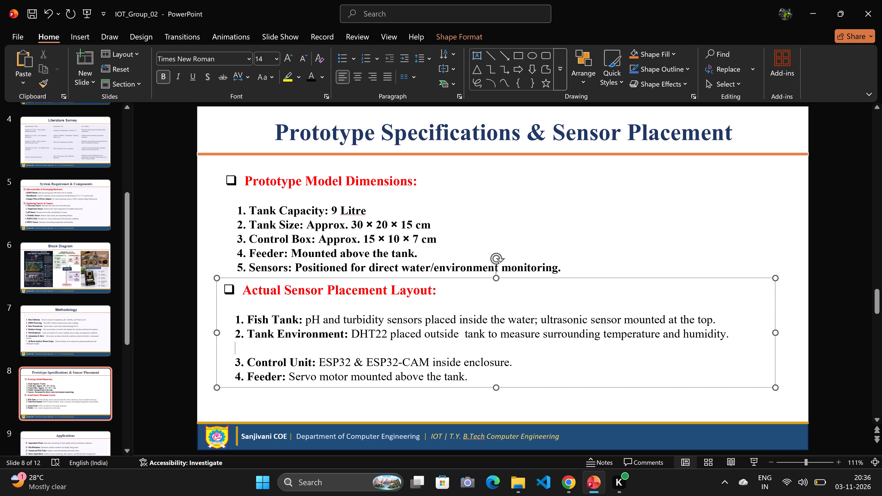
key("3")
type(".")
key("space")
key("space")
key("ctrl+v")
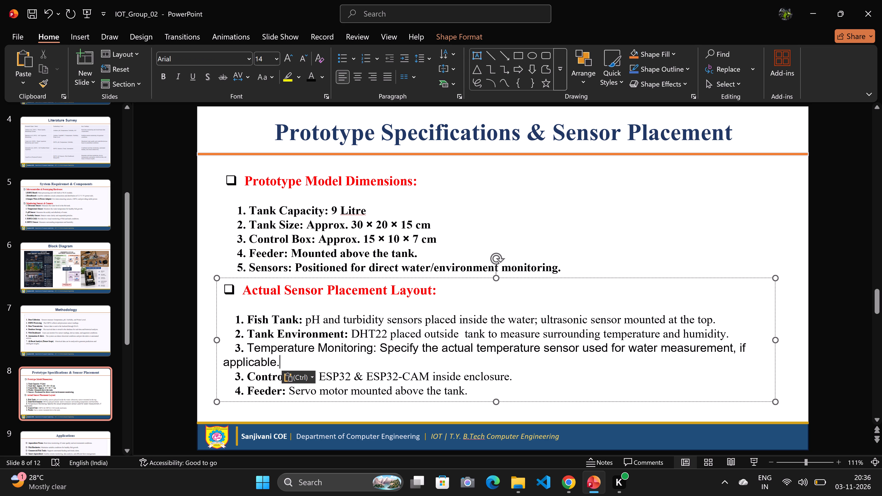
Set the font of the whole Temperature Monitoring text to Times New Roman.
left_click(376, 349)
left_click_drag(376, 349, 260, 354)
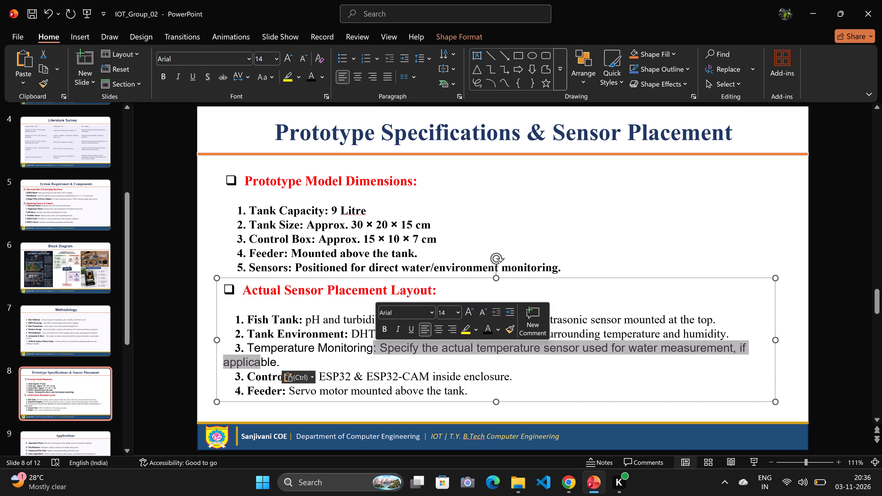
left_click_drag(260, 354, 256, 352)
left_click_drag(283, 359, 258, 356)
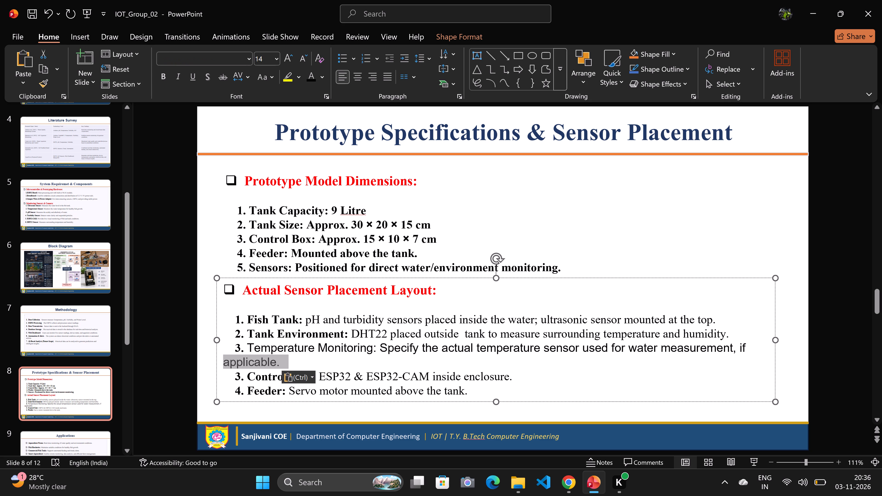
left_click_drag(258, 356, 252, 349)
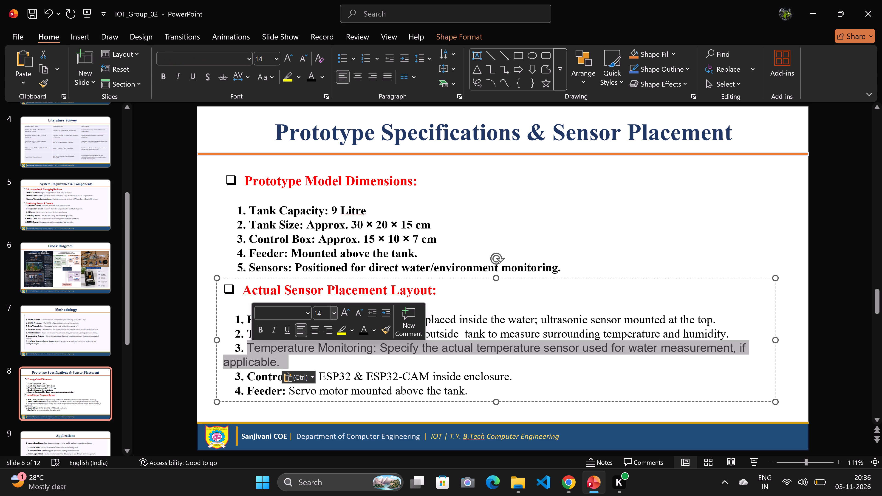
left_click(310, 312)
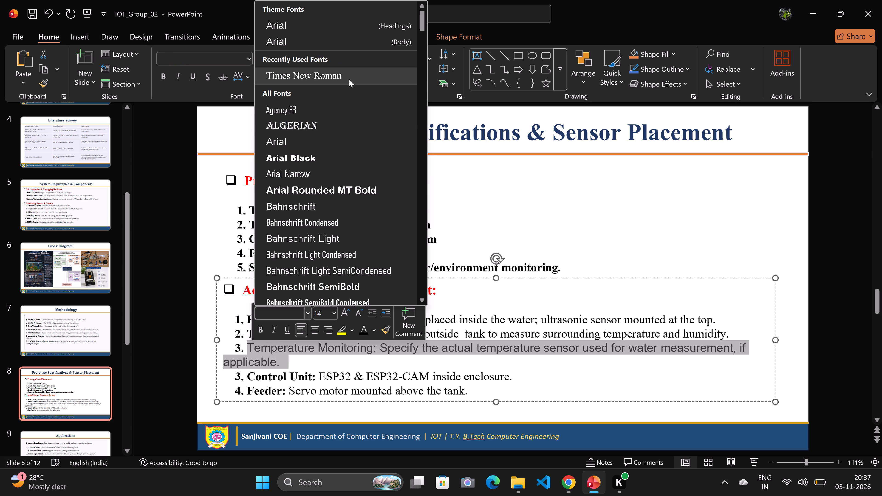
left_click(349, 79)
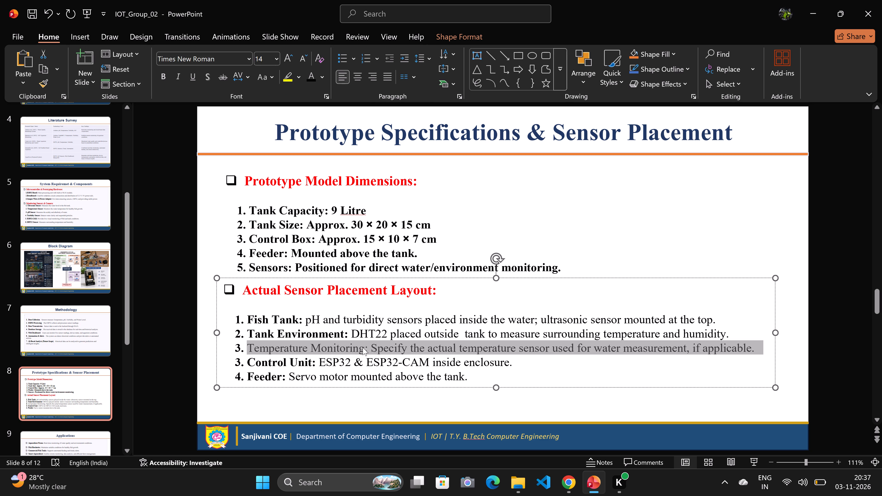
left_click(367, 346)
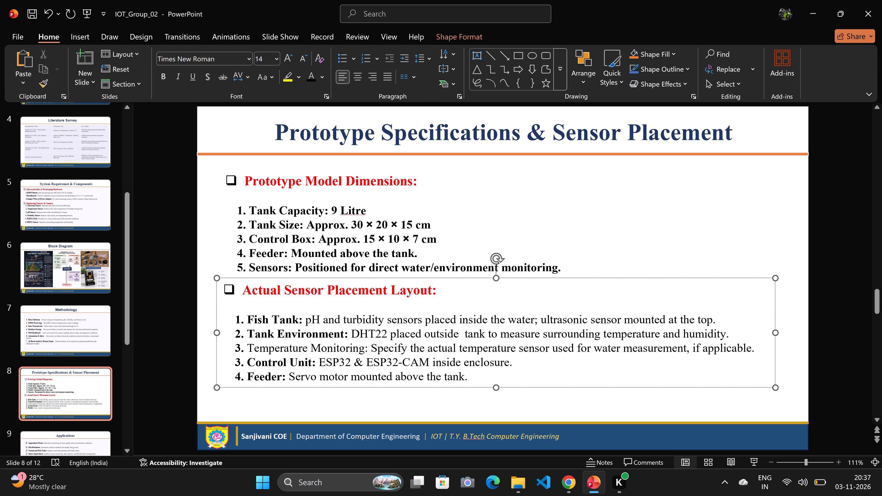
Make the "Temperature Monitoring:" label bold in the Actual Sensor Placement Layout list.
left_click_drag(367, 348, 289, 352)
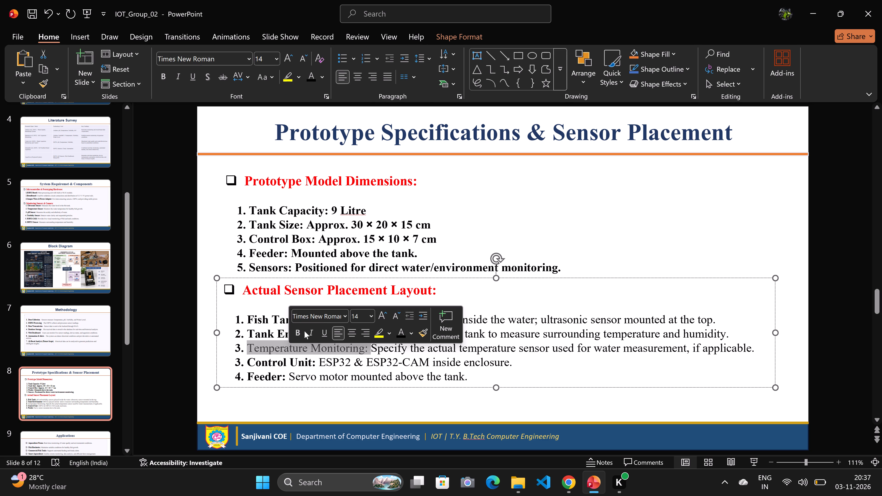
left_click(303, 332)
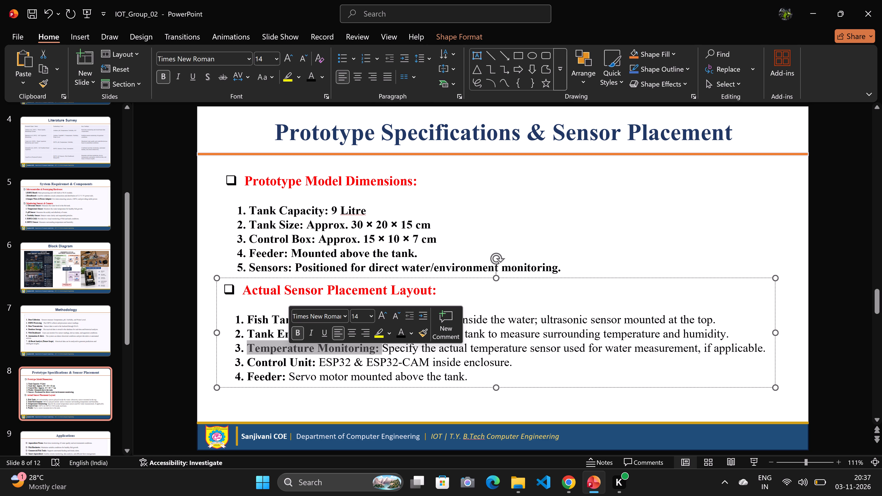
left_click(475, 359)
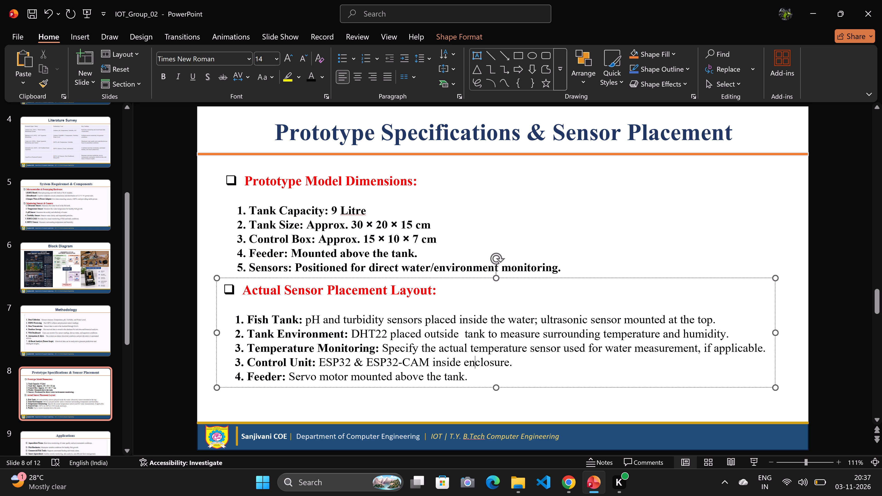
Insert "the" before "tank" in the Tank Environment item so it reads "placed outside the tank" with single spacing.
left_click(459, 334)
left_click(459, 334)
key("space")
key("space")
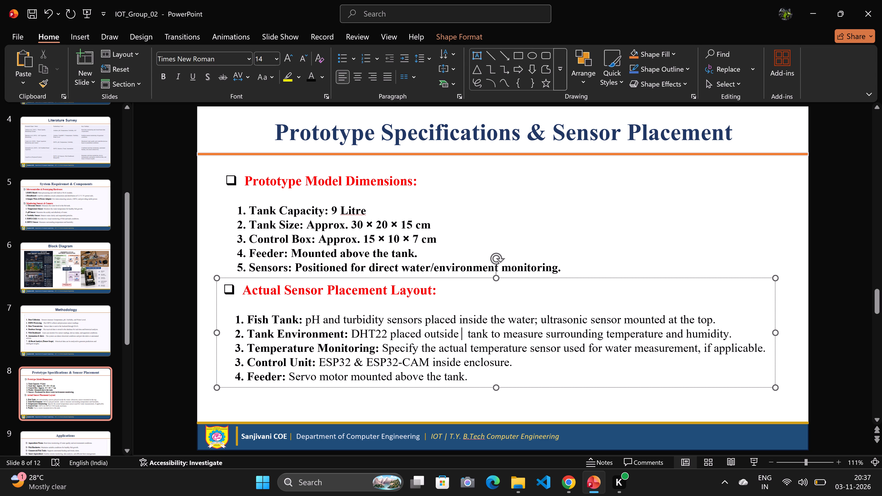
type("thw")
key("BackSpace")
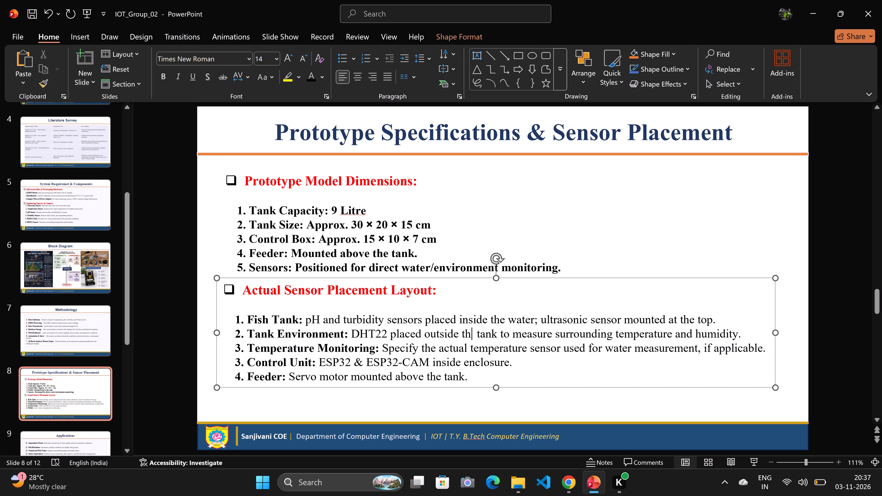
key("e")
key("Right")
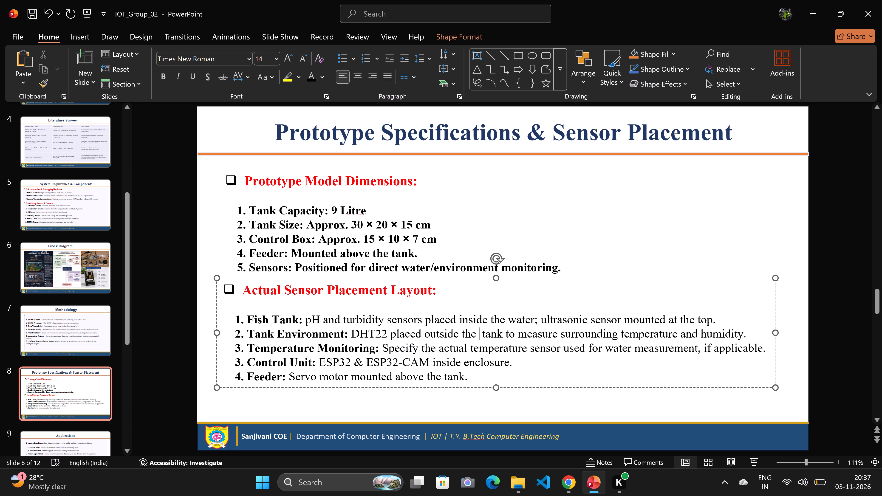
key("backslash")
key("BackSpace")
key("BackSpace")
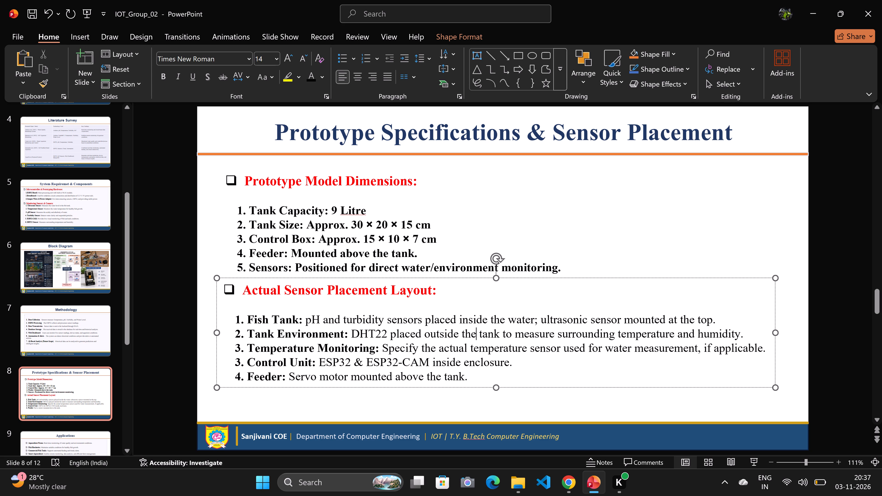
Insert a blank spacer line with font size 8 below both the Fish Tank and Tank Environment items.
left_click(731, 321)
key("Return")
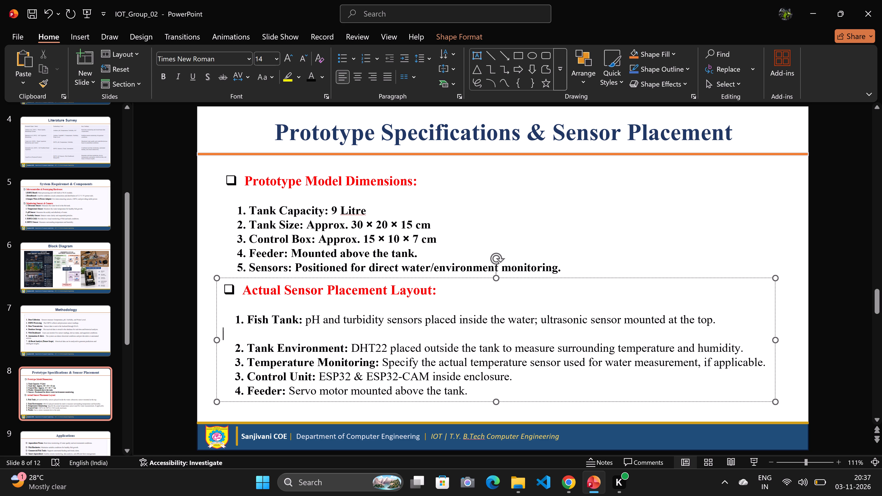
left_click(274, 57)
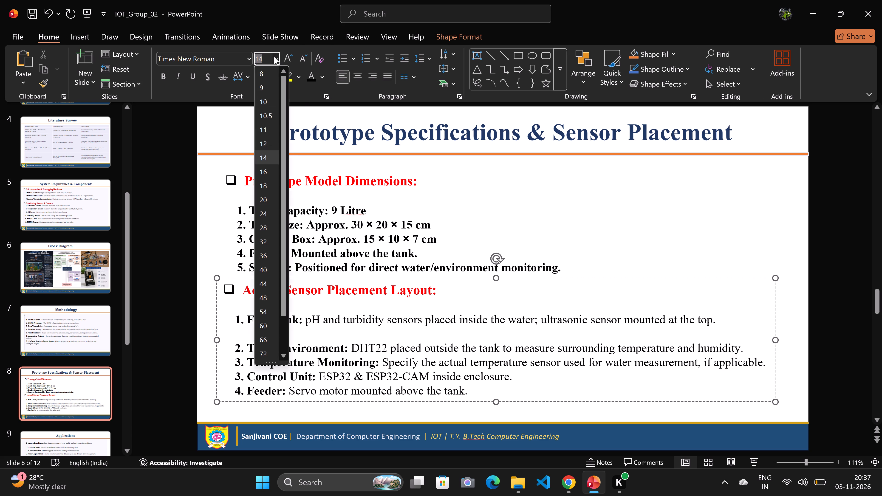
left_click(271, 72)
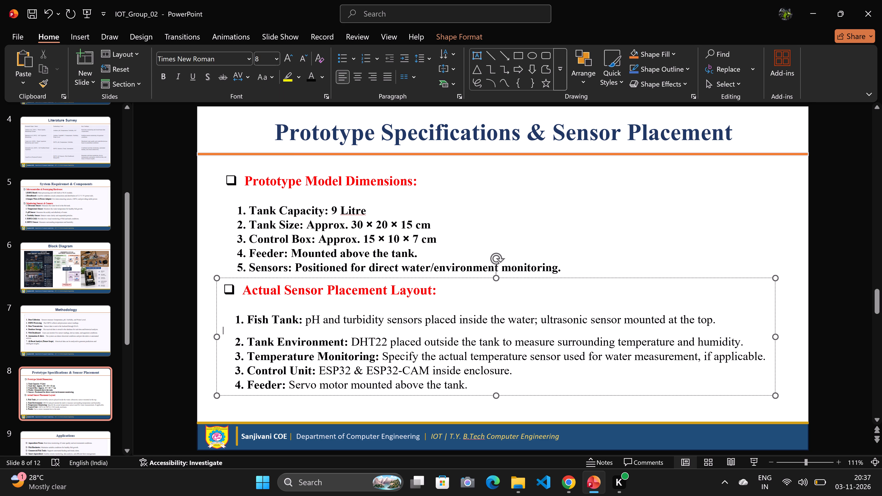
left_click(749, 341)
key("Return")
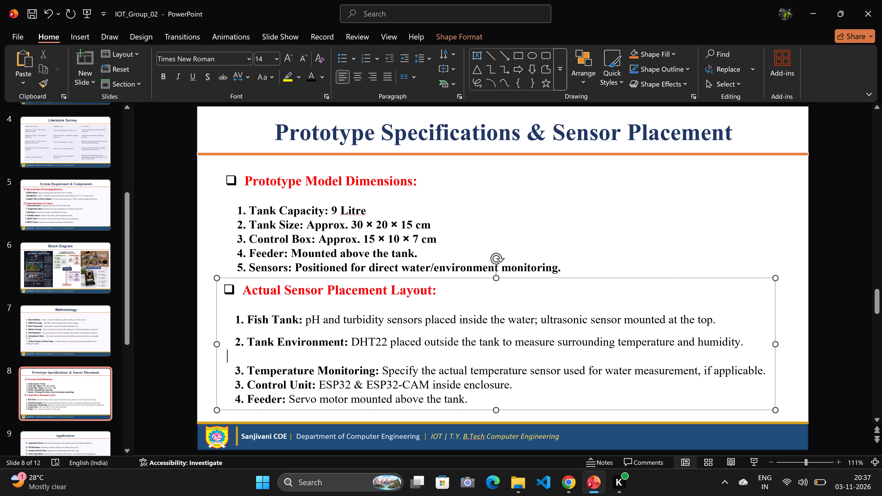
left_click(274, 65)
left_click(277, 63)
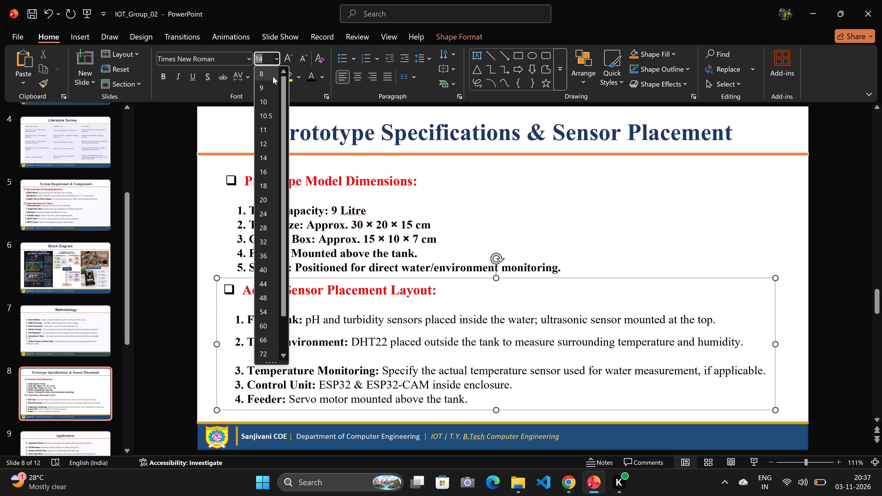
left_click(273, 76)
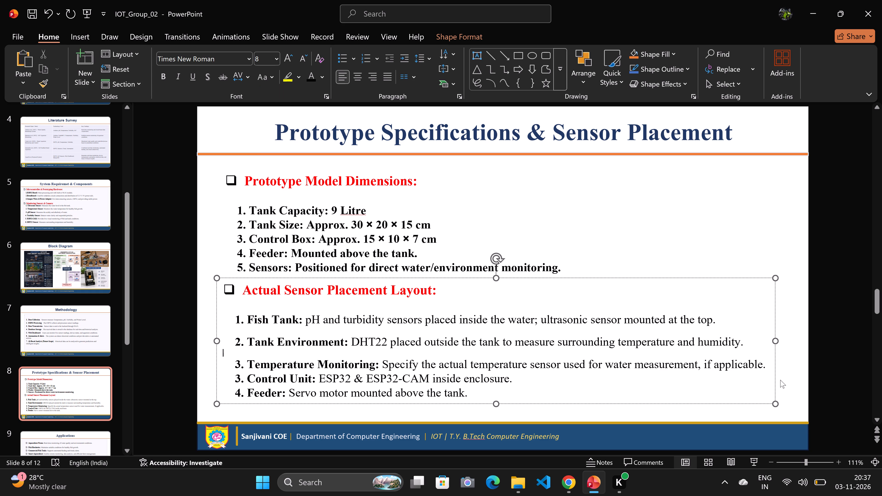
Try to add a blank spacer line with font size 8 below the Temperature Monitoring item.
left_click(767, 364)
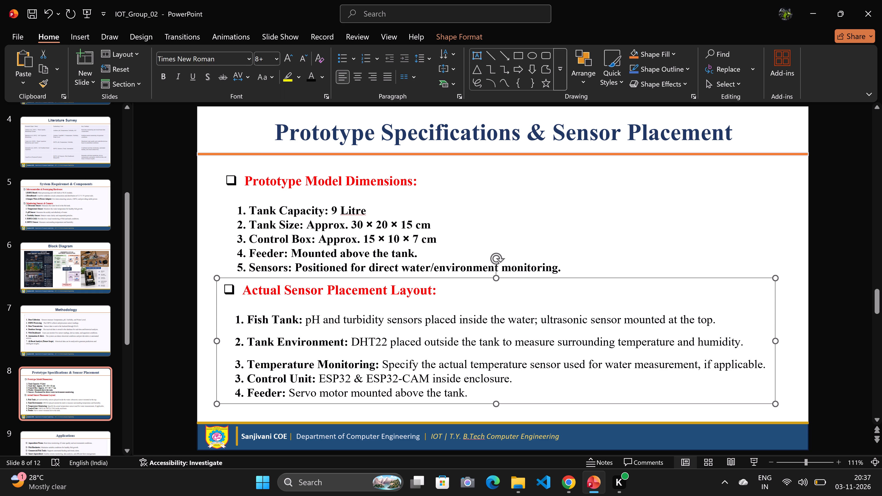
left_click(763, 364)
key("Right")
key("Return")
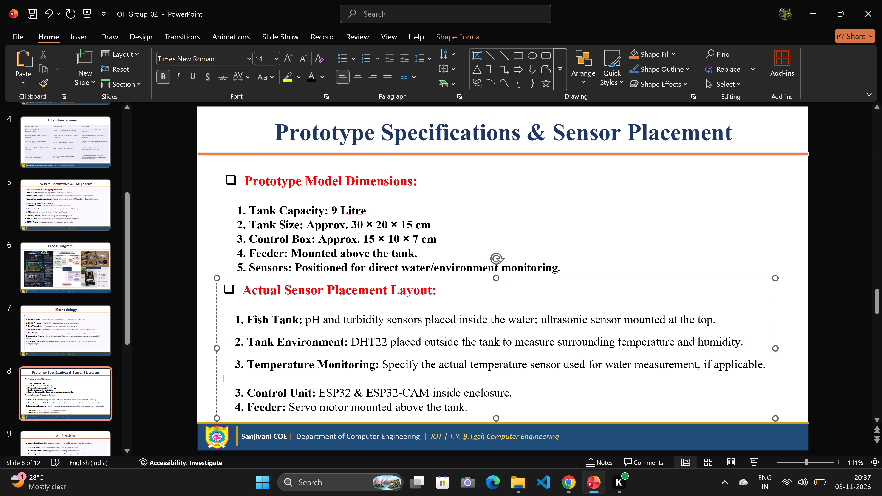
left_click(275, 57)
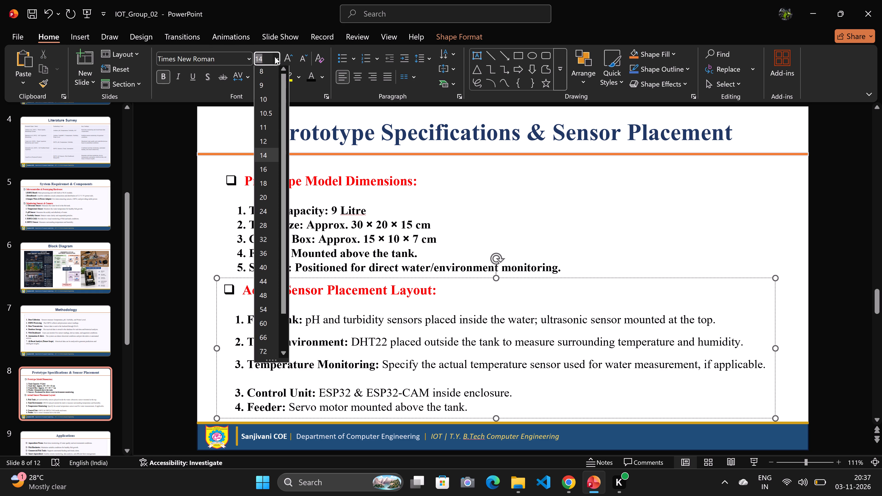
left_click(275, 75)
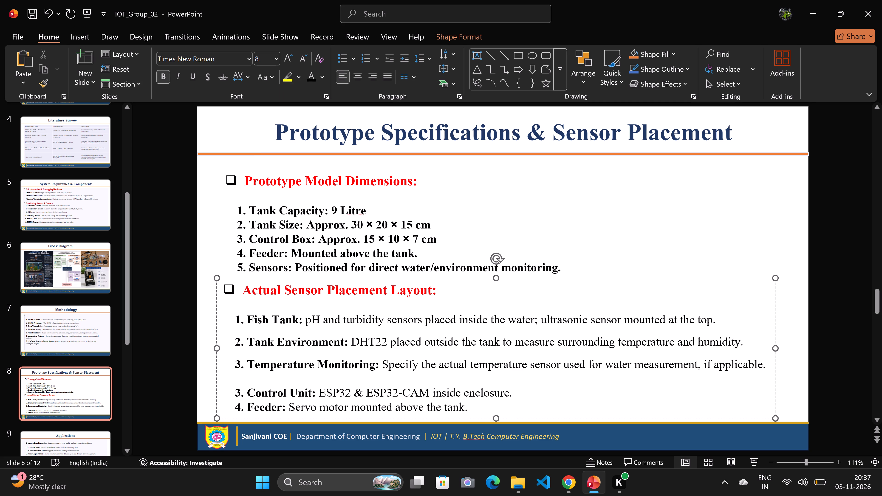
Renumber the Control Unit item as 4.
left_click(242, 397)
key("BackSpace")
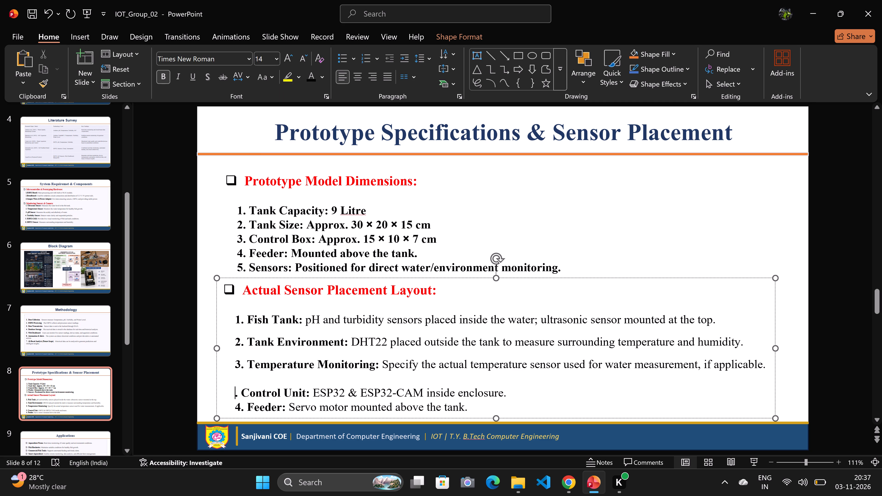
key("4")
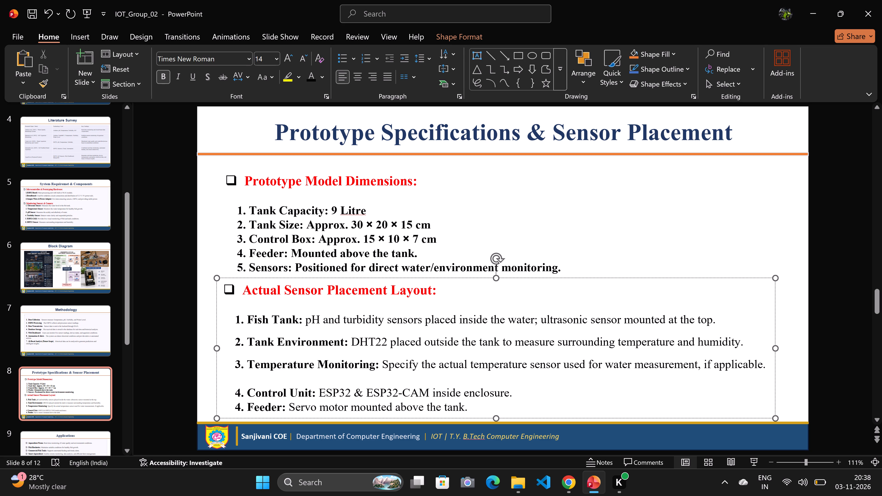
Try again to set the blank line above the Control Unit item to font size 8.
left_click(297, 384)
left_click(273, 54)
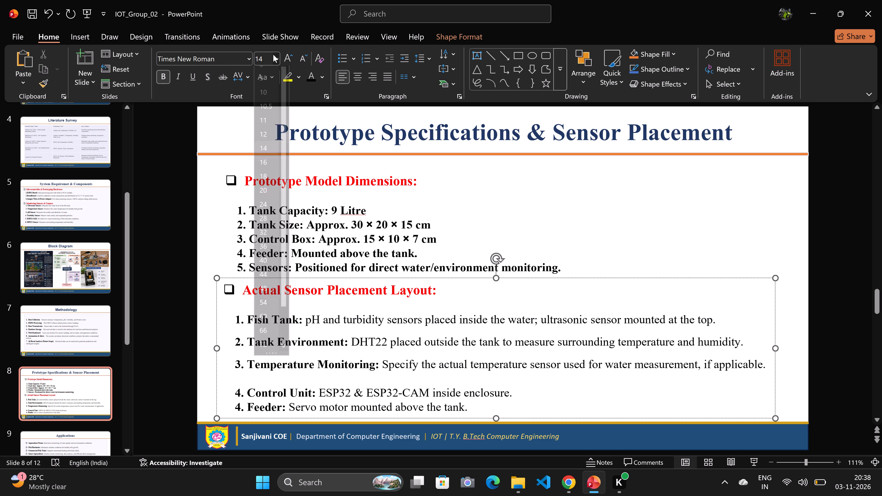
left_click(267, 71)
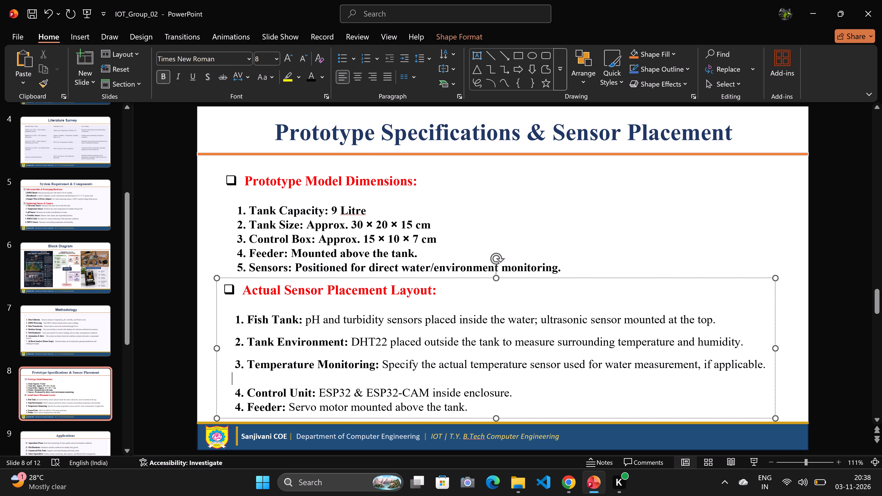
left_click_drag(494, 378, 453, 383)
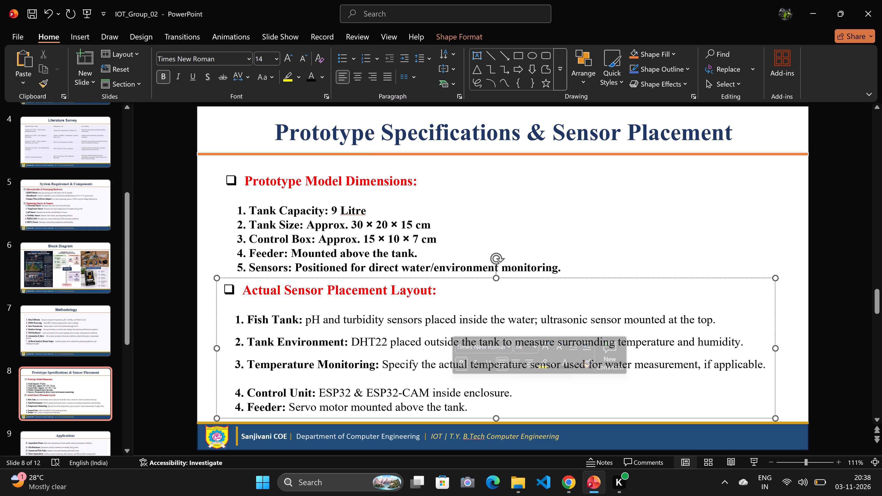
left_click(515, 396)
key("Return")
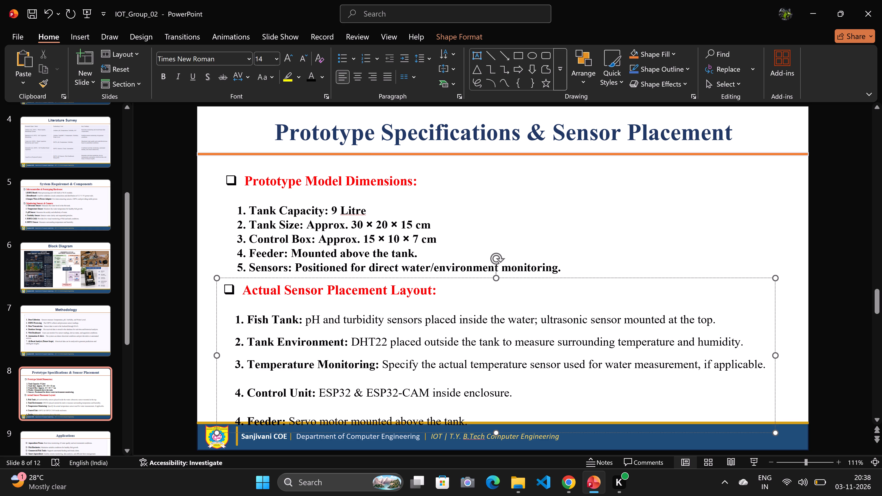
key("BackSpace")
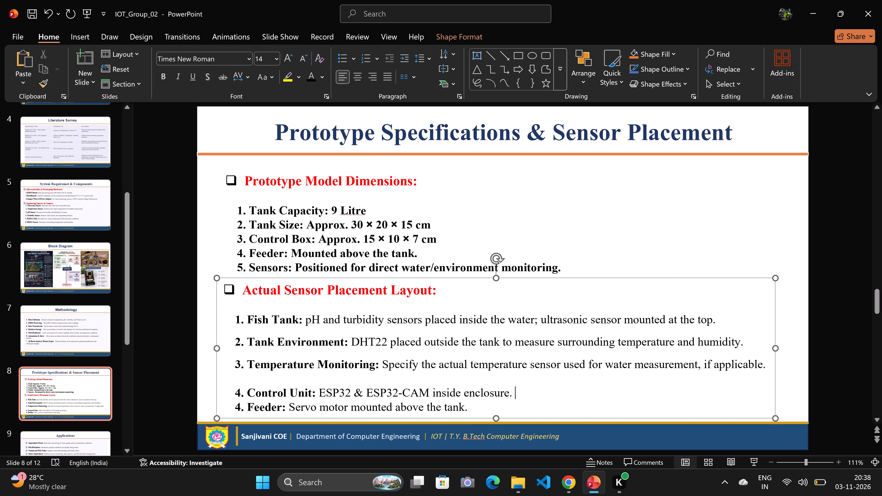
Delete the blank line above the Control Unit item and replace it with a new blank line of font size 8.
left_click(319, 380)
key("BackSpace")
key("BackSpace")
key("BackSpace")
key("BackSpace")
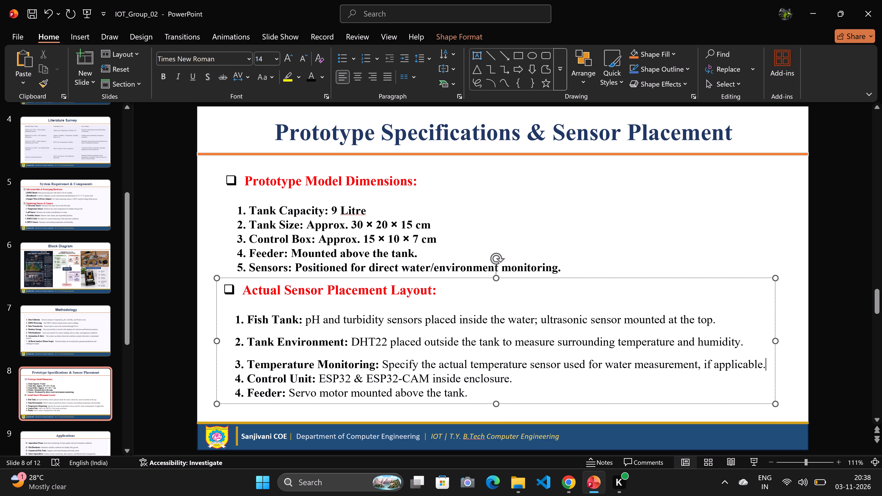
key("Return")
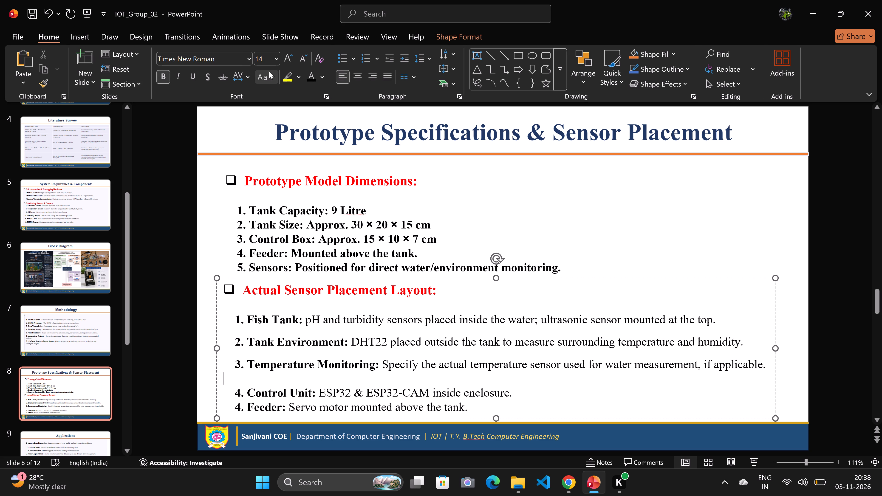
left_click(276, 64)
left_click(269, 73)
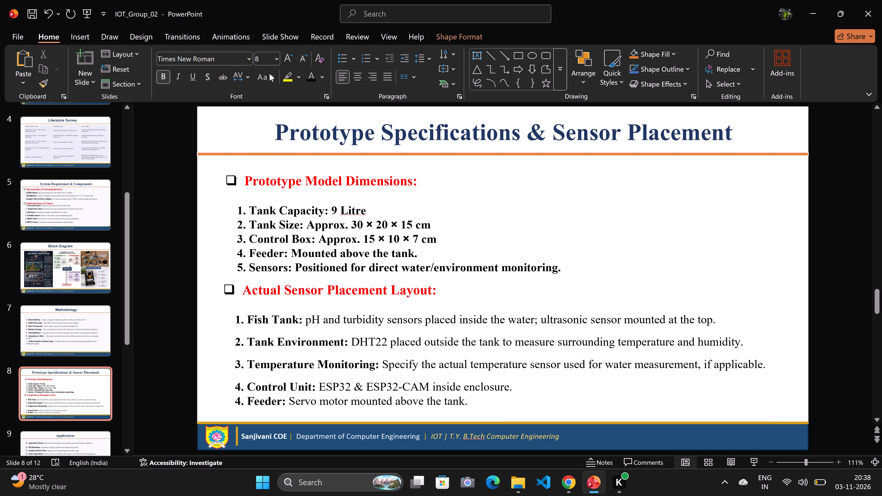
Insert a blank line between the Control Unit and Feeder items.
left_click(516, 386)
key("Return")
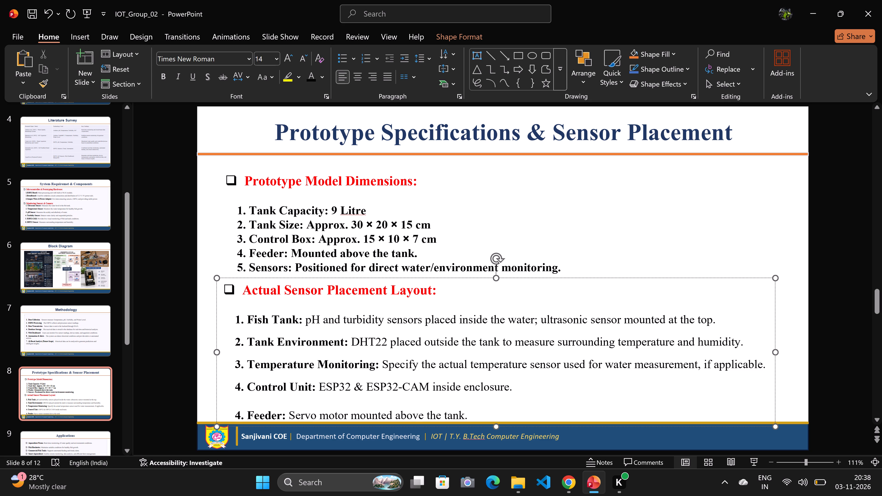
Move the Prototype Model Dimensions text box slightly up, aligning its left edge with the Actual Sensor Placement Layout box.
left_click(321, 173)
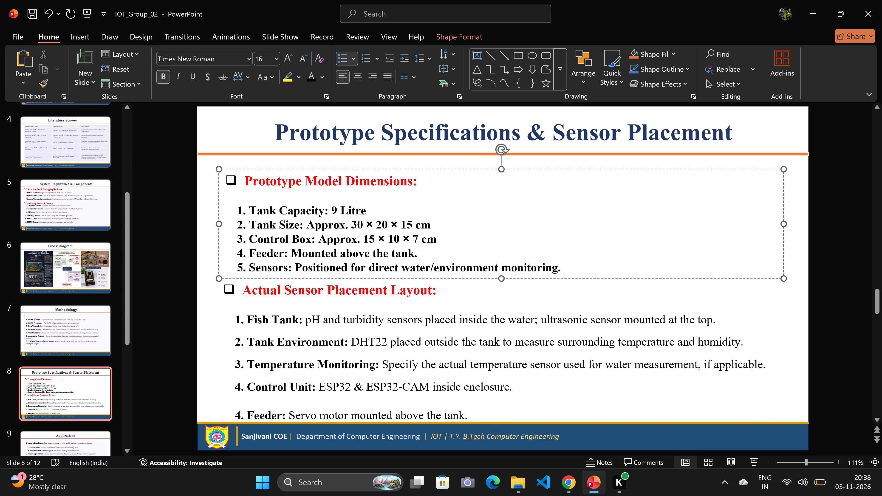
left_click(384, 195)
left_click_drag(580, 267, 579, 266)
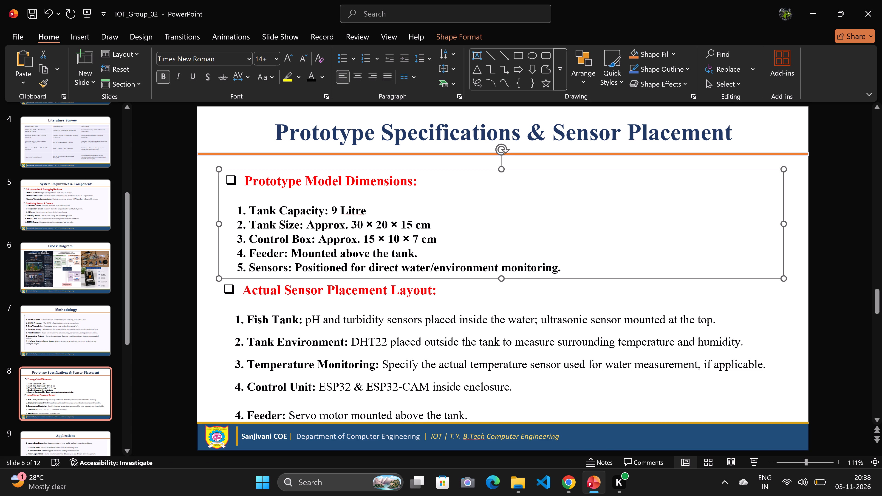
left_click_drag(579, 266, 576, 259)
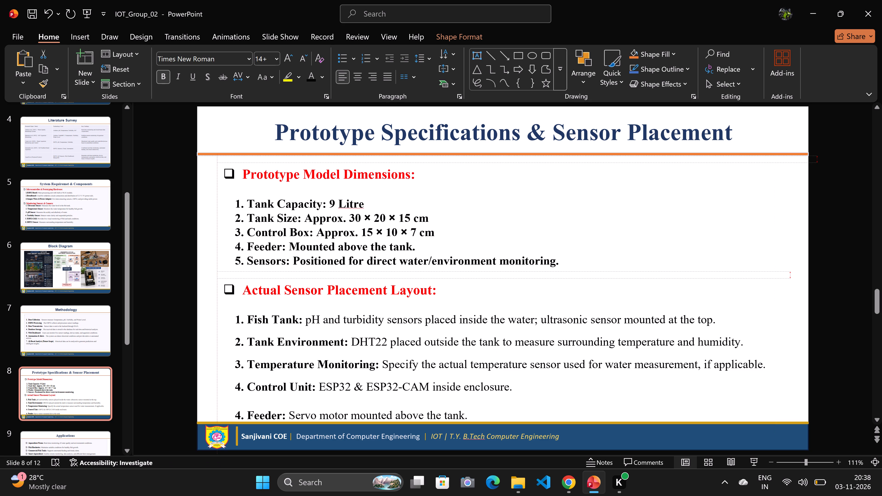
left_click_drag(576, 259, 576, 259)
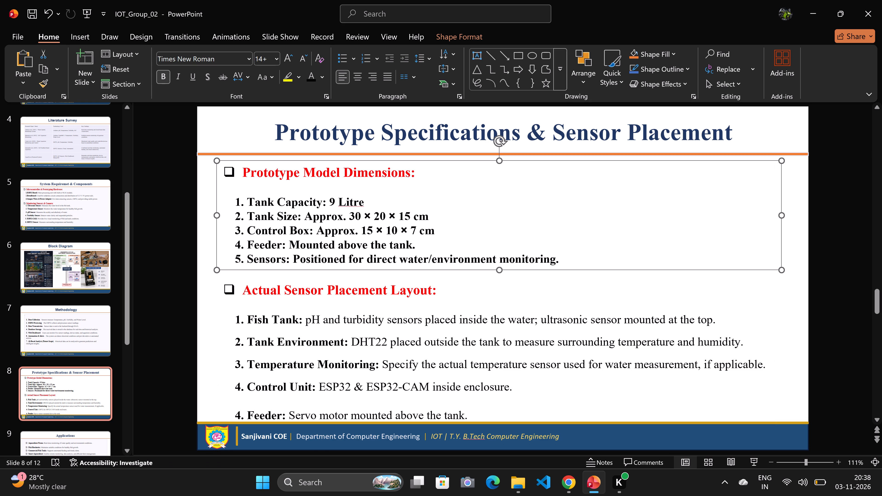
Place the cursor on the blank line under the Actual Sensor Placement Layout heading.
left_click(550, 305)
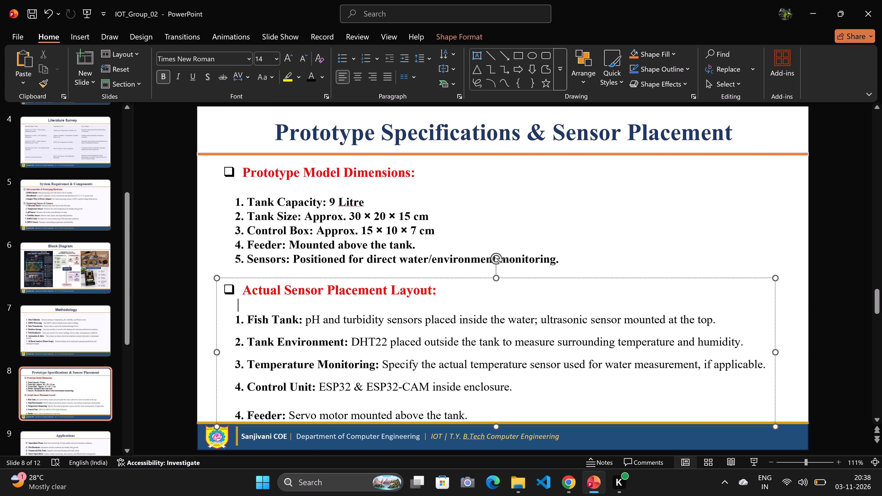
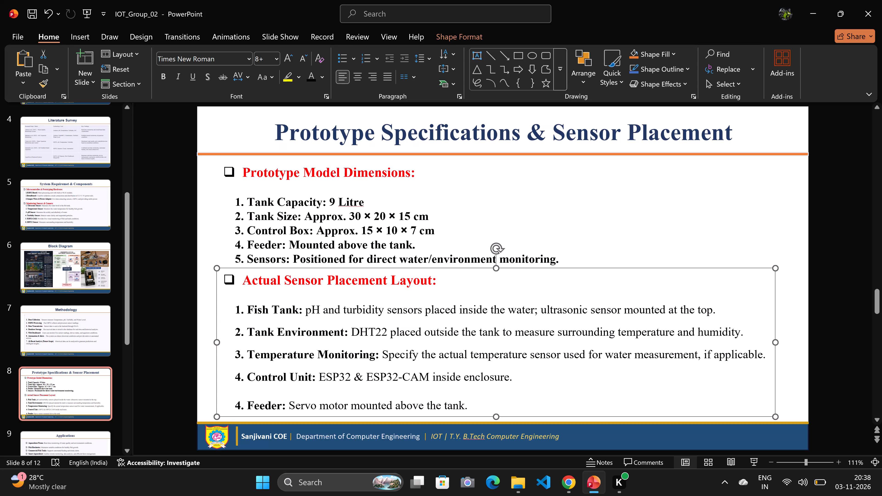
Set the blank line between the Control Unit and Feeder items to font size 8.
left_click(343, 393)
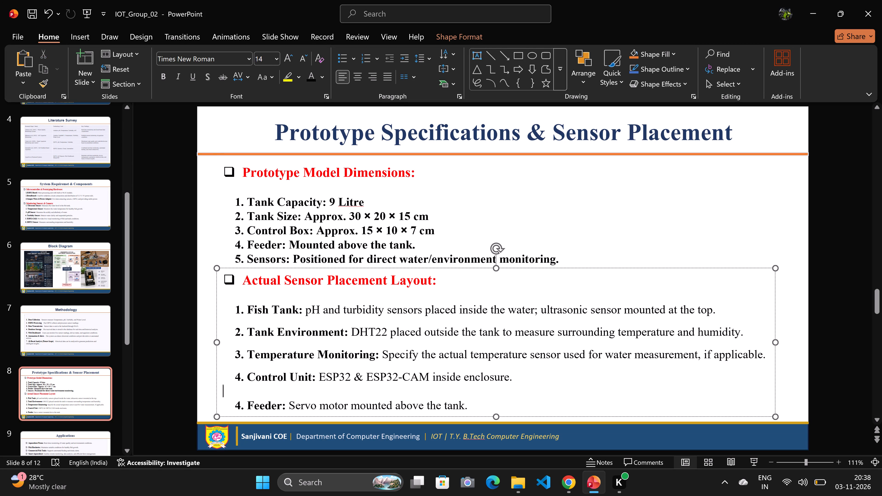
left_click(279, 56)
left_click(274, 71)
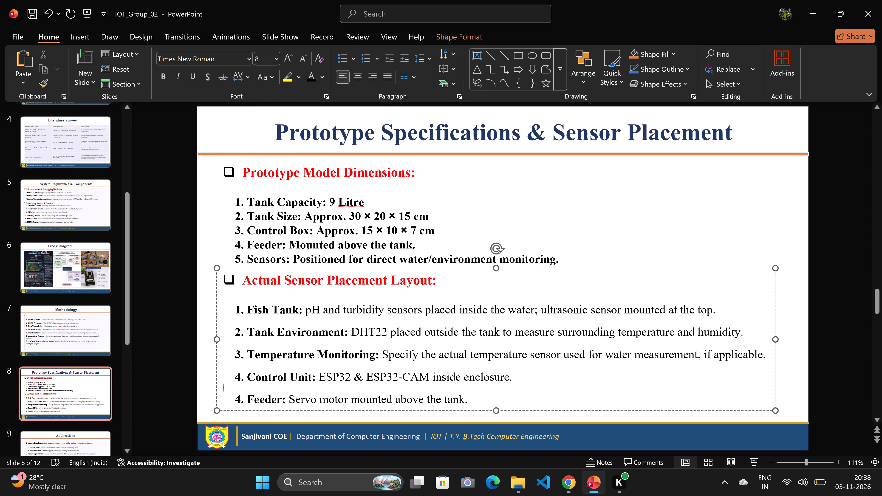
Renumber the Feeder item in the Actual Sensor Placement Layout list as 5.
left_click(240, 397)
key("BackSpace")
key("5")
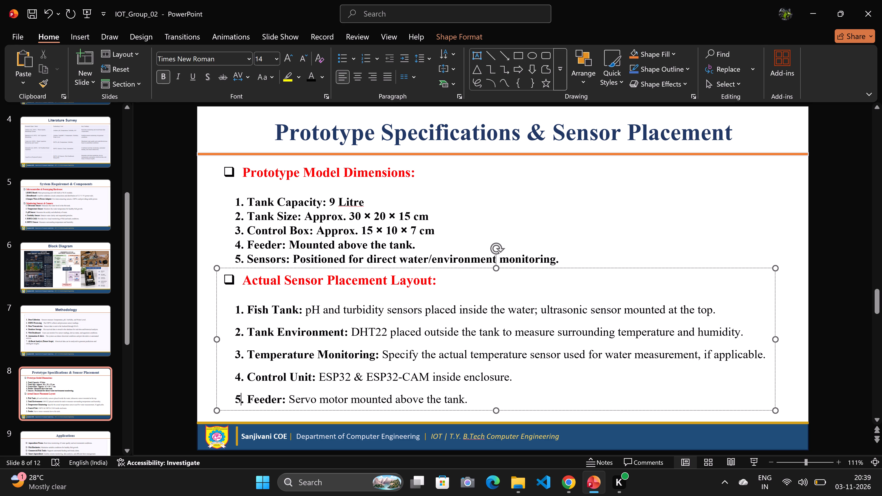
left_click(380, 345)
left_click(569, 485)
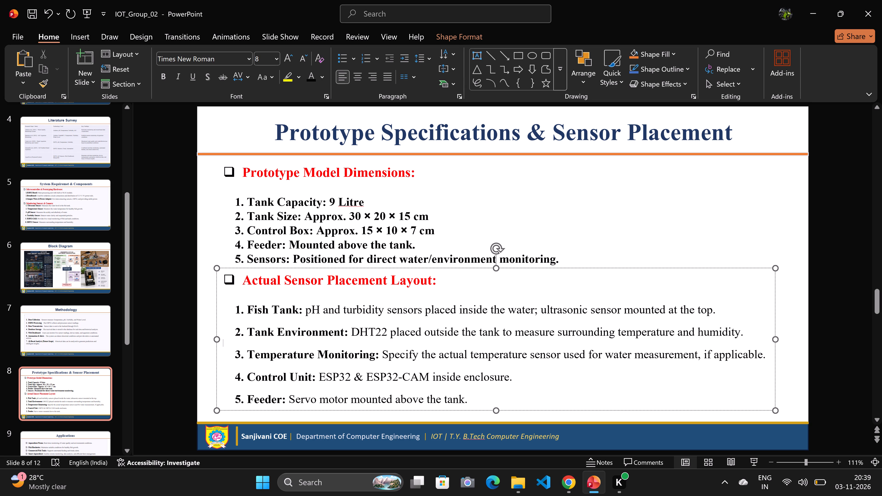
On the Applications slide, set the whole bullet list, including the blank lines between items, to font size 14.
scroll(63, 396, "down", 1)
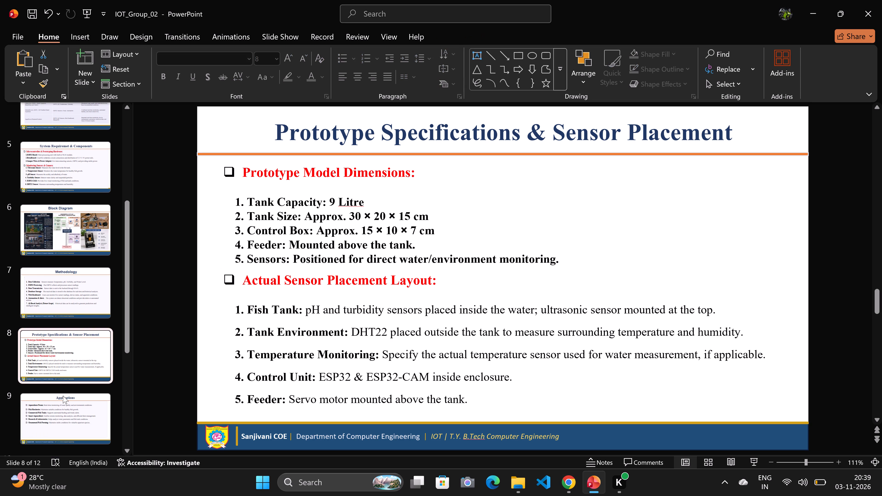
scroll(63, 396, "down", 1)
left_click(51, 332)
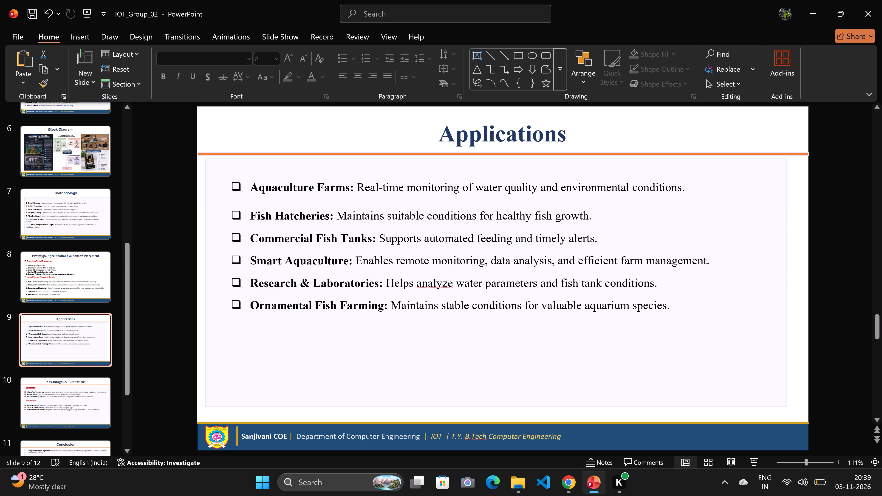
left_click_drag(679, 307, 566, 287)
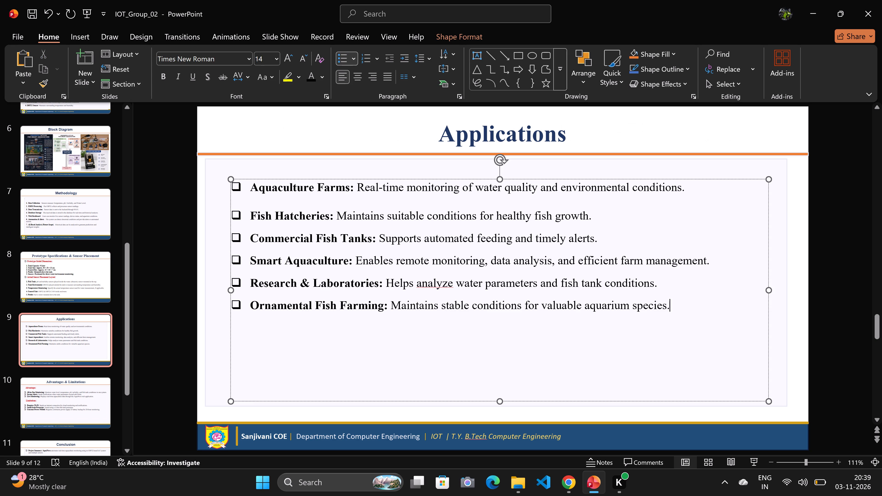
left_click_drag(566, 287, 257, 192)
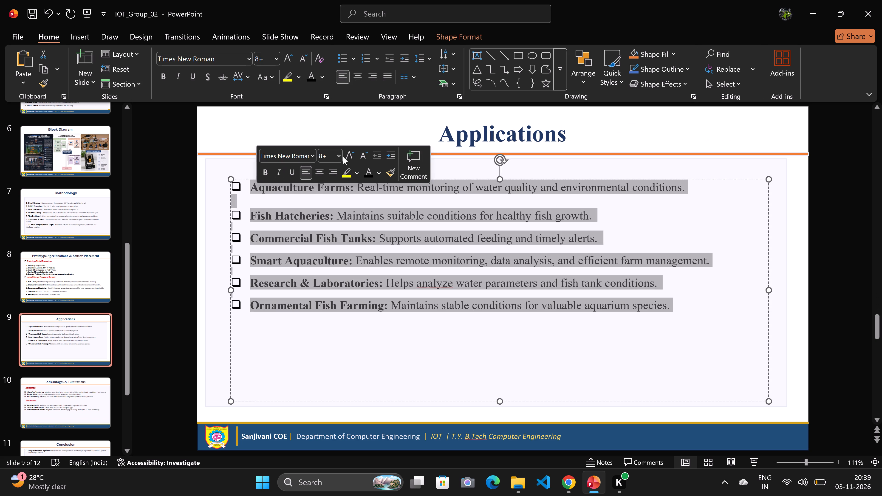
left_click(341, 157)
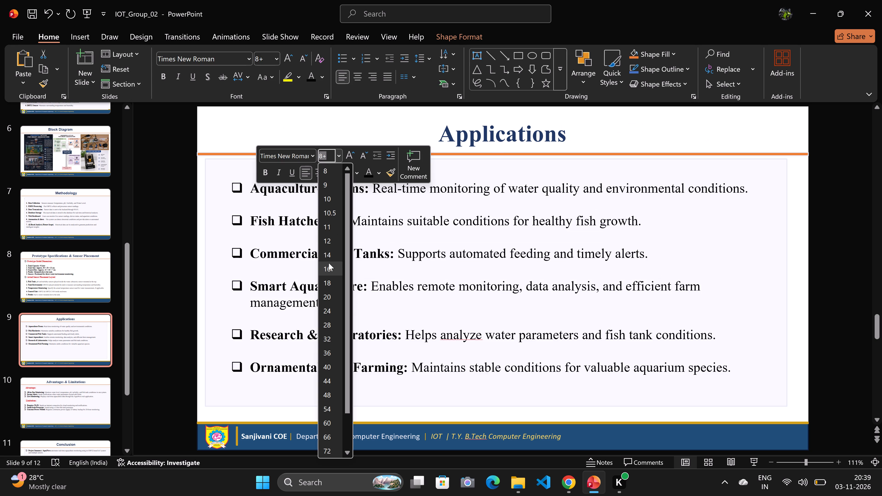
left_click(332, 256)
left_click(373, 295)
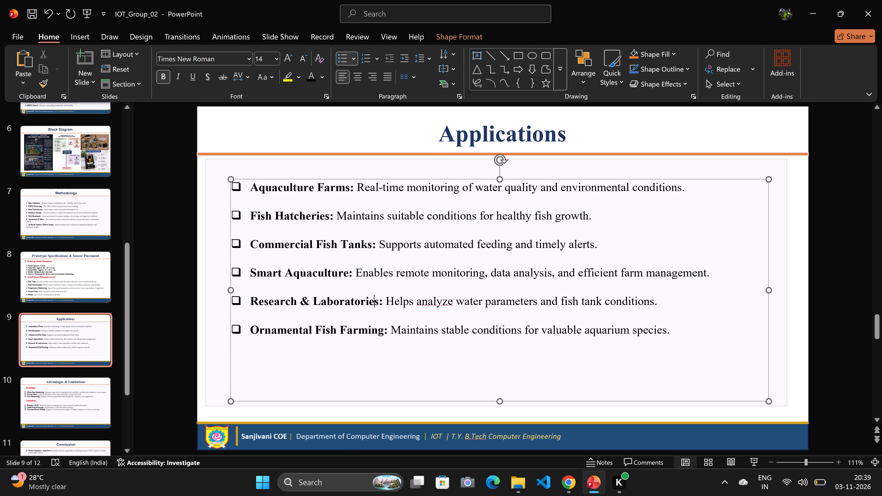
On the Advantages & Limitations slide, check the font and size of both headings and of the Advantages bullets.
left_click(69, 408)
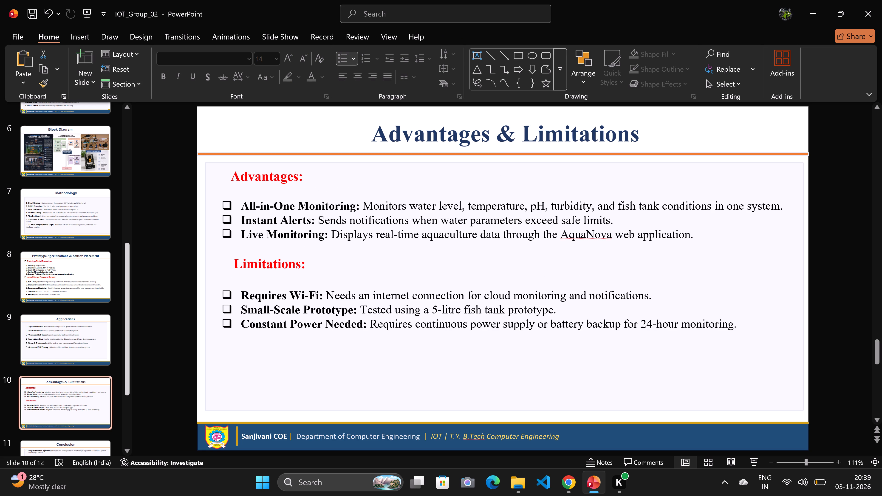
left_click_drag(315, 267, 244, 269)
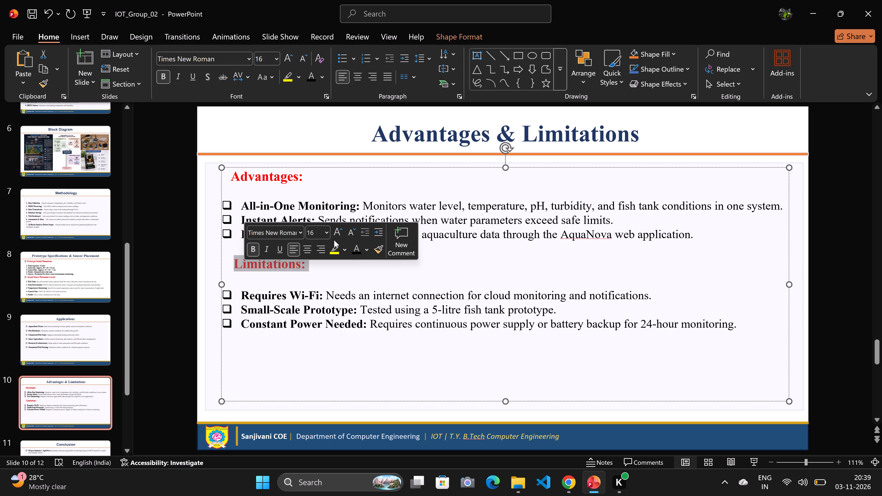
left_click(329, 267)
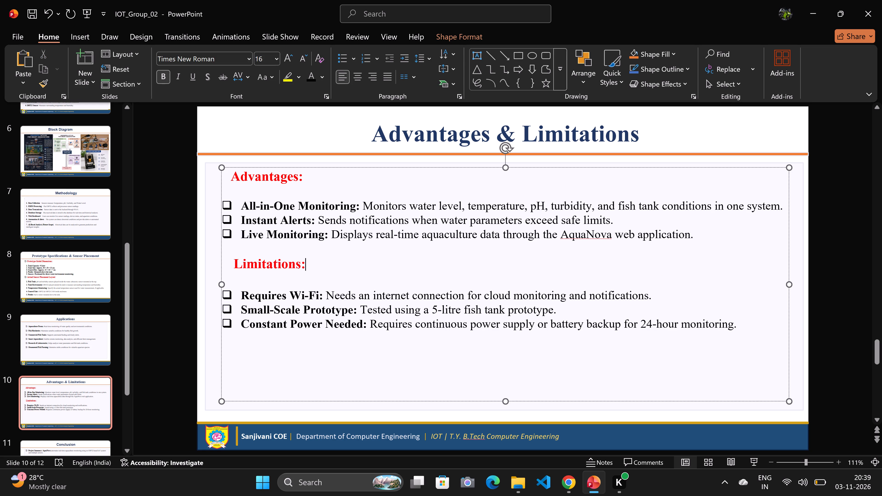
left_click_drag(317, 177, 254, 174)
left_click(369, 200)
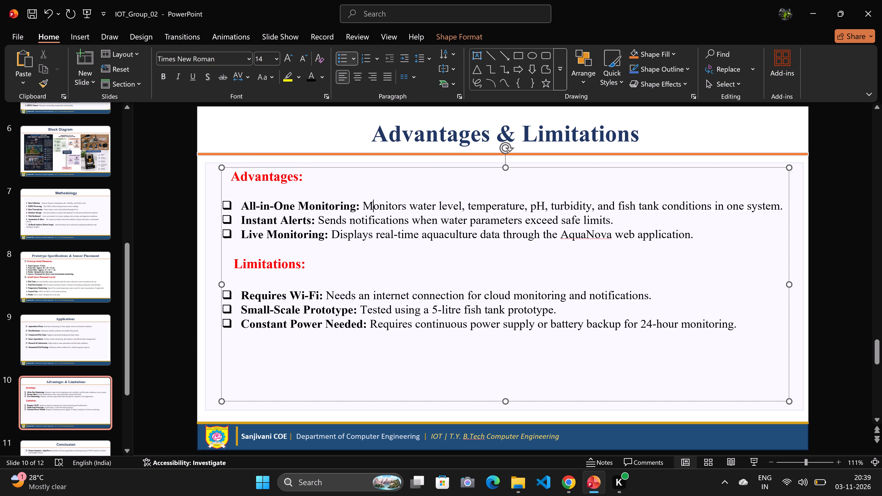
left_click_drag(705, 237, 602, 227)
left_click_drag(602, 227, 256, 203)
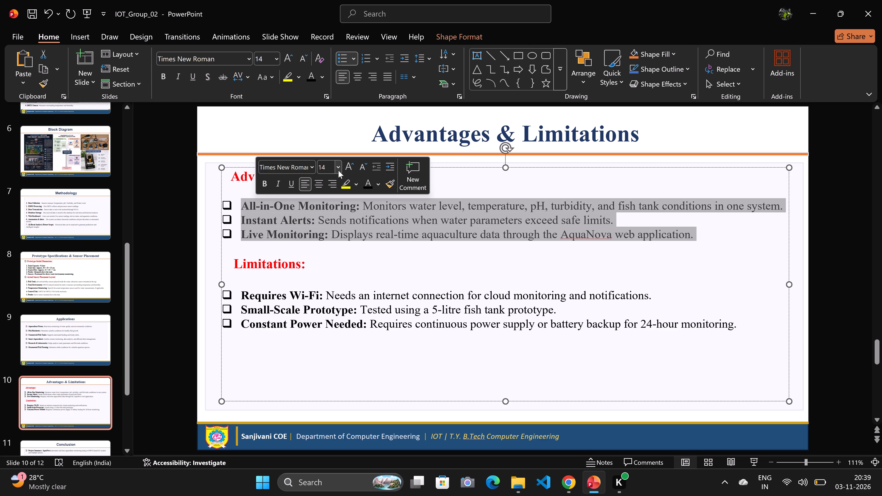
left_click(369, 238)
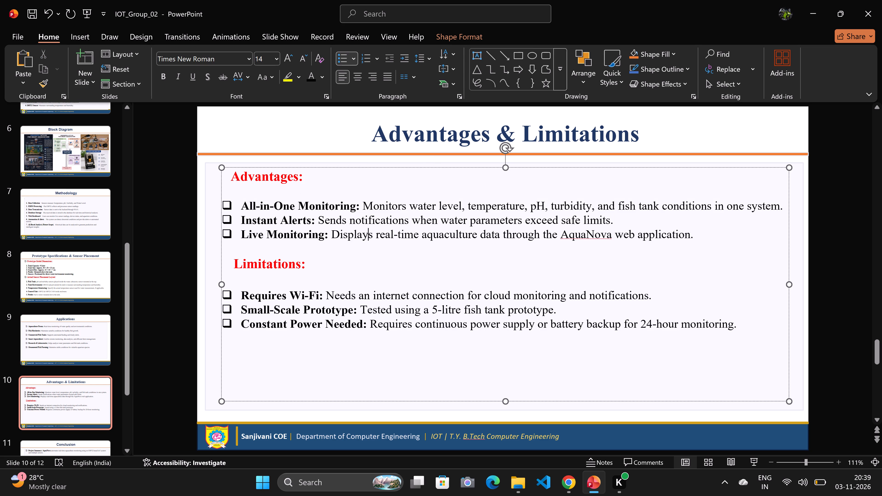
Insert an unbulleted blank line at font size 8 after the All-in-One Monitoring item under Advantages.
left_click(782, 206)
key("Return")
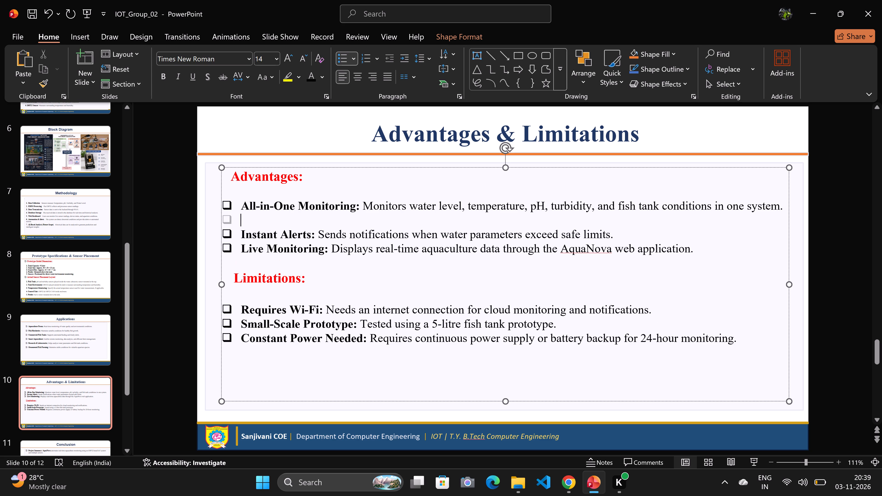
key("BackSpace")
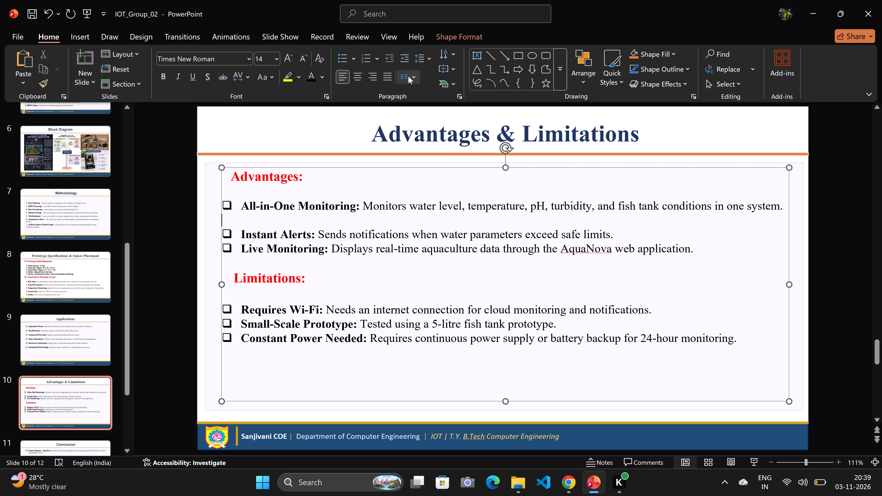
left_click(280, 61)
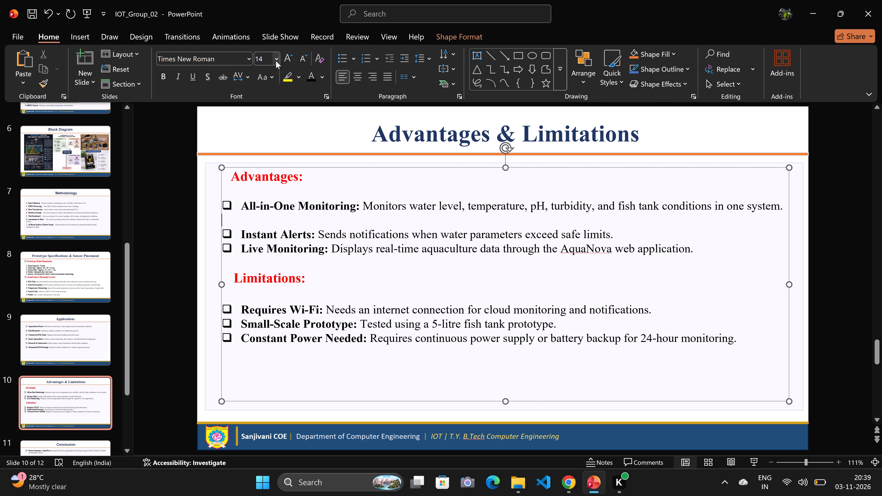
left_click(276, 61)
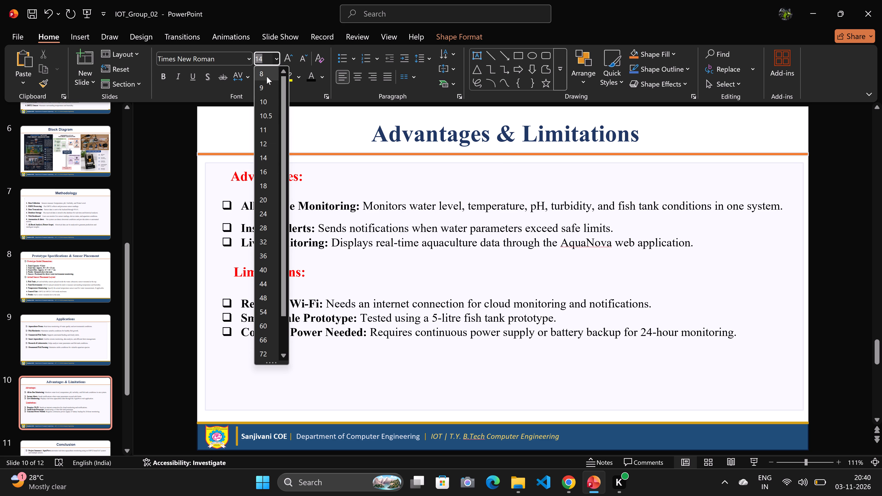
left_click(267, 76)
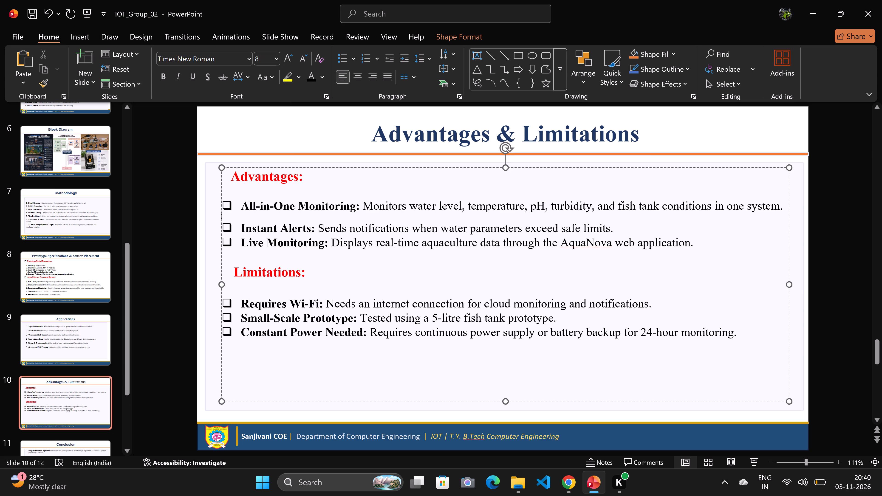
Insert an unbulleted blank line at font size 8 between the Instant Alerts and Live Monitoring items.
left_click(618, 224)
key("Return")
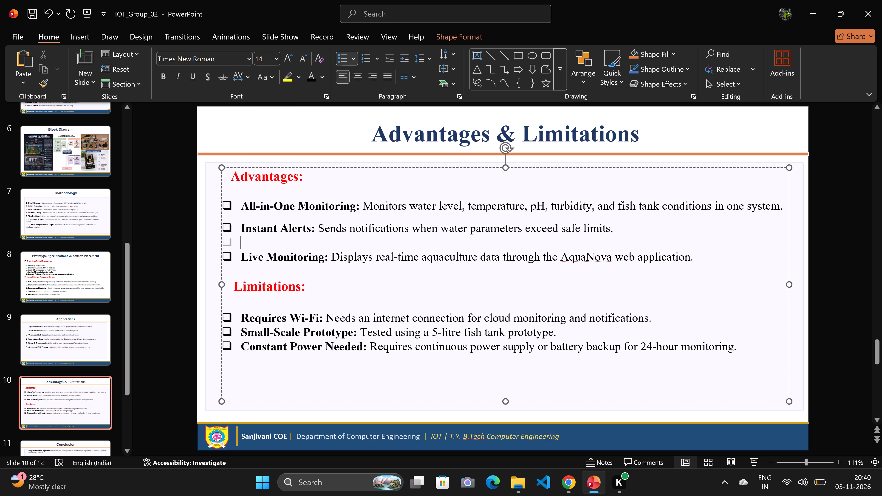
key("BackSpace")
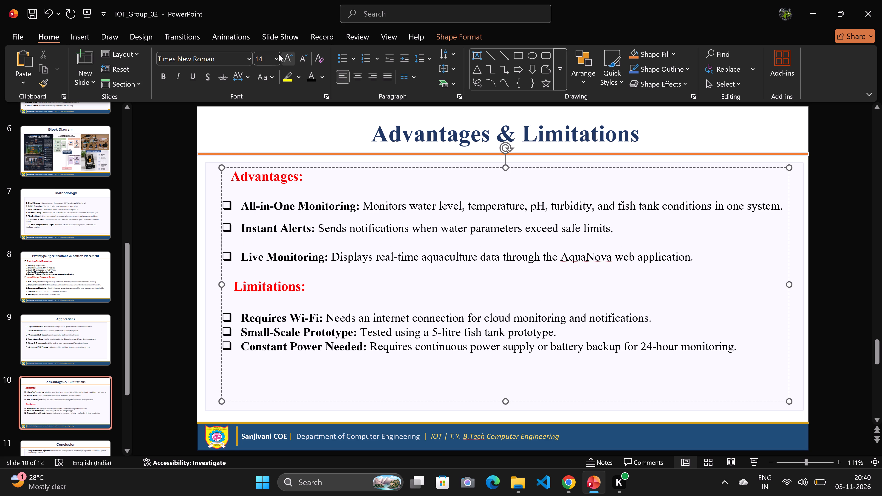
left_click(274, 54)
left_click(264, 78)
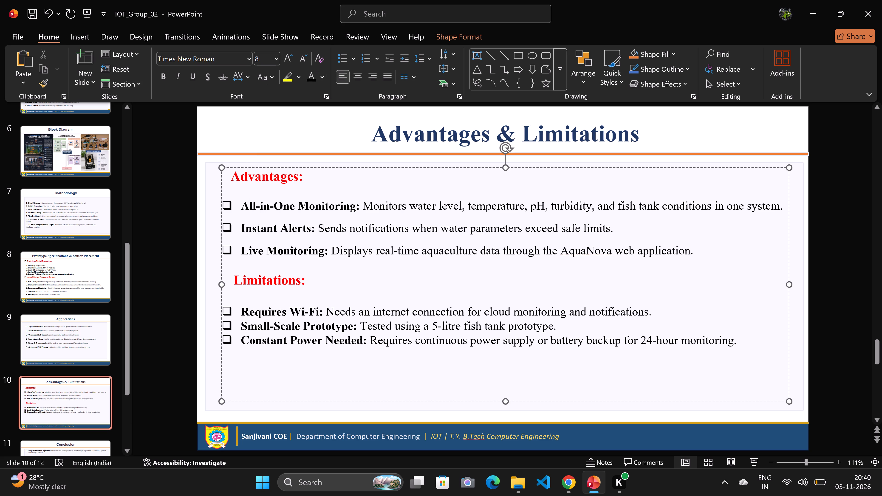
Under Limitations, insert an unbulleted blank line at font size 8 after the Requires Wi-Fi item.
left_click(660, 313)
key("Return")
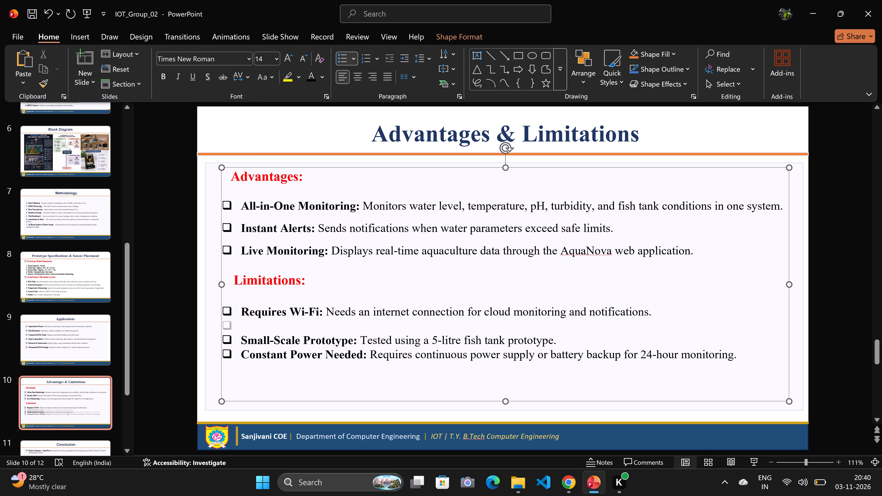
key("BackSpace")
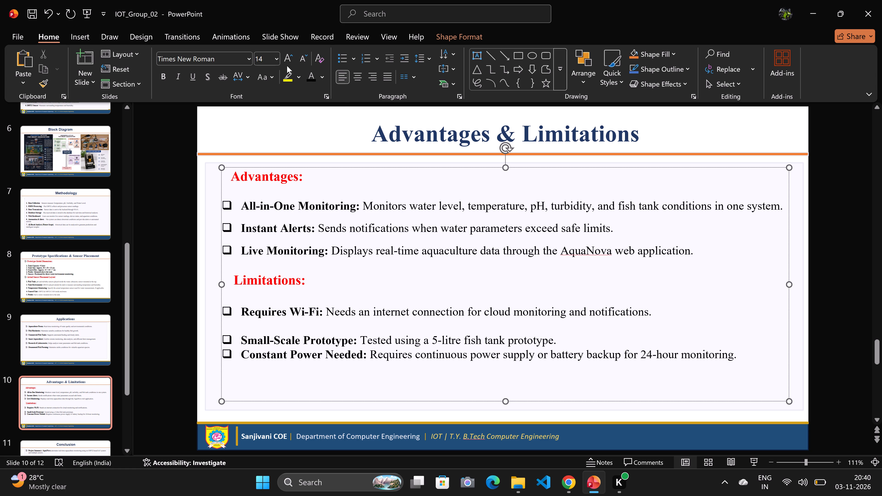
left_click(274, 57)
left_click(269, 75)
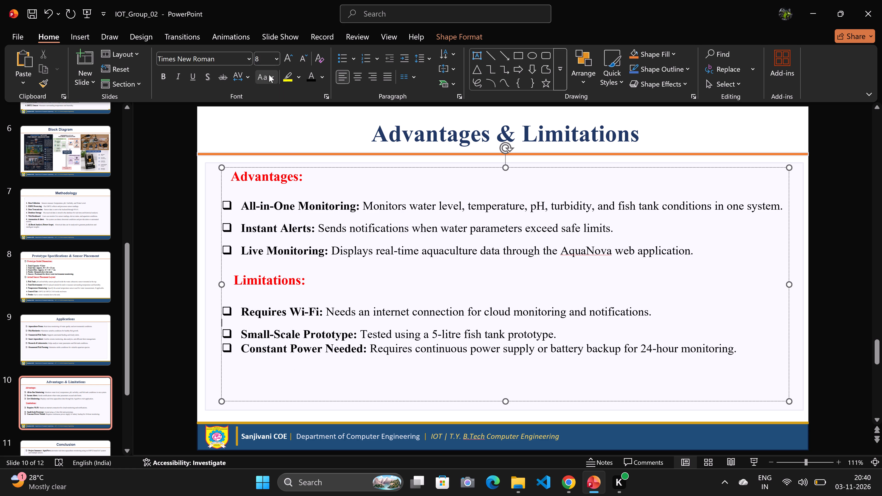
Insert an unbulleted blank line at font size 8 between the Small-Scale Prototype and Constant Power Needed items.
left_click(557, 335)
key("Return")
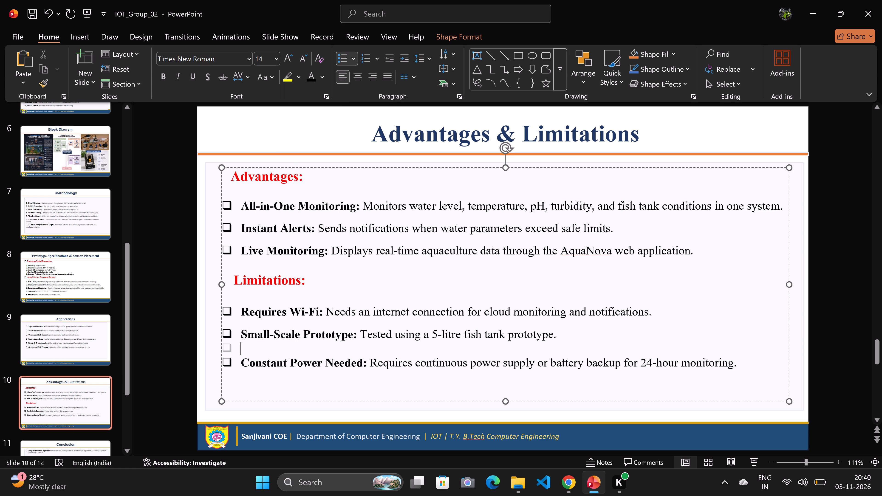
key("BackSpace")
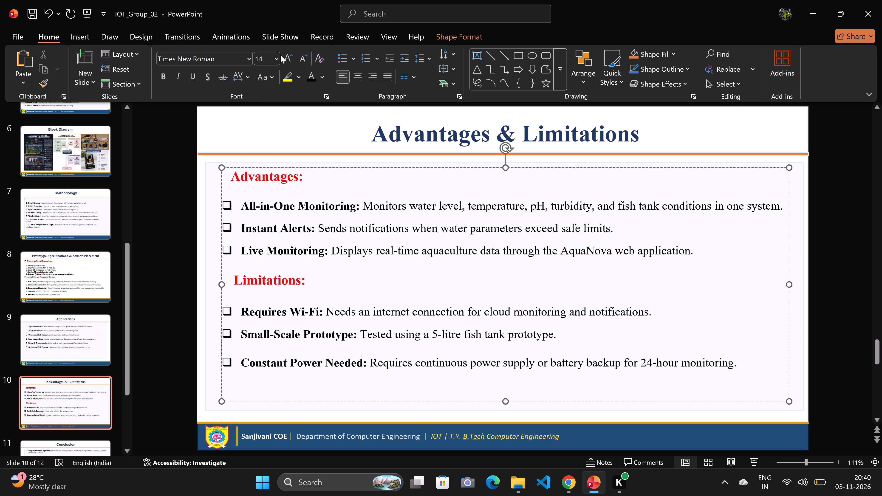
left_click_drag(280, 55, 277, 57)
left_click(277, 57)
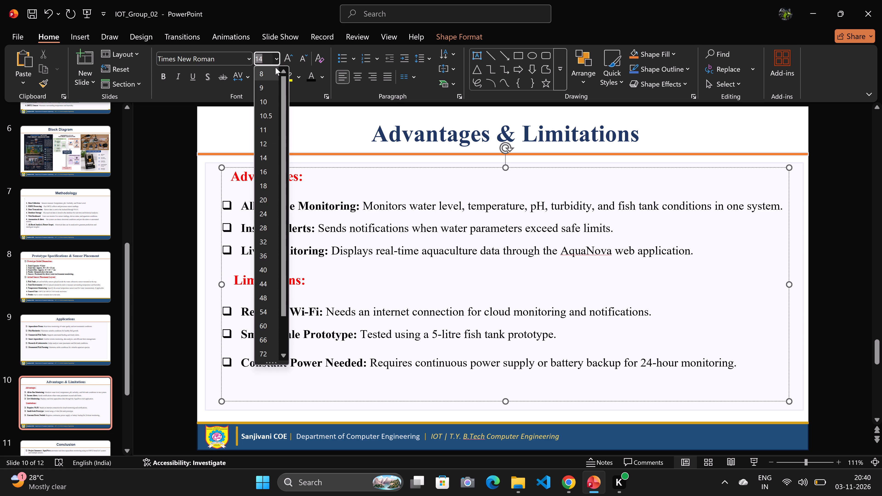
left_click(275, 67)
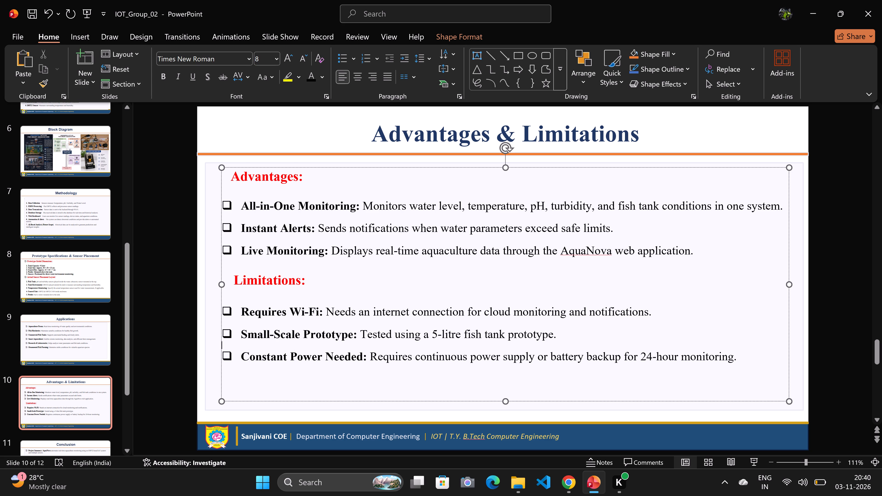
Check the font and size of the Conclusion slide's bullet text and view the closing Thank You slide.
left_click(100, 397)
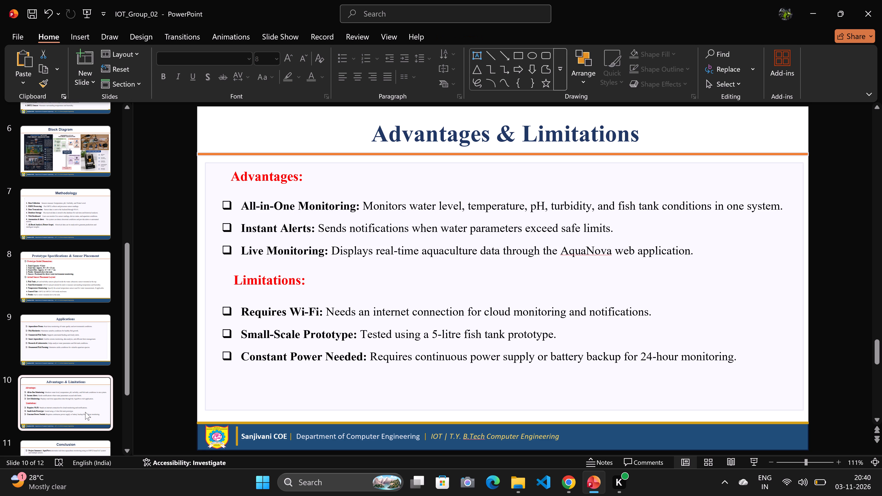
scroll(80, 424, "down", 1)
left_click(83, 386)
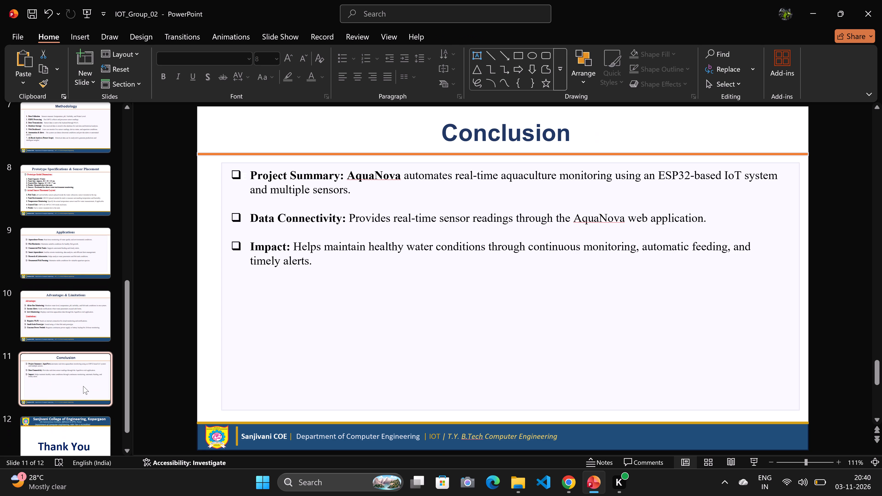
left_click_drag(322, 265, 257, 180)
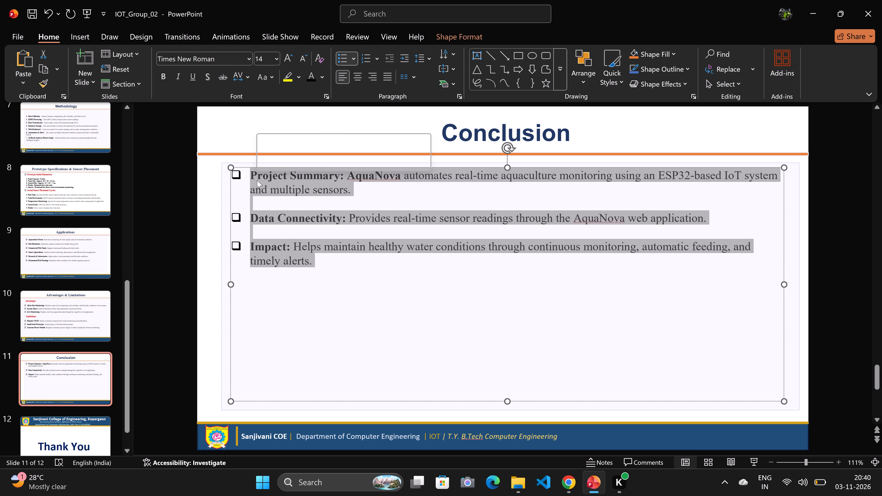
left_click(333, 301)
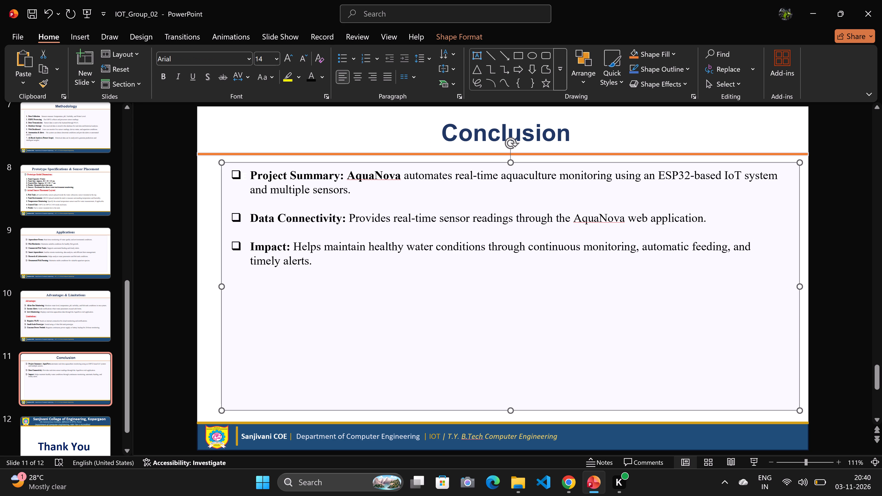
left_click(67, 397)
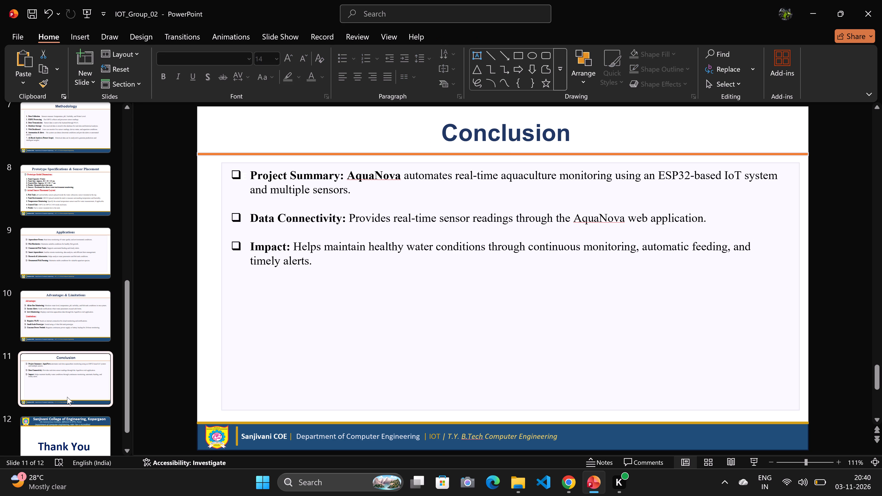
left_click(60, 435)
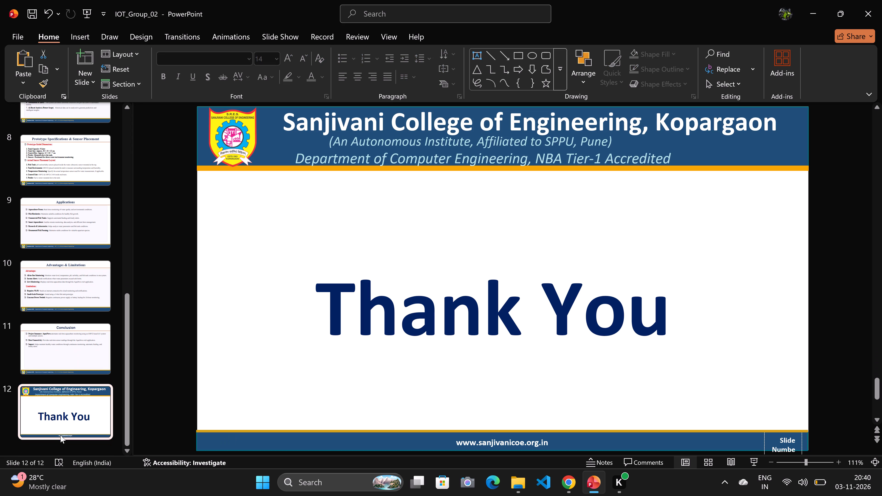
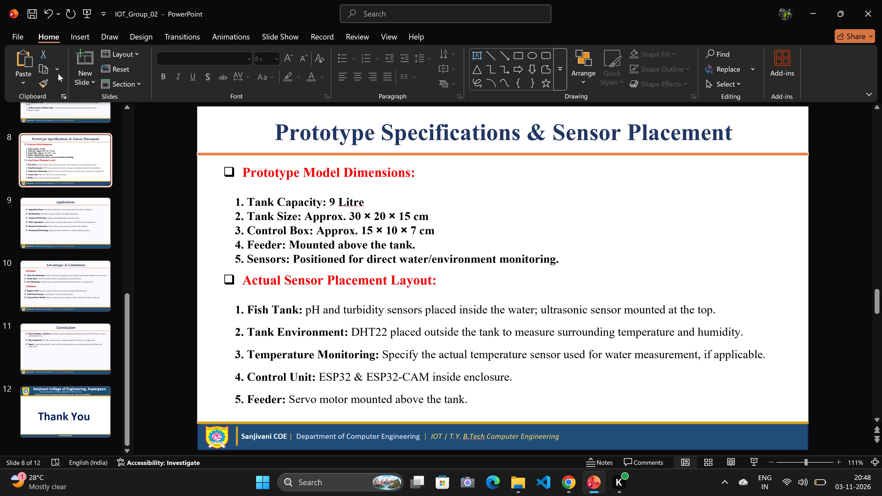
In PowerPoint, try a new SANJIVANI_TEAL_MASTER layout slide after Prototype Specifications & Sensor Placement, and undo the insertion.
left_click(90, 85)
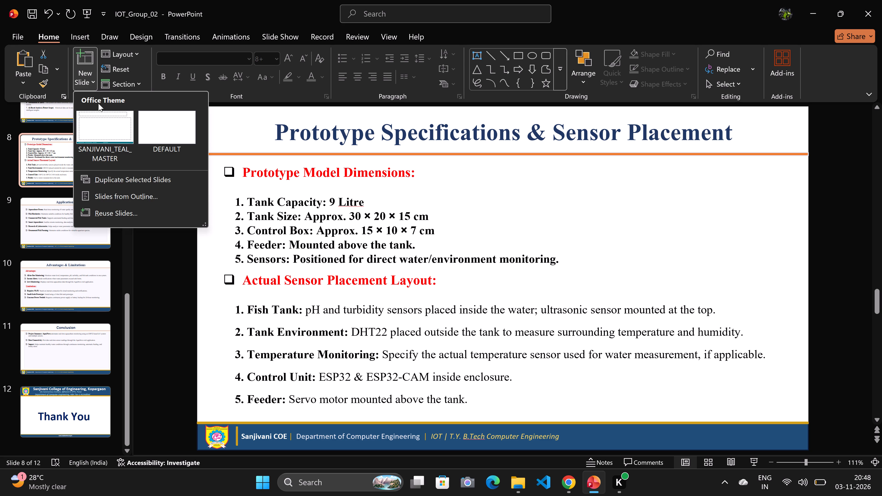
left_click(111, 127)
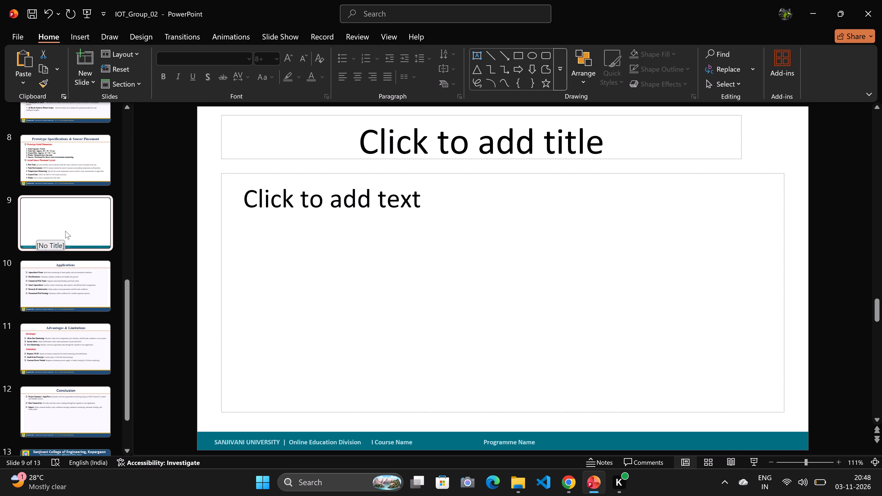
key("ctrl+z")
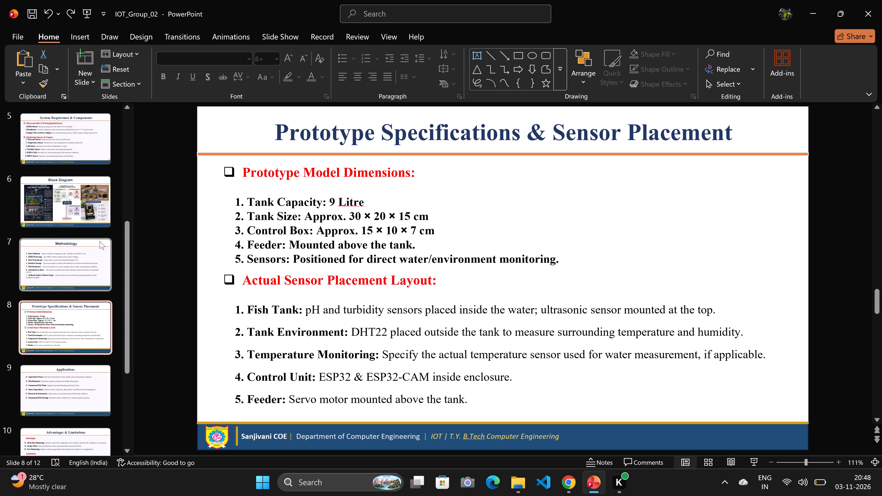
Review the slides from Methodology through Thank You, comparing the content and layout of Applications, Advantages & Limitations and Conclusion.
left_click(99, 225)
left_click(91, 262)
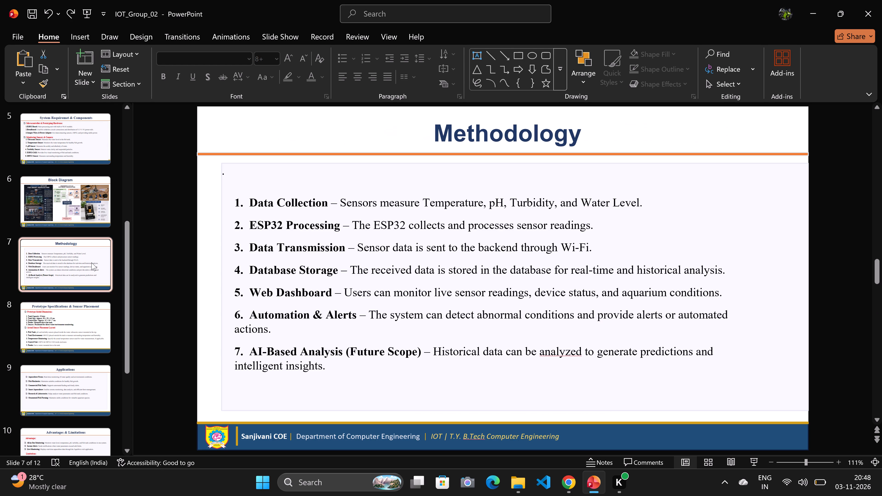
left_click(87, 286)
left_click(78, 329)
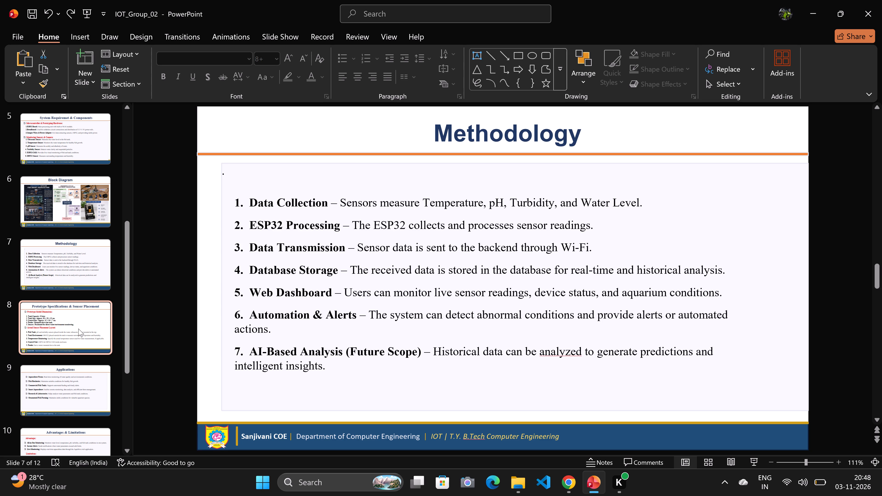
scroll(78, 329, "down", 2)
left_click(75, 400)
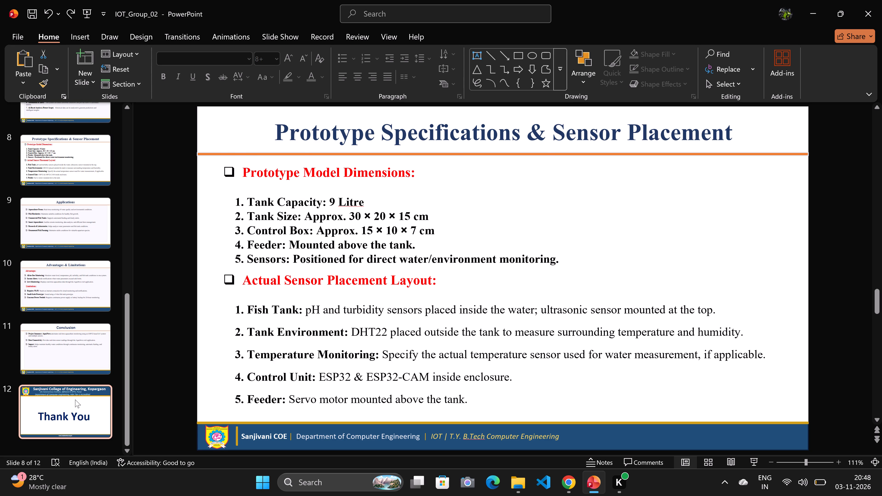
left_click(83, 355)
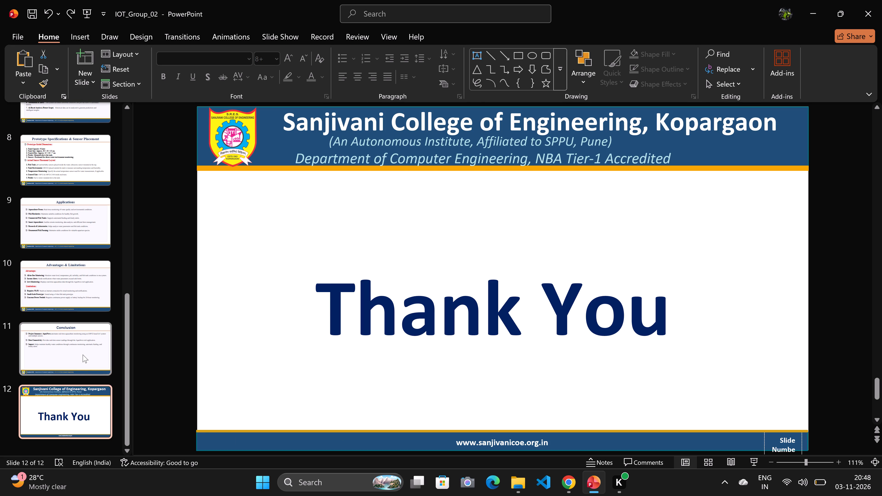
left_click(89, 280)
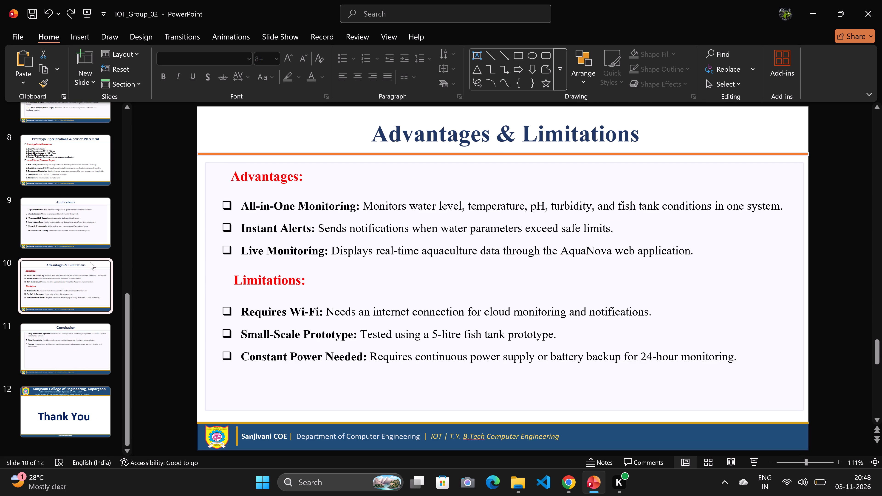
left_click(95, 235)
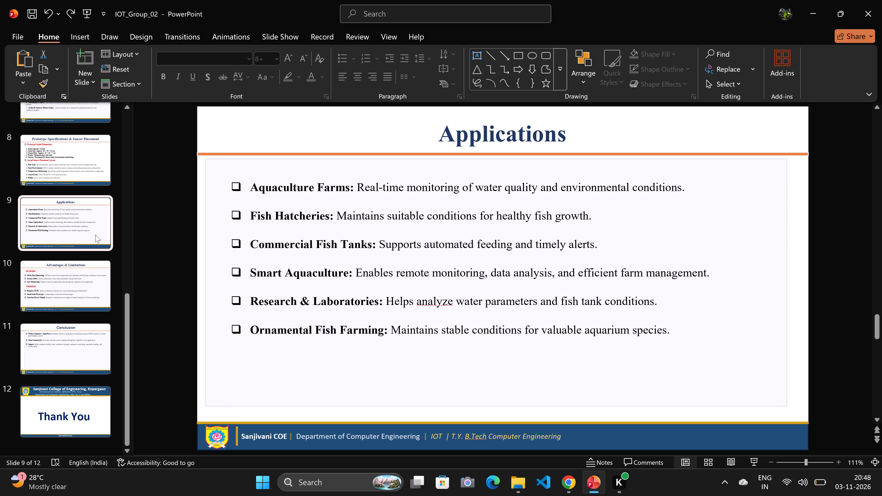
left_click(90, 288)
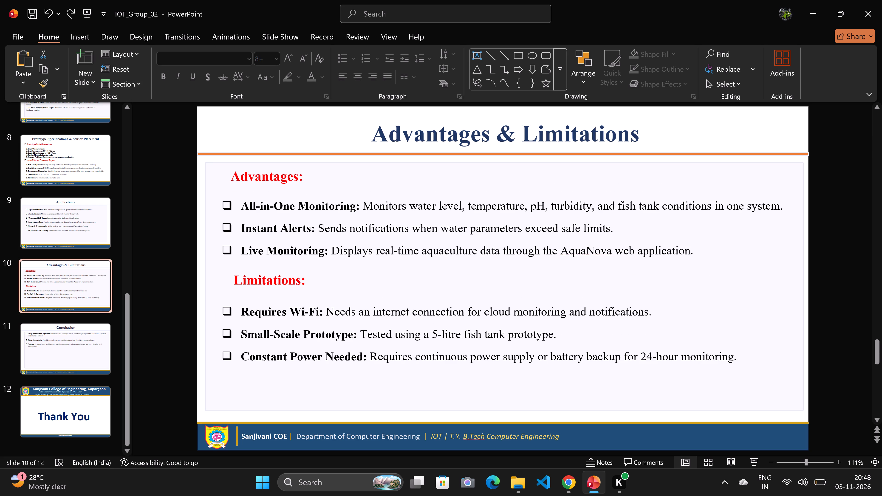
left_click(98, 351)
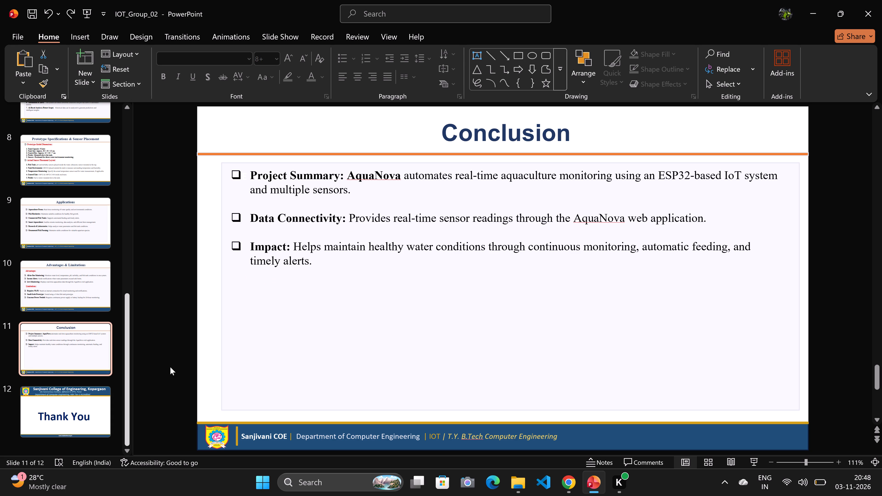
left_click(87, 269)
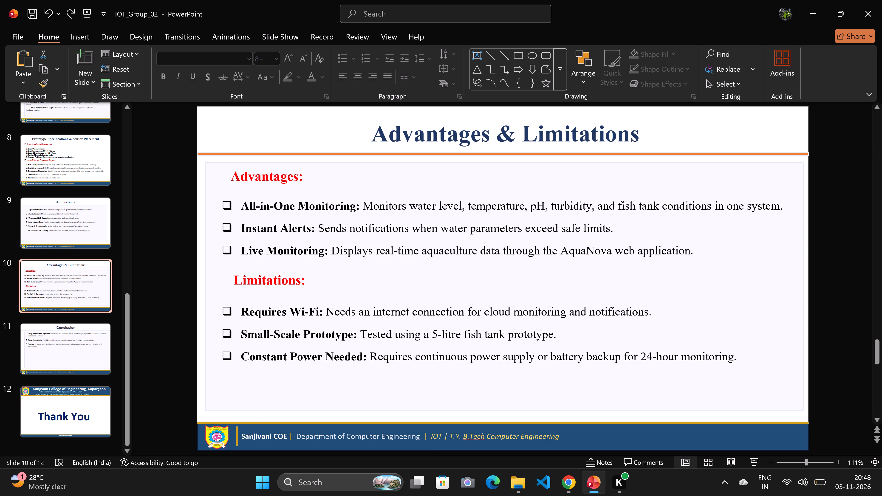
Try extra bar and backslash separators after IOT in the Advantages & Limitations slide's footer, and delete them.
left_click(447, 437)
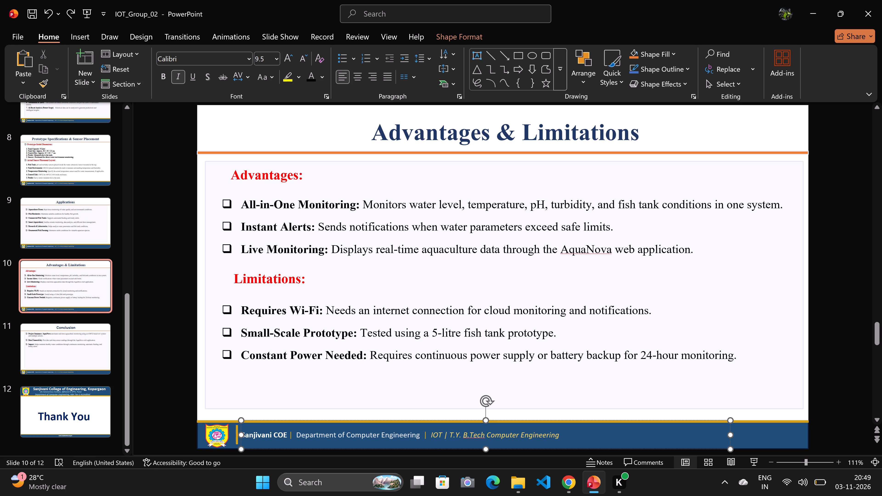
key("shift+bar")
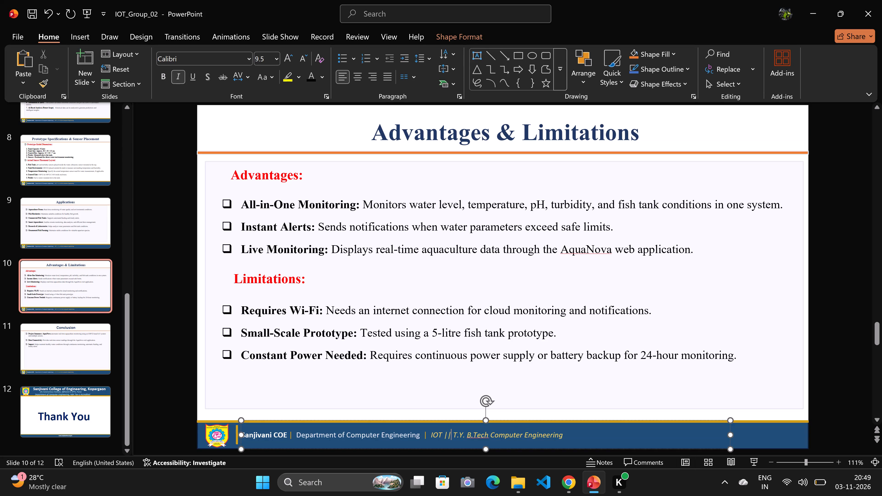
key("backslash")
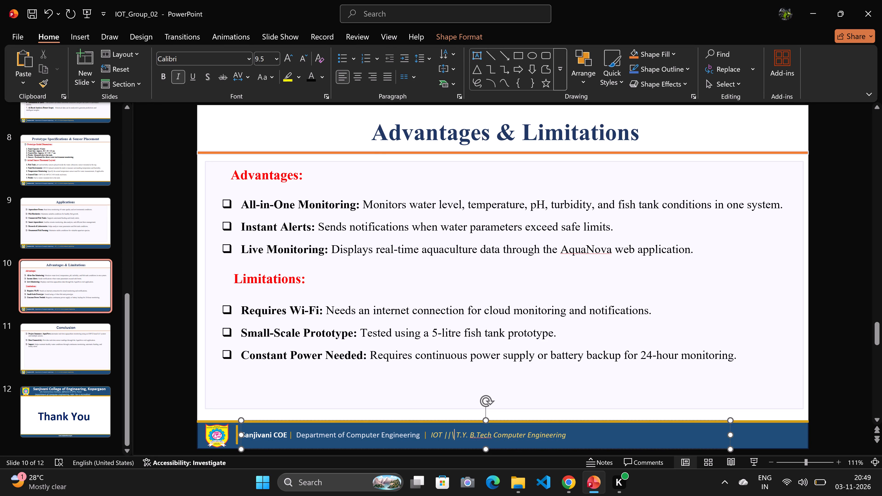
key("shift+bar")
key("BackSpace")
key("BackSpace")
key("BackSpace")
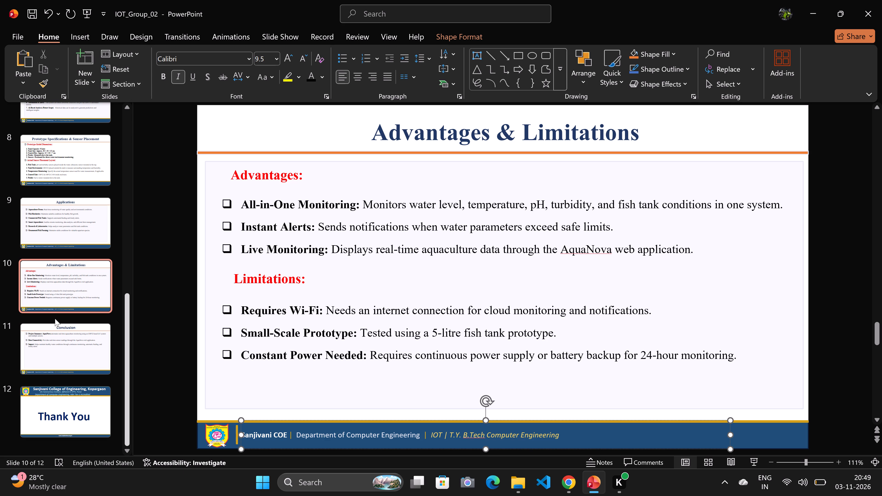
Review the slides from Conclusion back through Applications, Methodology and Block Diagram to Literature Survey.
left_click(63, 348)
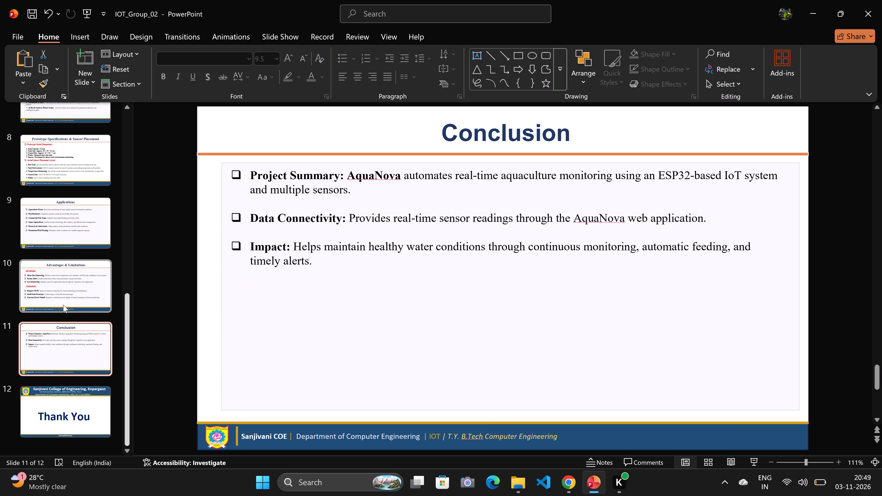
left_click(63, 305)
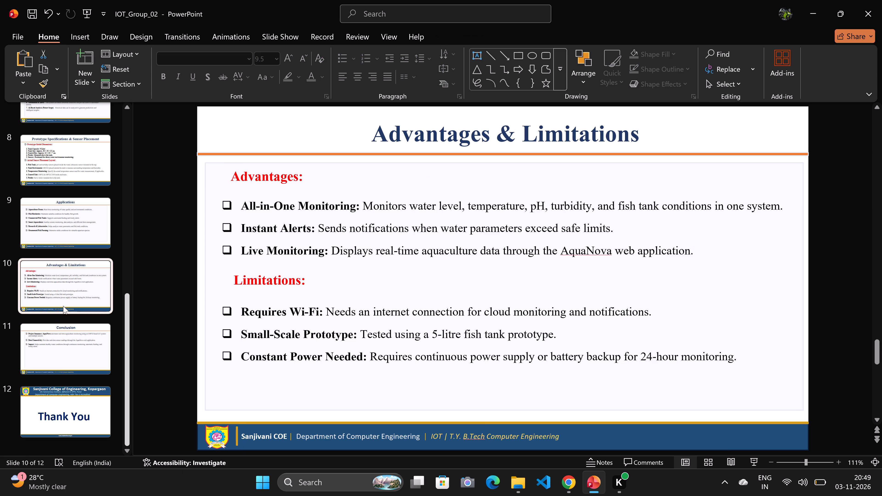
left_click(72, 338)
left_click(62, 267)
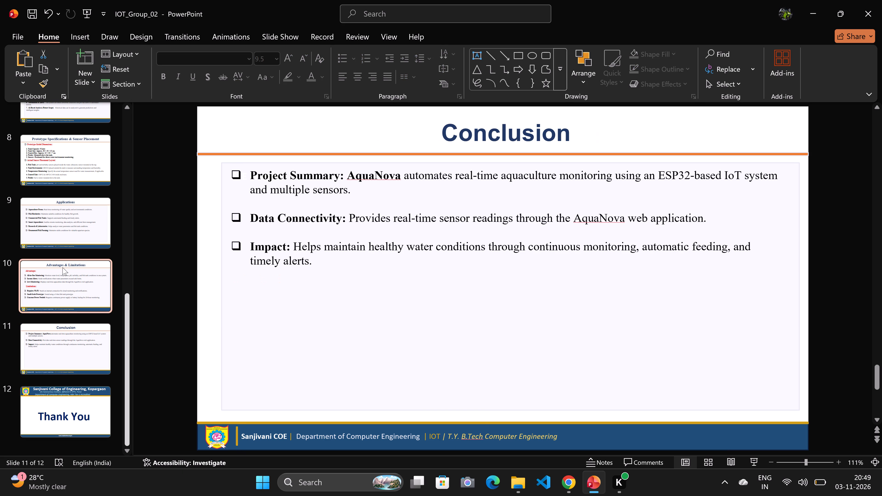
left_click(69, 228)
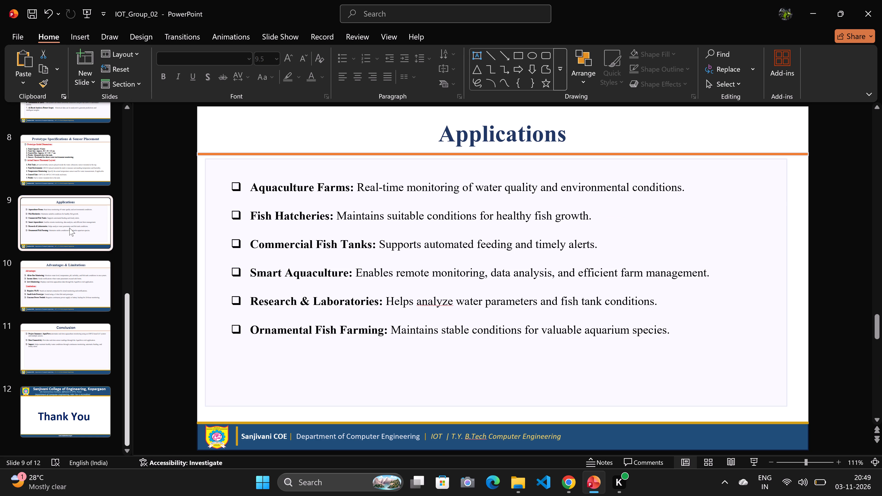
left_click(83, 166)
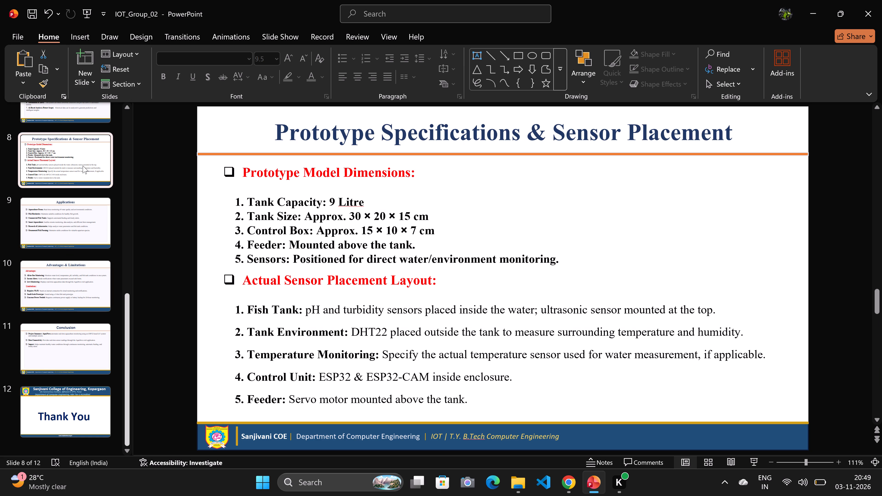
scroll(83, 166, "up", 2)
left_click(83, 166)
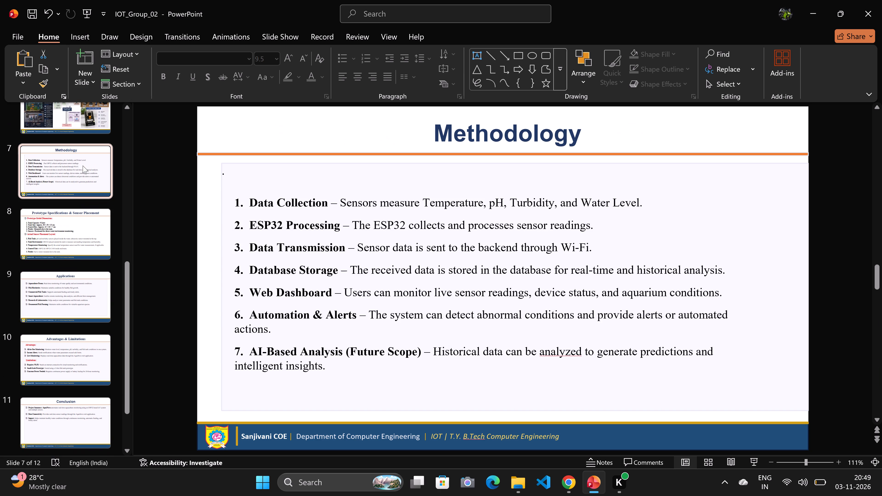
scroll(83, 153, "up", 1)
left_click(83, 153)
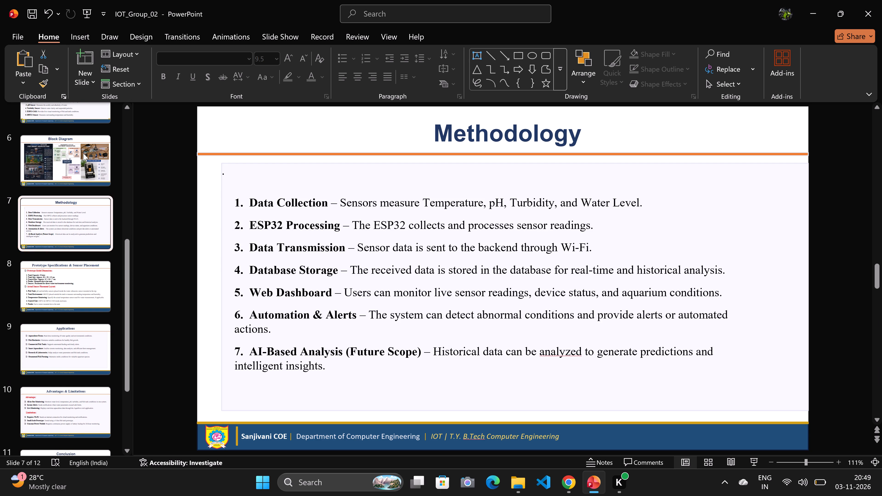
left_click(83, 153)
left_click(83, 153)
left_click(62, 173)
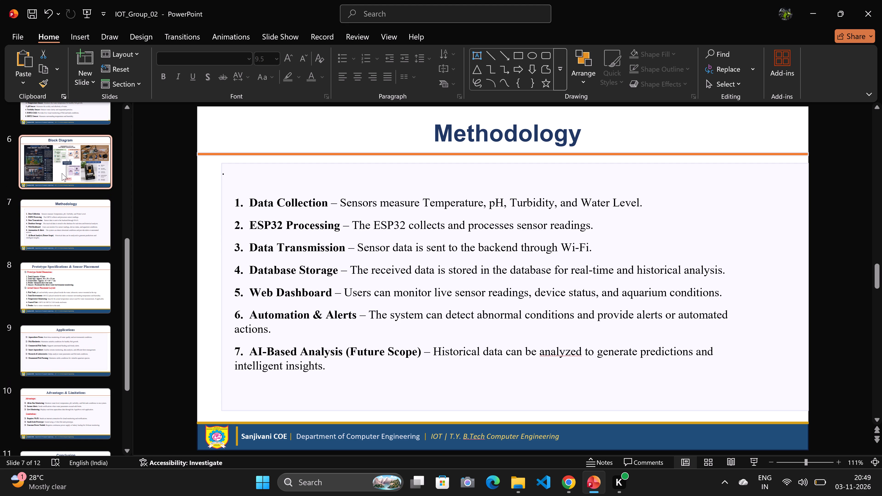
scroll(133, 149, "up", 1)
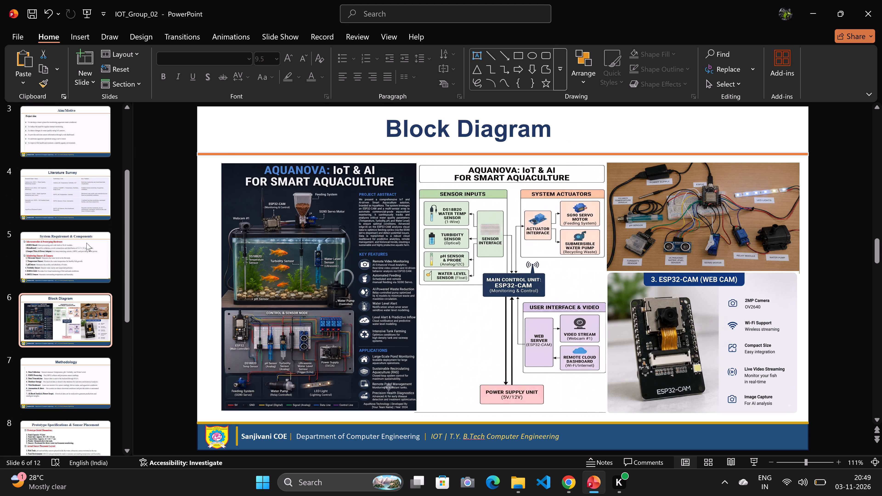
left_click(86, 243)
left_click(76, 196)
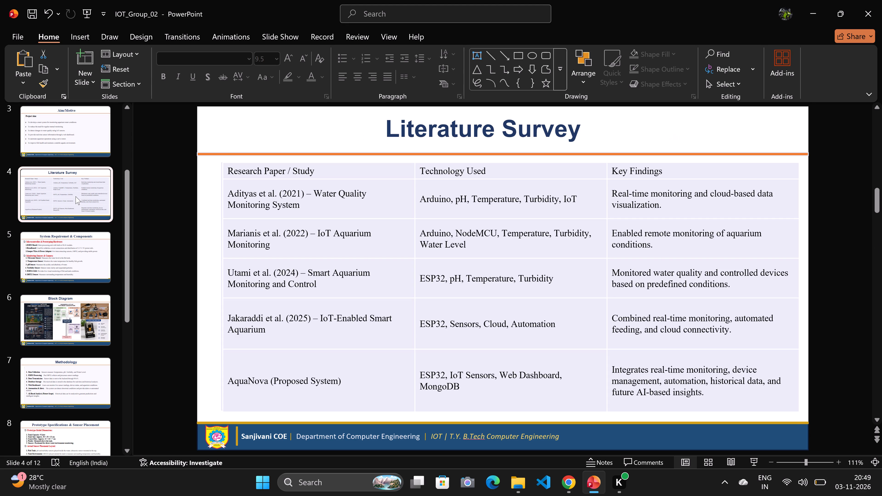
Return to the Prototype Specifications & Sensor Placement slide.
scroll(78, 312, "down", 5)
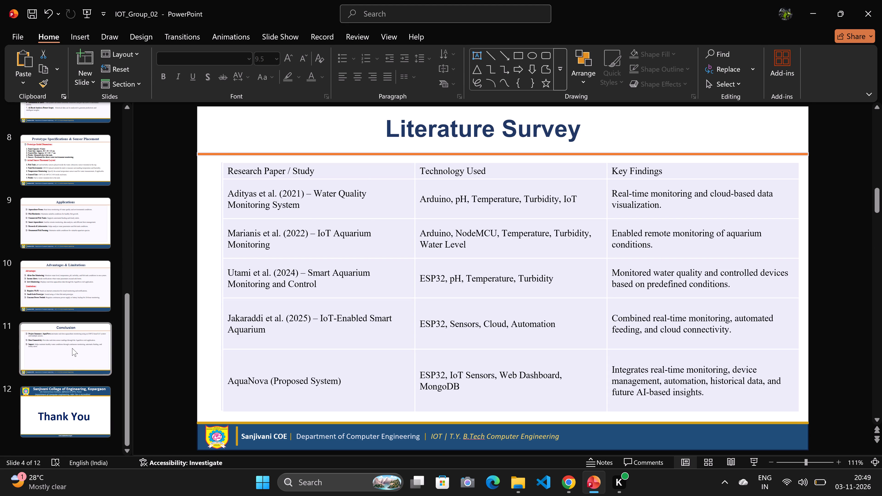
left_click(72, 348)
scroll(72, 218, "up", 1)
left_click(73, 218)
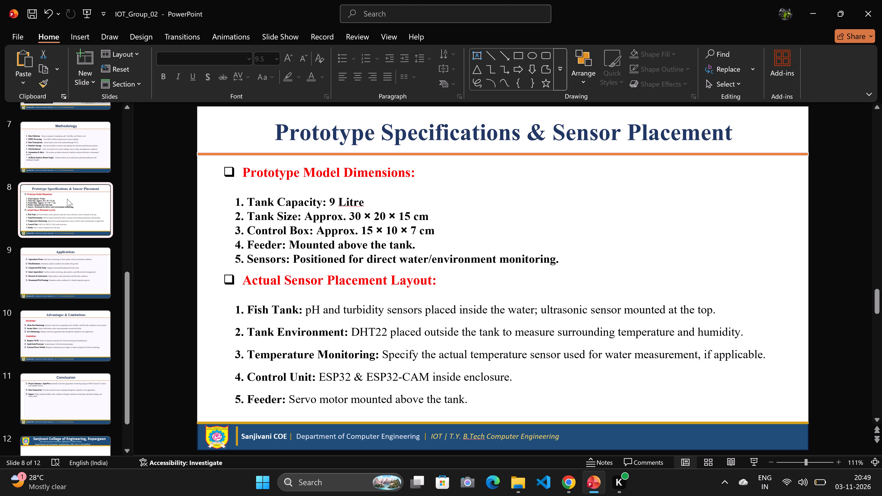
Duplicate the Prototype Specifications & Sensor Placement slide and open the copy.
right_click(80, 230)
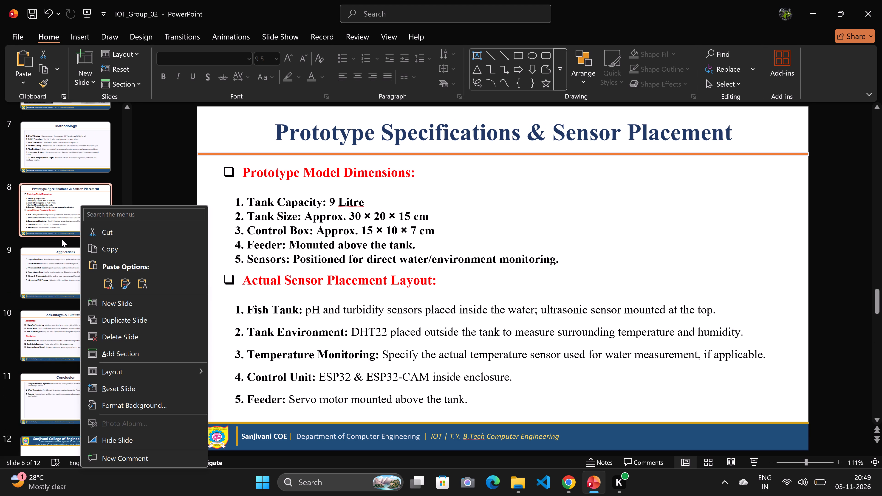
left_click(145, 321)
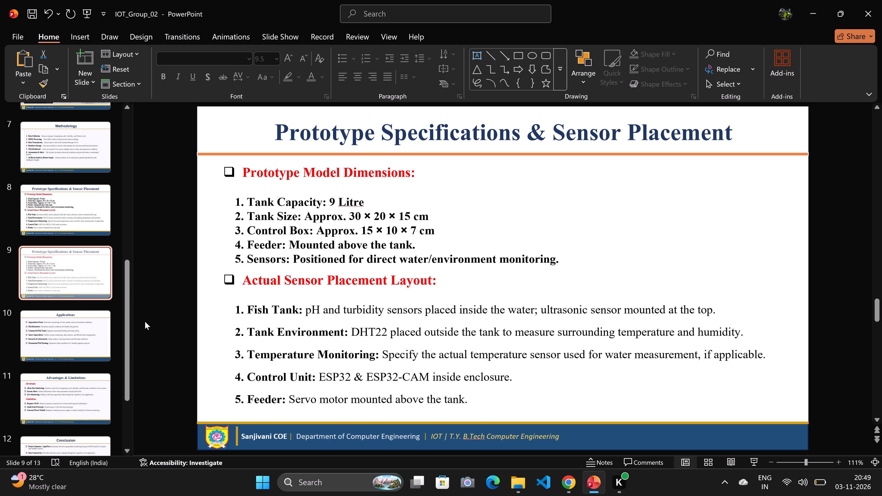
left_click(86, 280)
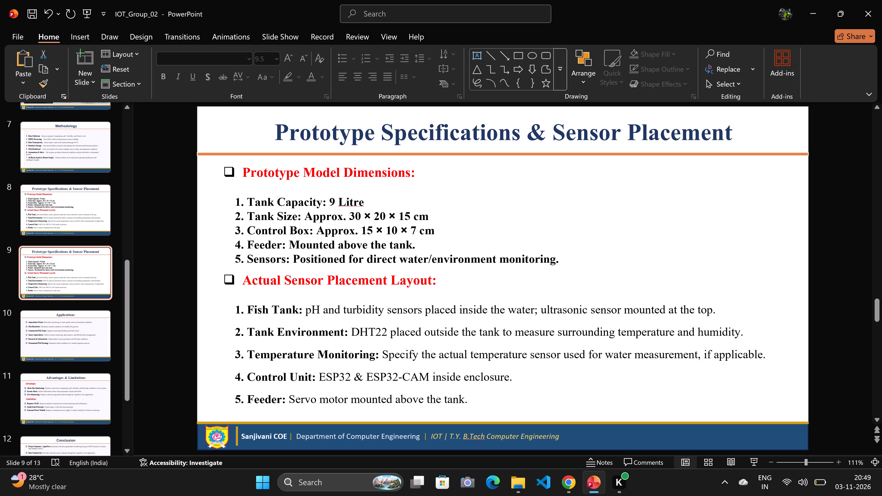
Replace the word Prototype with Technical in the duplicated slide's title.
left_click(375, 132)
key("BackSpace")
key("BackSpace")
key("BackSpace")
key("BackSpace")
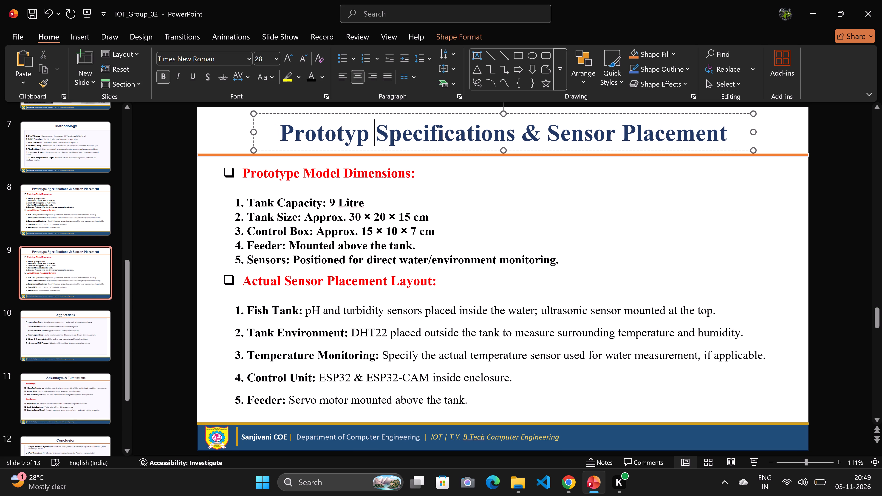
key("BackSpace")
key("BackSpace")
key("BackSpace")
key("BackSpace")
key("BackSpace")
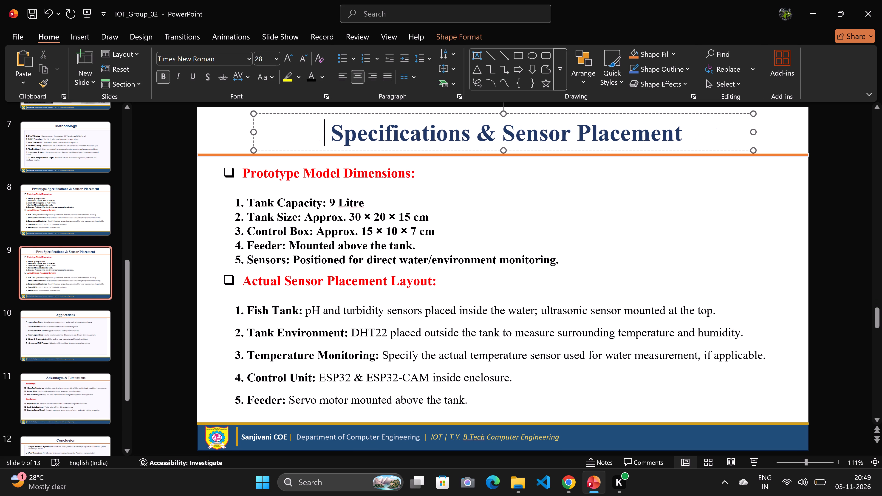
type("ecg")
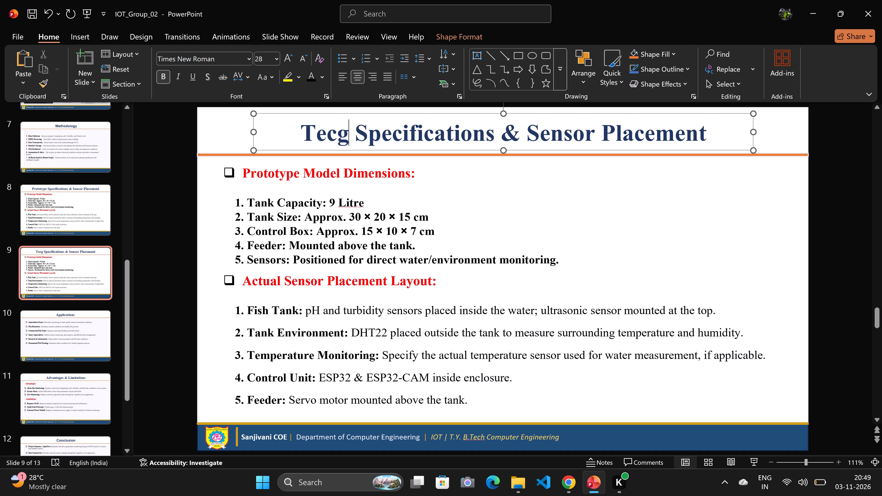
key("BackSpace")
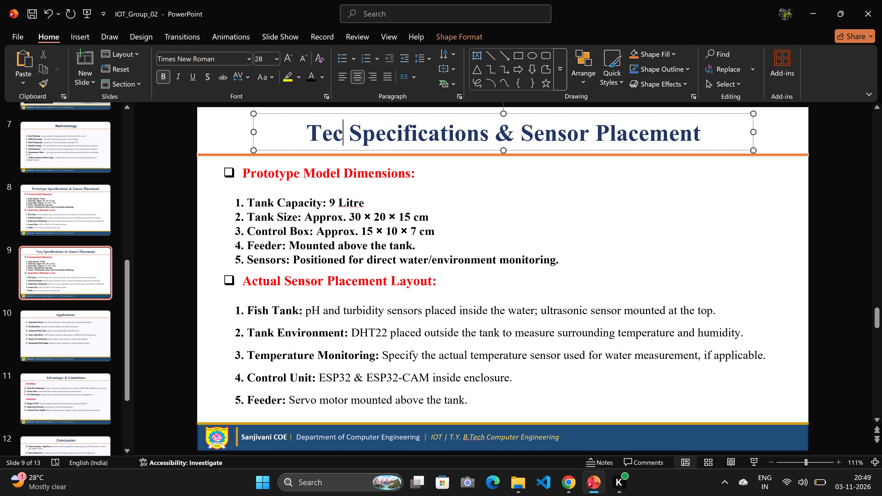
type("hnical")
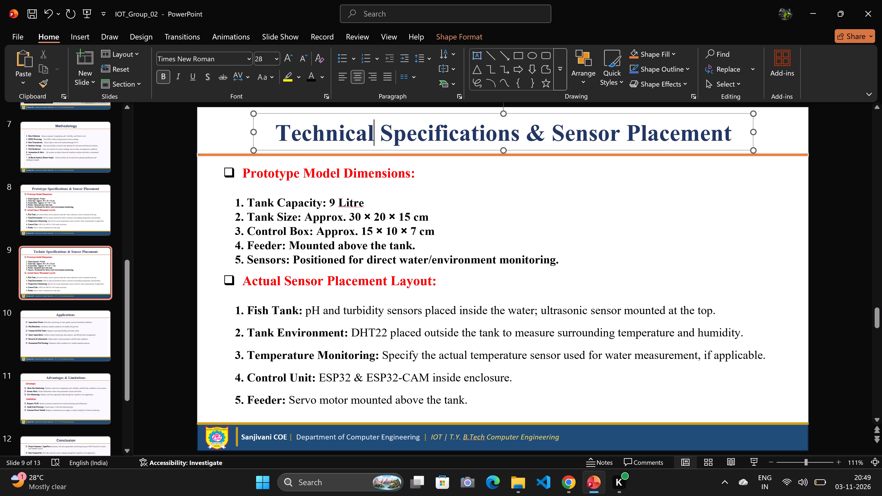
Remove "& Sensor Placement" from the duplicated slide's title so that it reads Technical Specifications.
key("Right")
key("Right")
key("Right")
key("Right")
key("Right")
key("Right")
key("Right")
key("Right")
key("Right")
key("Right")
key("Right")
key("Right")
key("Right")
key("Right")
key("Right")
key("Right")
key("Right")
key("Right")
key("Right")
key("Right")
key("Right")
key("Right")
key("Right")
key("BackSpace")
key("BackSpace")
key("BackSpace")
key("BackSpace")
key("BackSpace")
key("BackSpace")
key("BackSpace")
key("BackSpace")
key("BackSpace")
key("BackSpace")
key("BackSpace")
key("BackSpace")
key("BackSpace")
key("BackSpace")
key("BackSpace")
key("BackSpace")
key("BackSpace")
key("BackSpace")
key("BackSpace")
key("BackSpace")
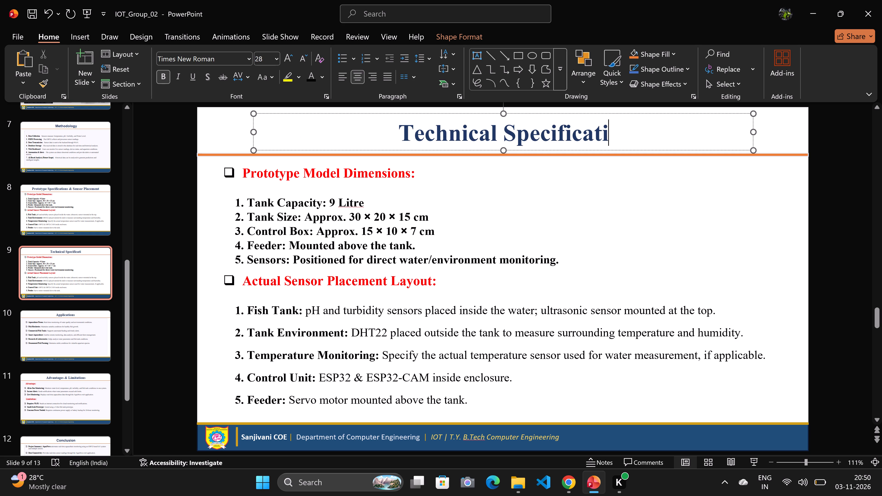
type("ons")
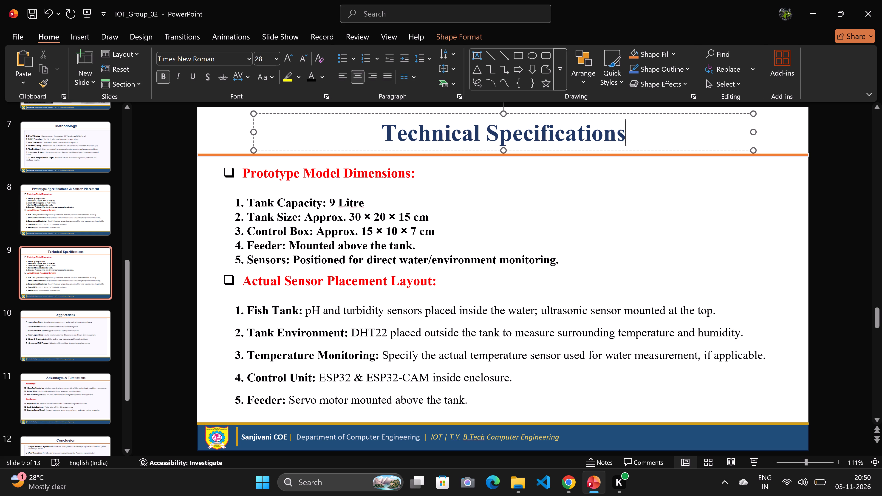
Delete the Prototype Model Dimensions heading and its list, including the text box, from the Technical Specifications slide.
left_click(472, 380)
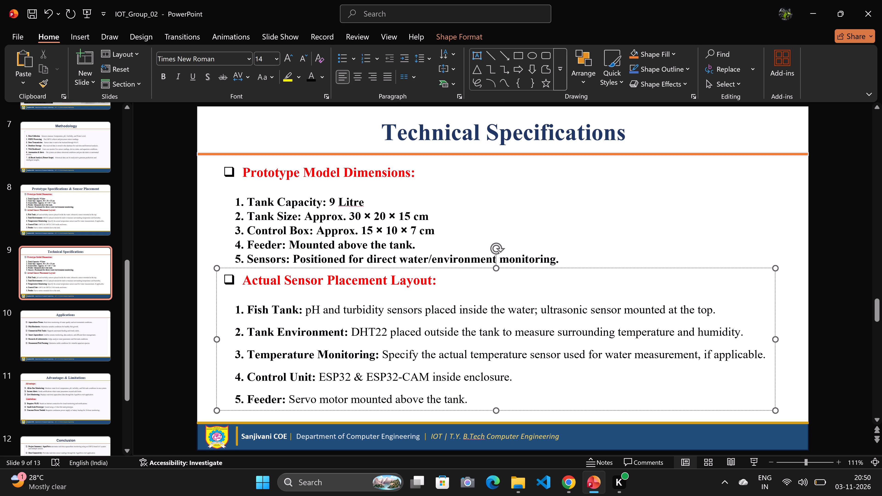
left_click(466, 229)
key("Delete")
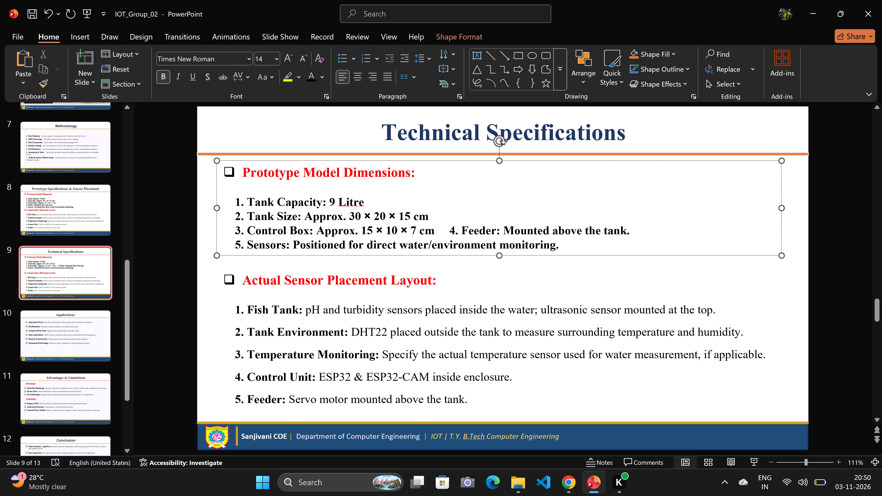
left_click_drag(565, 248, 237, 172)
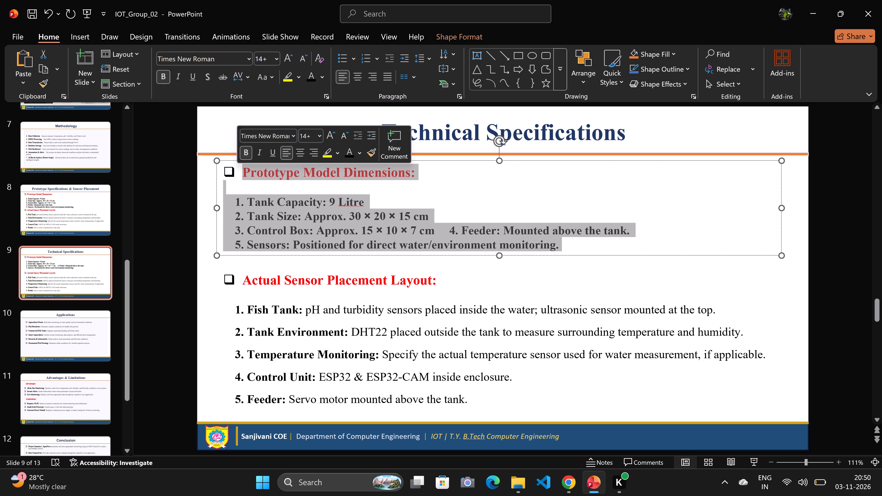
key("BackSpace")
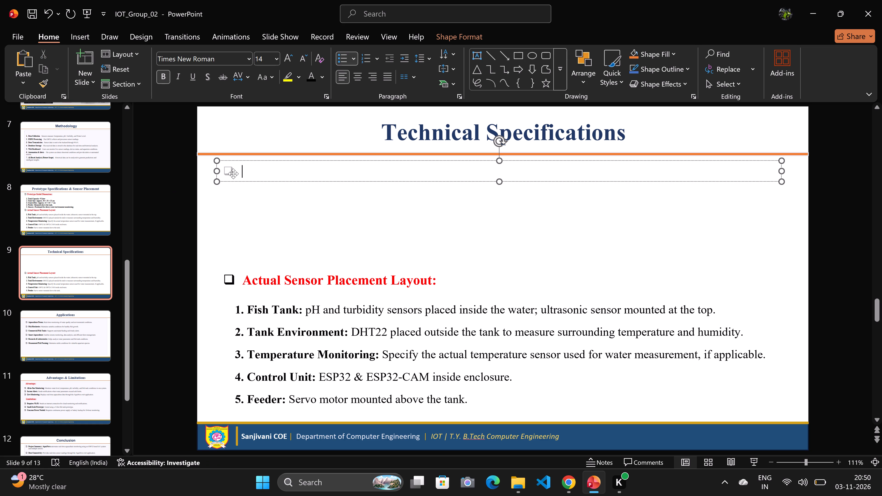
key("Delete")
left_click(278, 204)
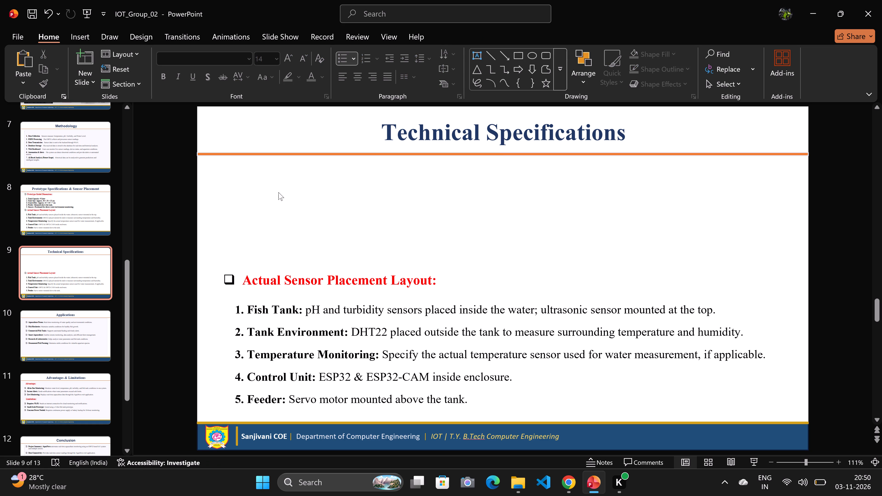
left_click(281, 173)
left_click(337, 164)
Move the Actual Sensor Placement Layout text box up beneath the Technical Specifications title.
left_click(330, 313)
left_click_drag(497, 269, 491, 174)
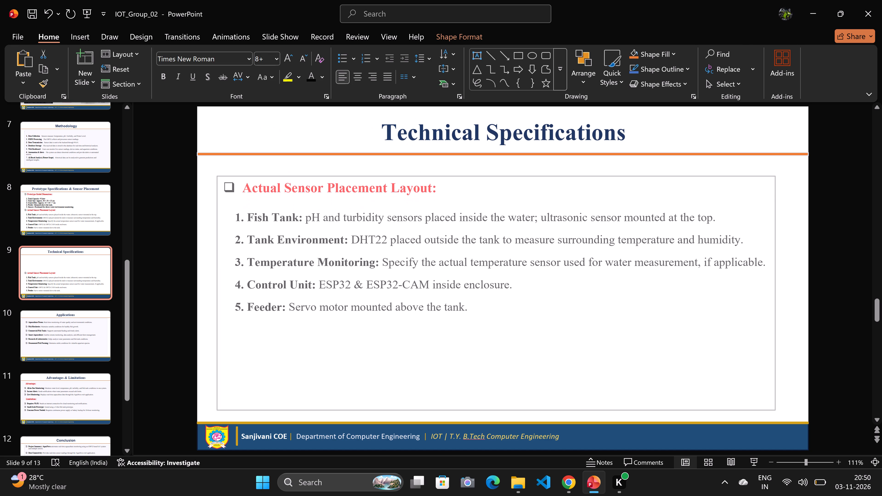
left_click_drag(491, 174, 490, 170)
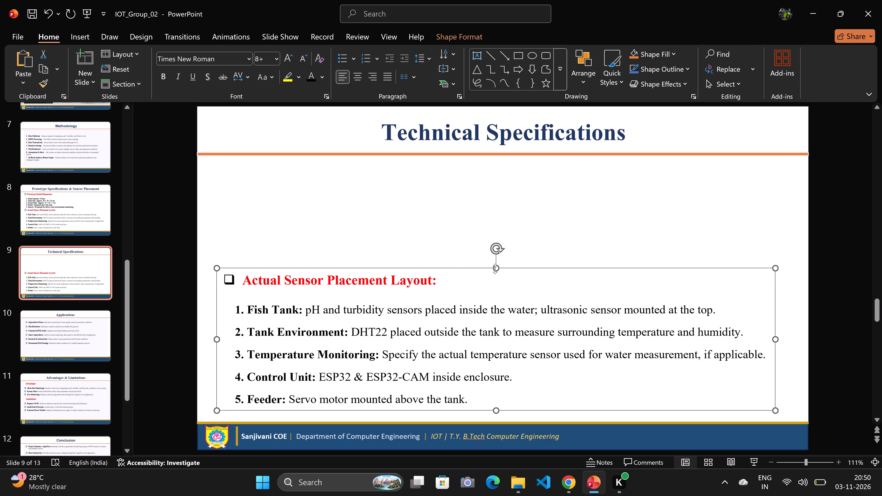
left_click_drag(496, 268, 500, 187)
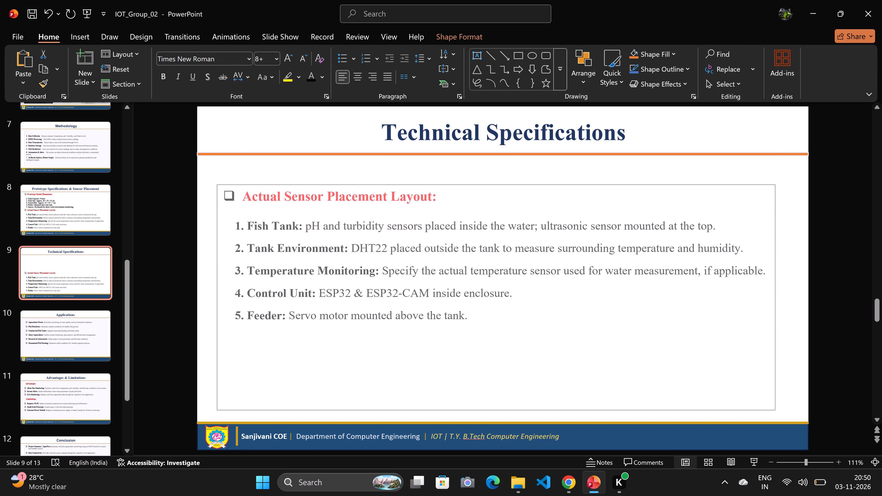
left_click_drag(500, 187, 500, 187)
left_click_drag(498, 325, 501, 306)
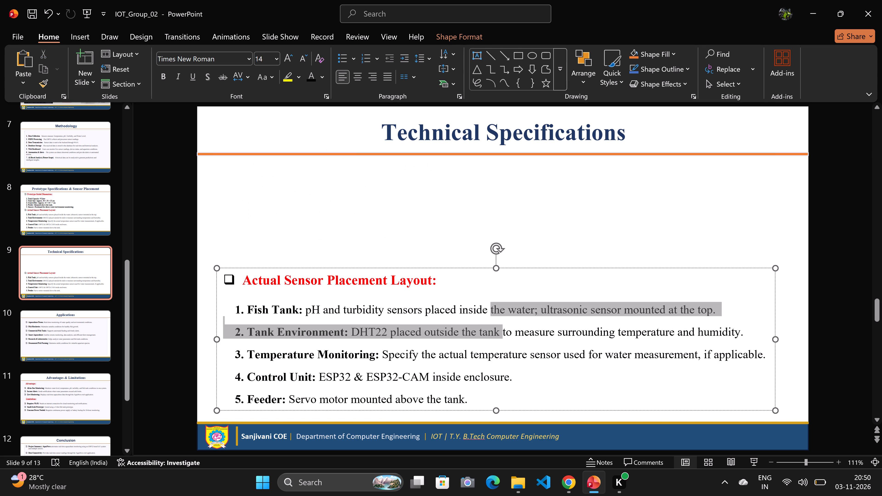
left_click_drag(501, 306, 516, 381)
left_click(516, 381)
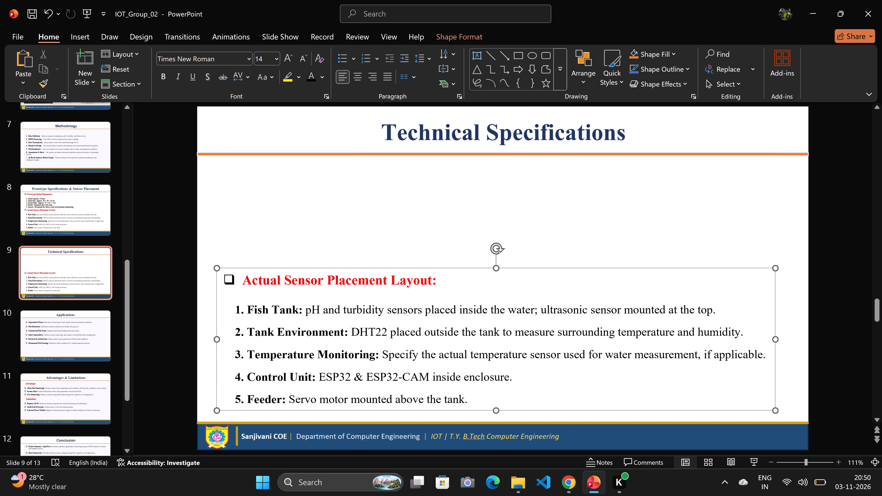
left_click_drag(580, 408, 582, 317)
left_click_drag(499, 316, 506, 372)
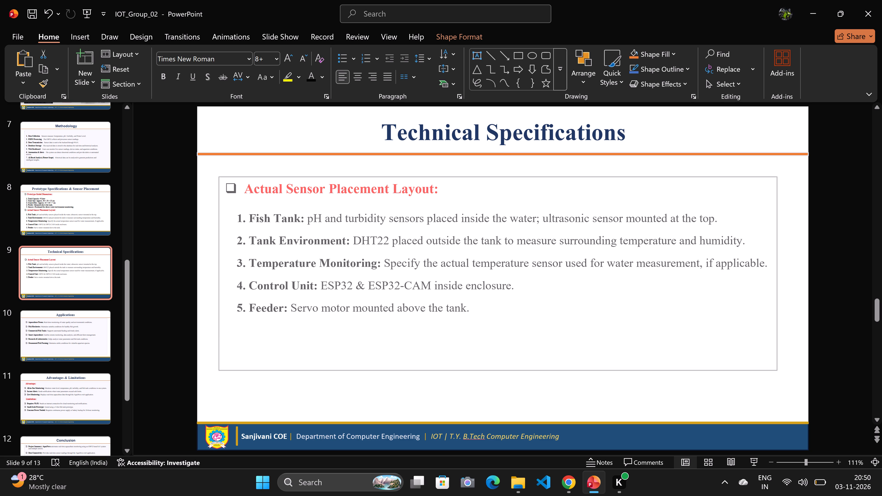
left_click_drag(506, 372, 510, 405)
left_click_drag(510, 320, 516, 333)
Clear all the text from the Actual Sensor Placement Layout text box on the Technical Specifications slide.
double_click(488, 288)
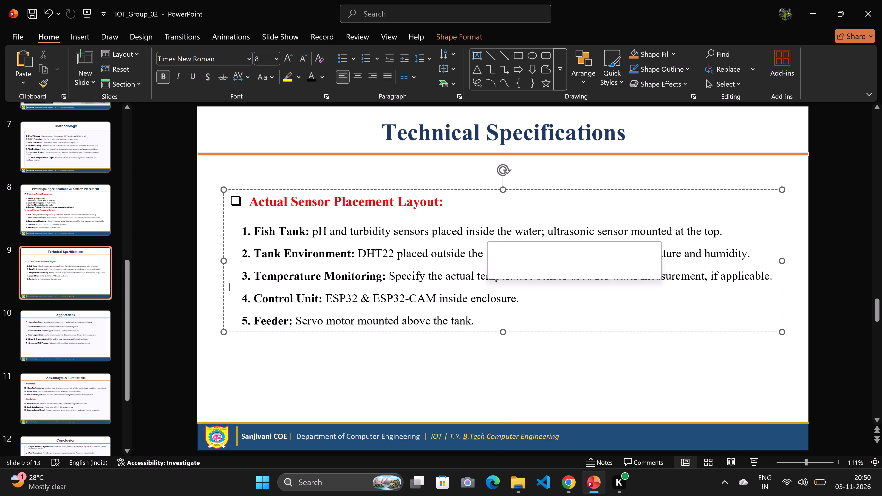
key("ctrl+a")
key("BackSpace")
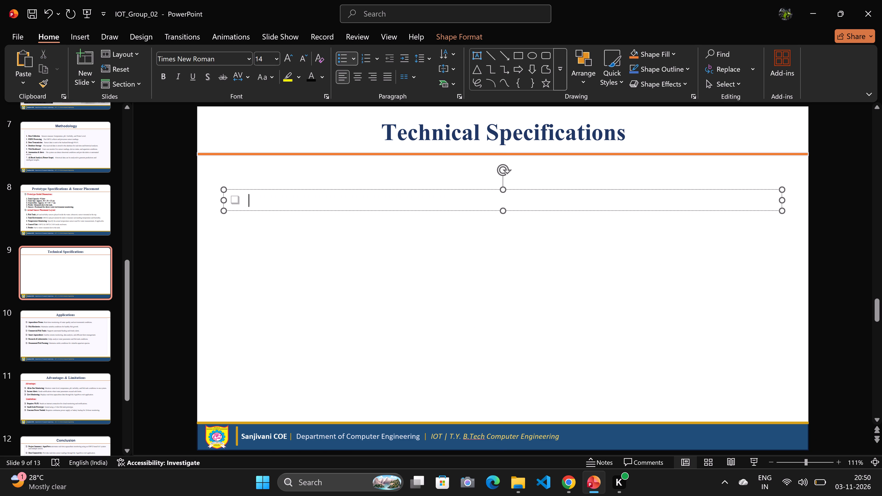
Paste the copied Category and Technology / Description table and move it up, clear of the slide's footer.
key("ctrl+v")
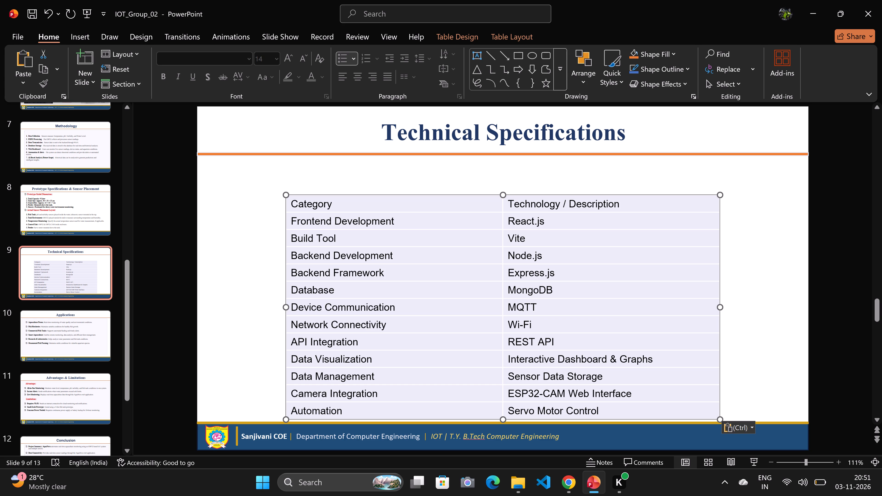
left_click_drag(720, 227, 721, 214)
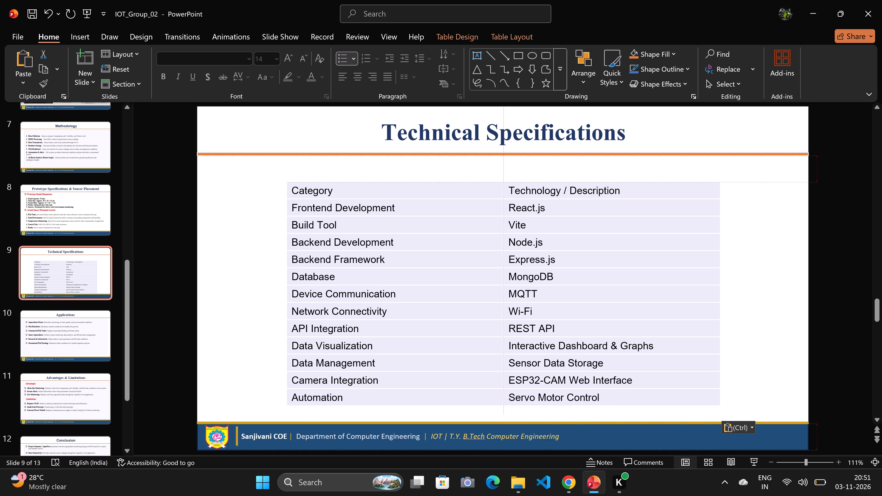
left_click_drag(721, 214, 721, 212)
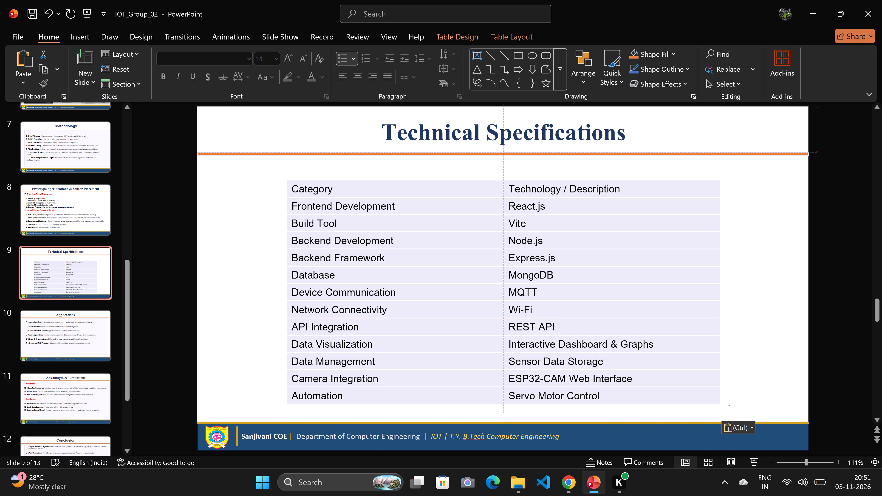
left_click_drag(721, 212, 721, 211)
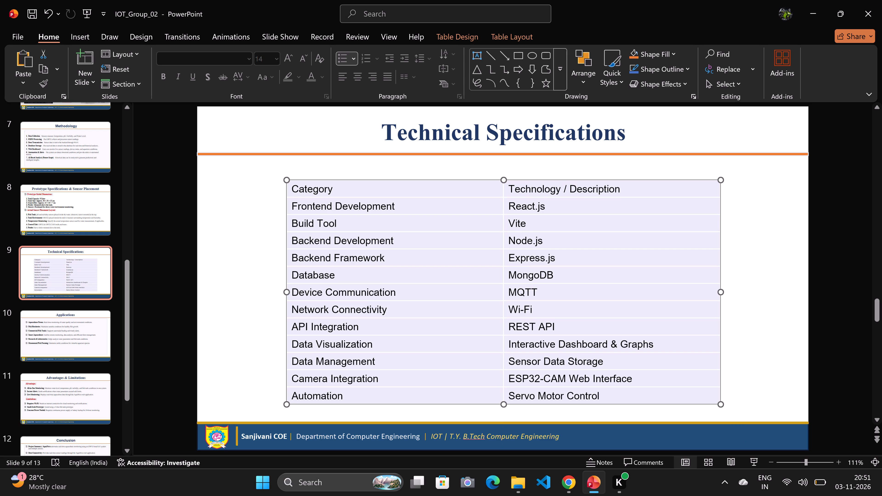
Format the Technology / Description column header as red, bold and centred.
left_click_drag(624, 191, 526, 192)
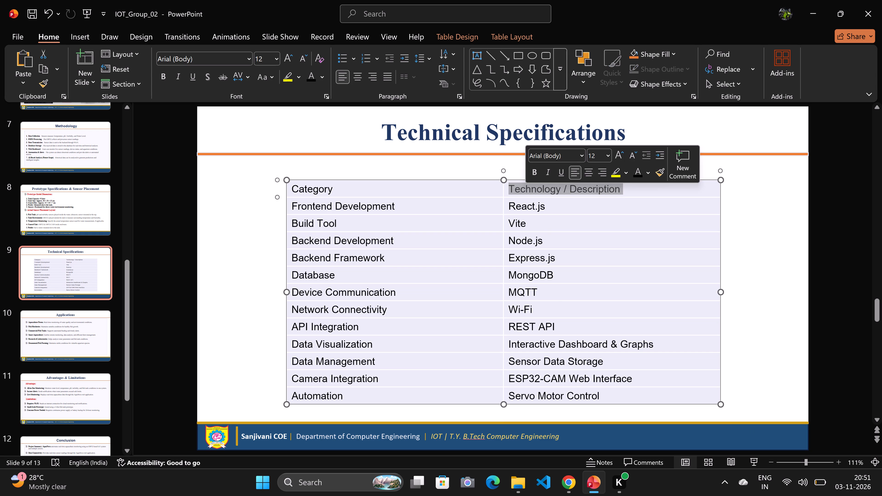
left_click(646, 171)
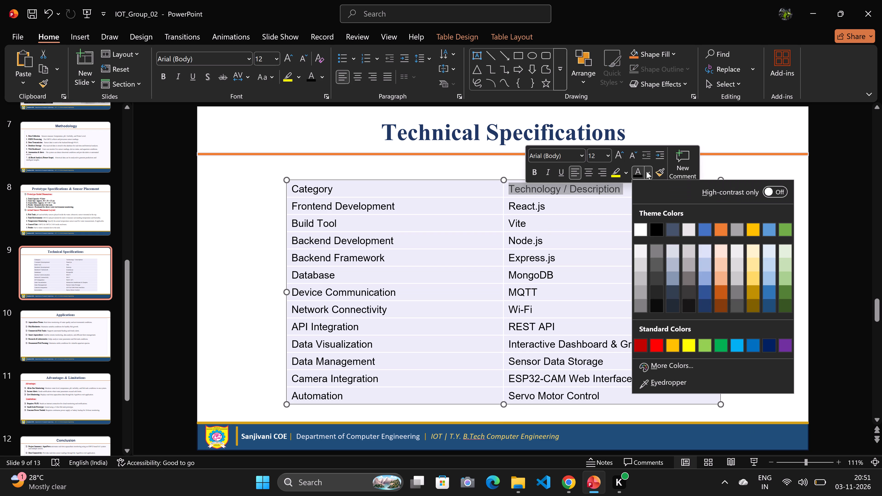
left_click(658, 341)
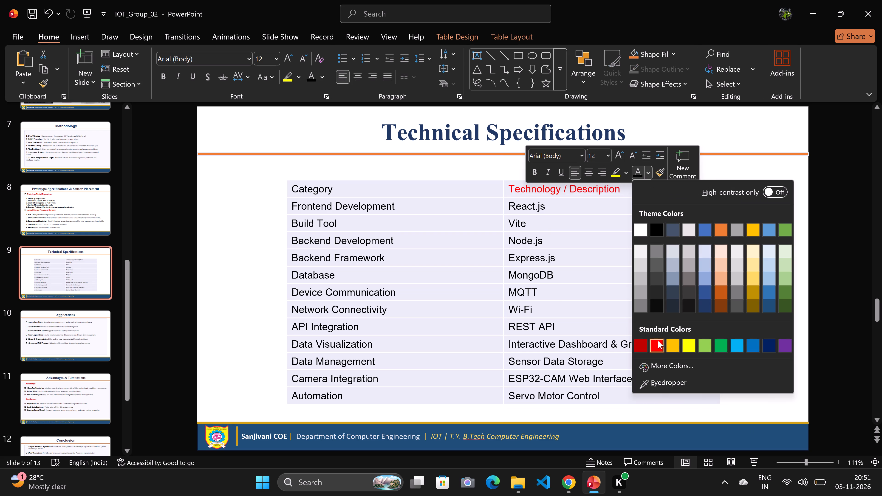
left_click(537, 174)
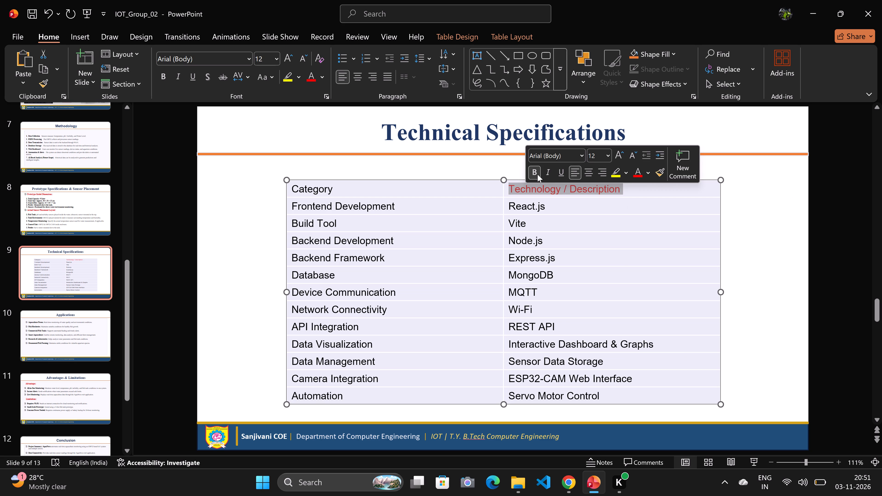
left_click(582, 172)
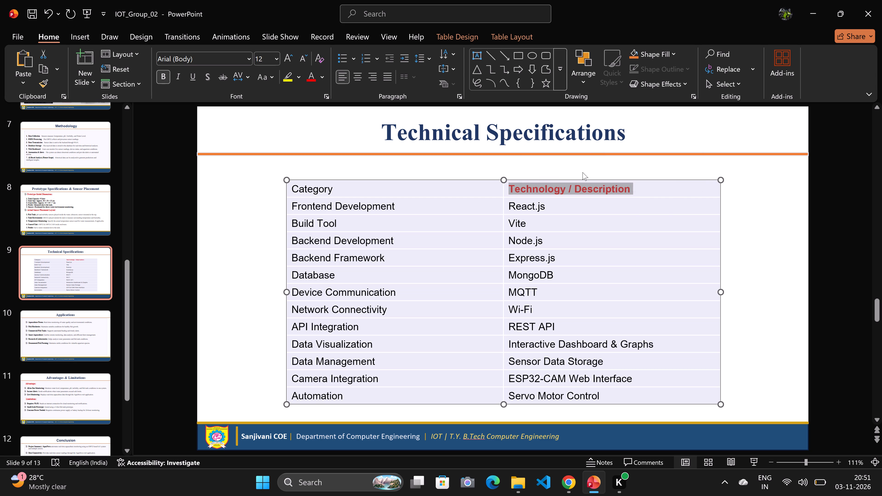
Format the Category column header in the Technical Specifications table as red, bold and centred.
left_click_drag(332, 191, 293, 192)
left_click(408, 173)
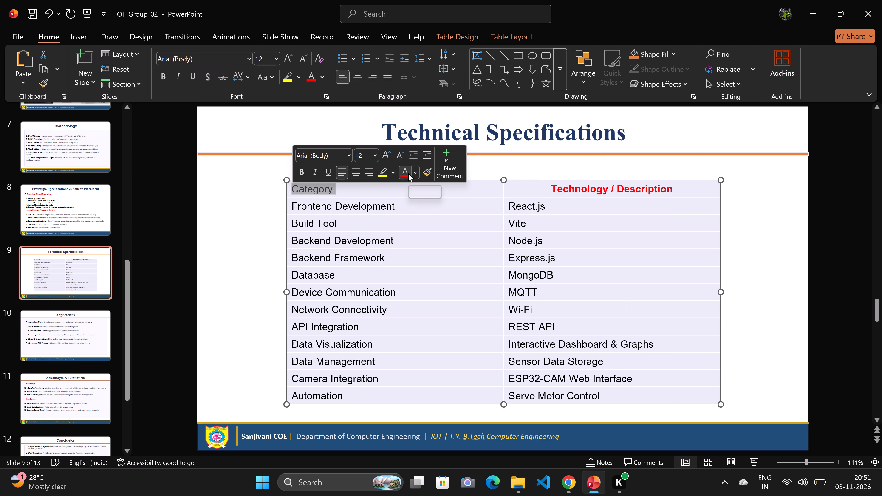
left_click(304, 172)
left_click(483, 264)
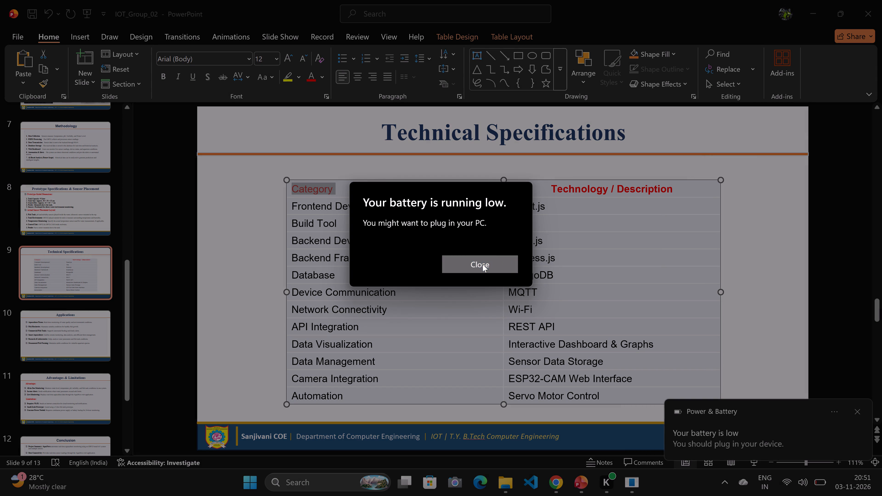
left_click_drag(348, 190, 294, 196)
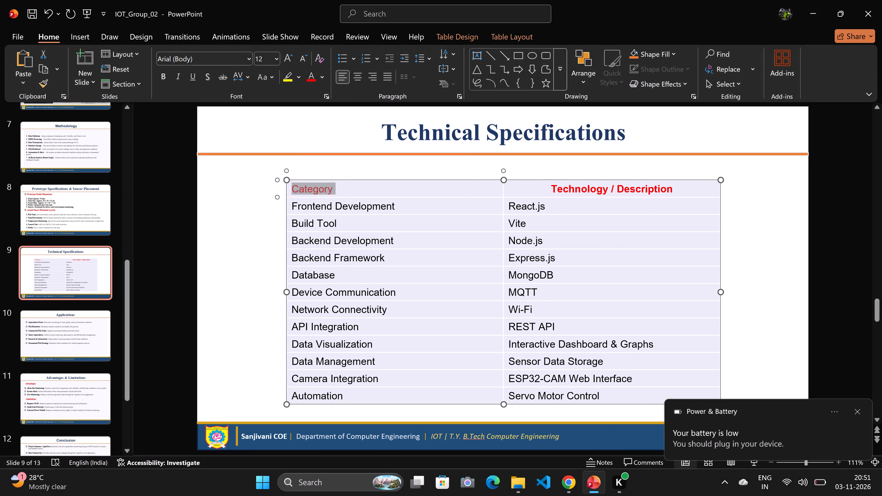
left_click(298, 182)
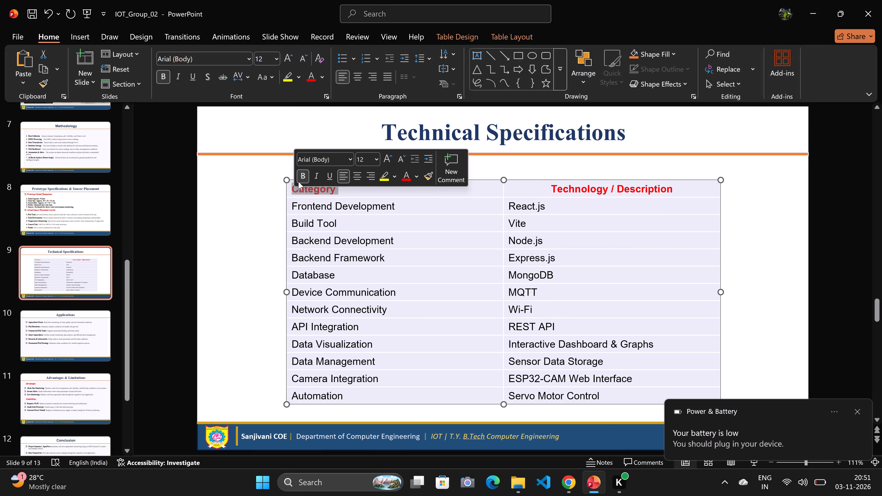
left_click(355, 180)
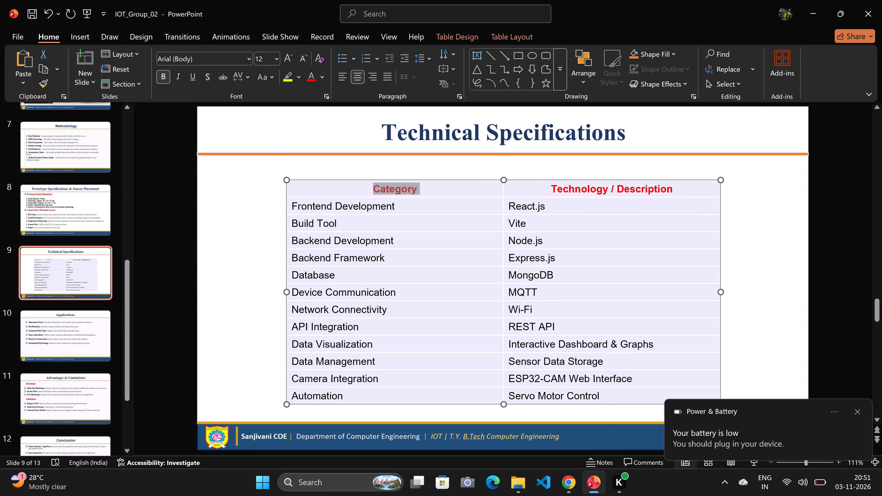
Set the font size of both table headers, Category and Technology / Description, to 14.
left_click_drag(426, 189, 378, 197)
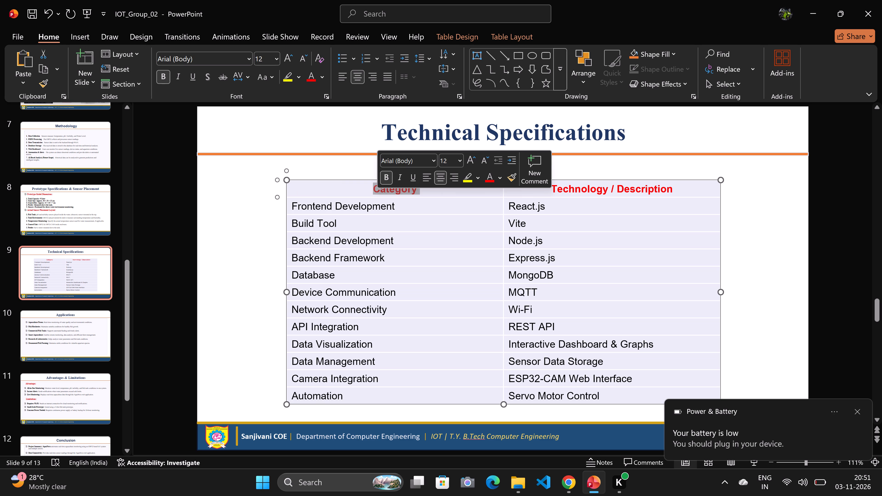
left_click(462, 161)
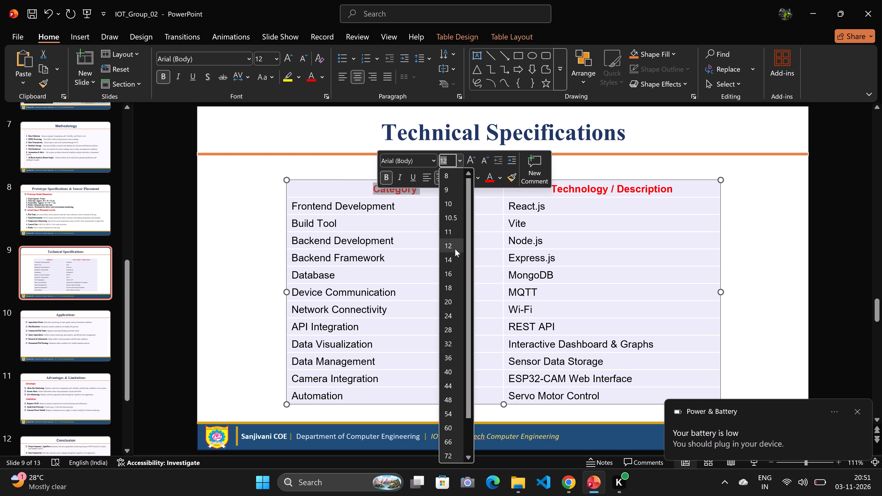
left_click(457, 256)
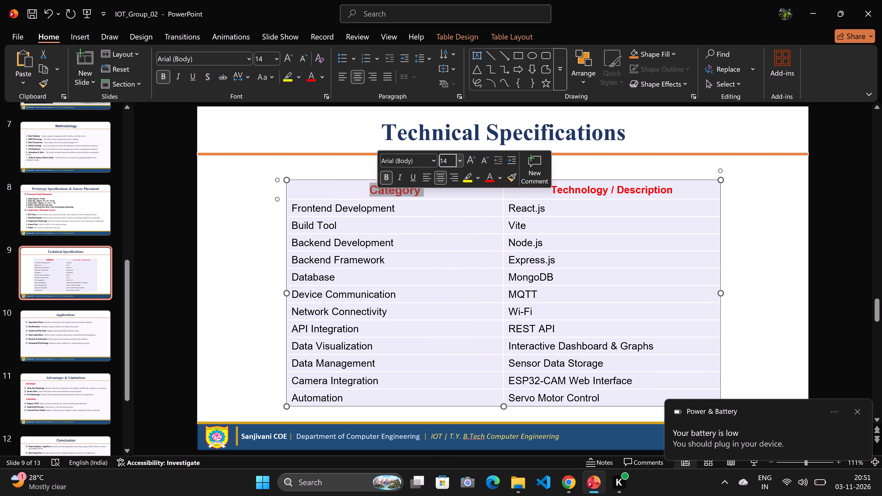
left_click_drag(682, 189, 565, 191)
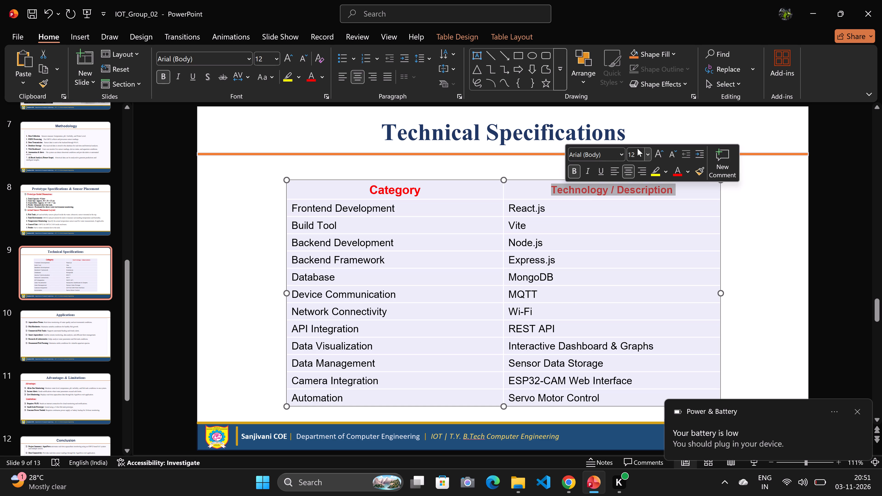
left_click(645, 150)
left_click(642, 250)
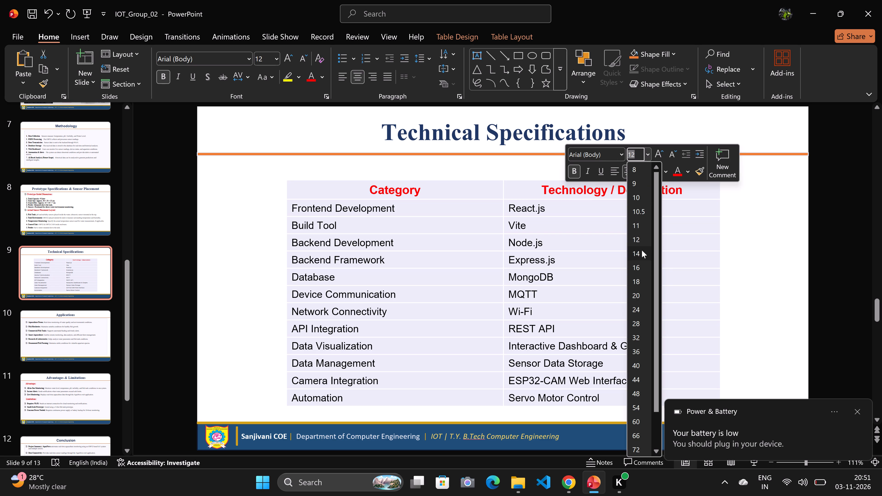
left_click(760, 335)
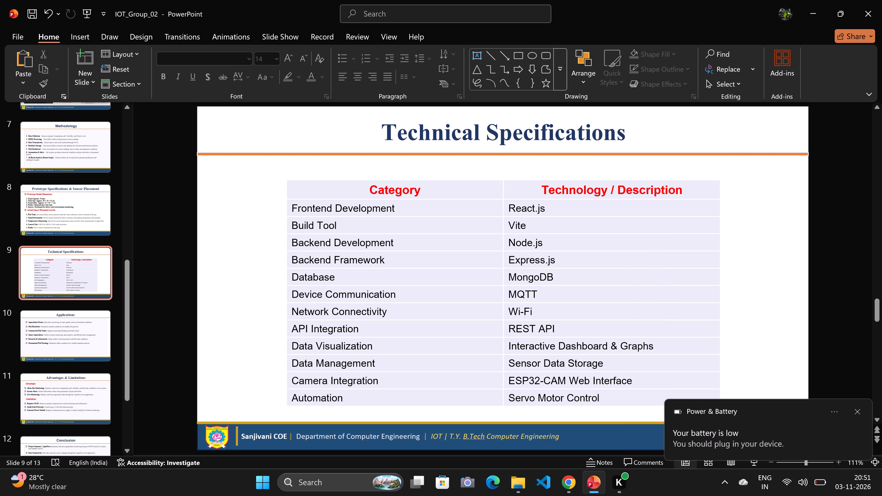
Centre the text of all table rows below the header, from Frontend Development to Automation, and set its font size to 14.
left_click_drag(619, 397, 359, 224)
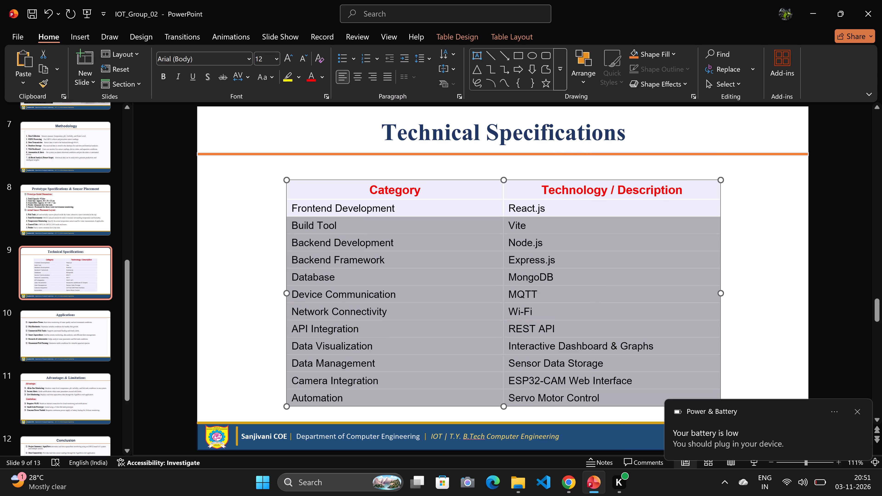
left_click_drag(359, 224, 361, 213)
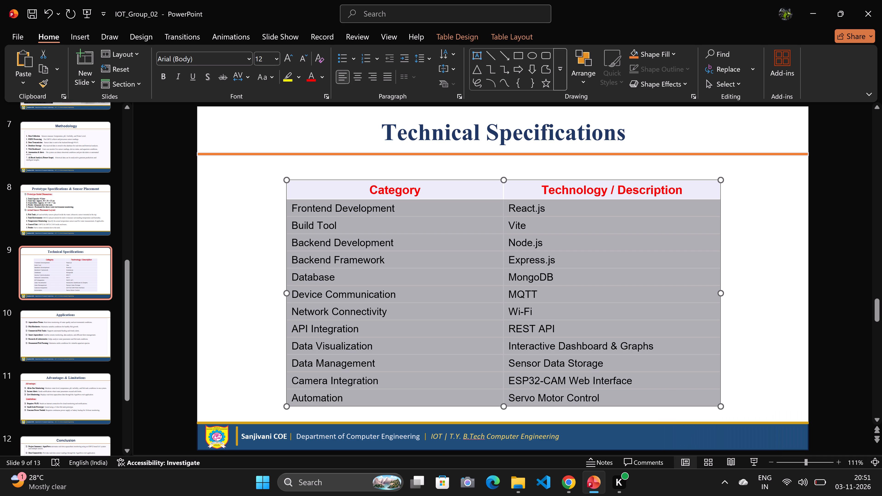
left_click(360, 74)
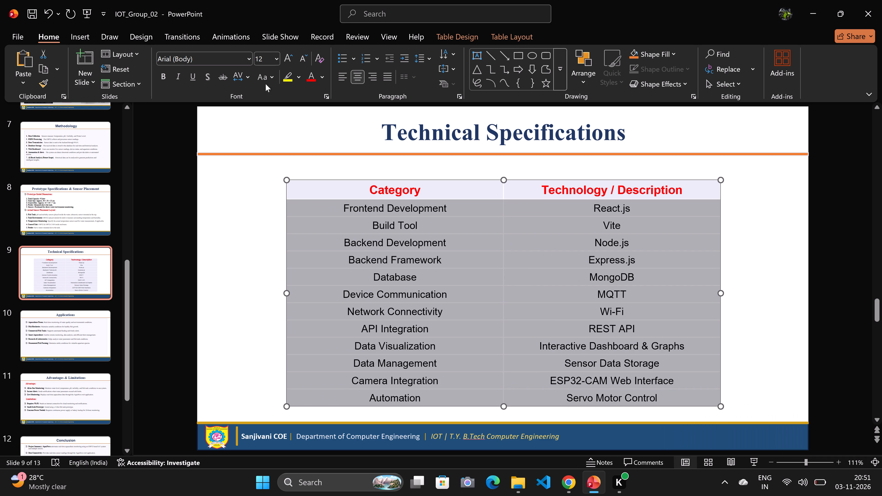
left_click(274, 61)
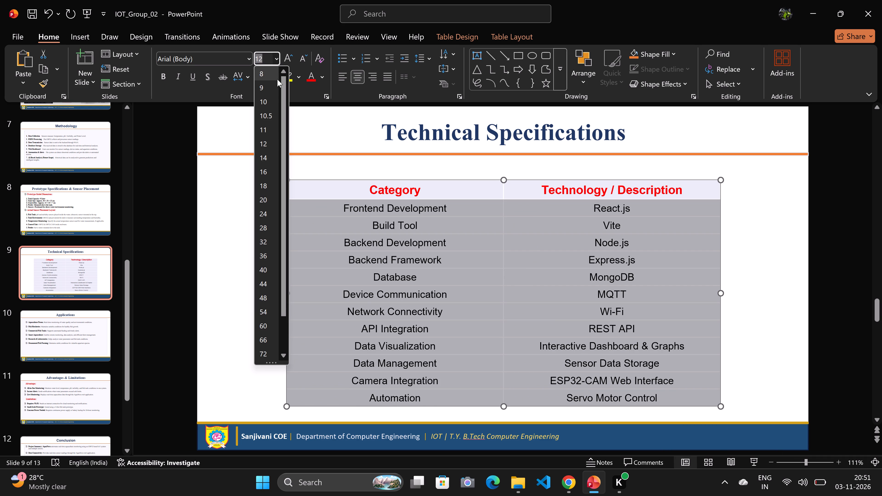
left_click(270, 161)
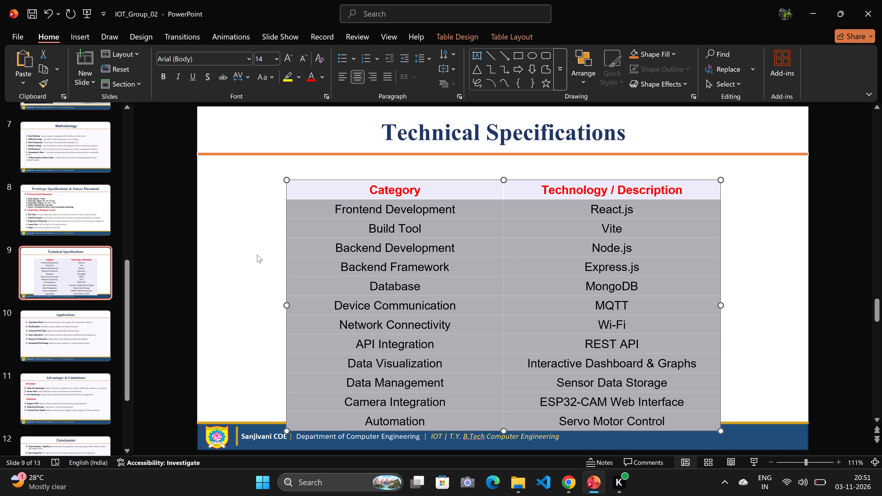
left_click(257, 255)
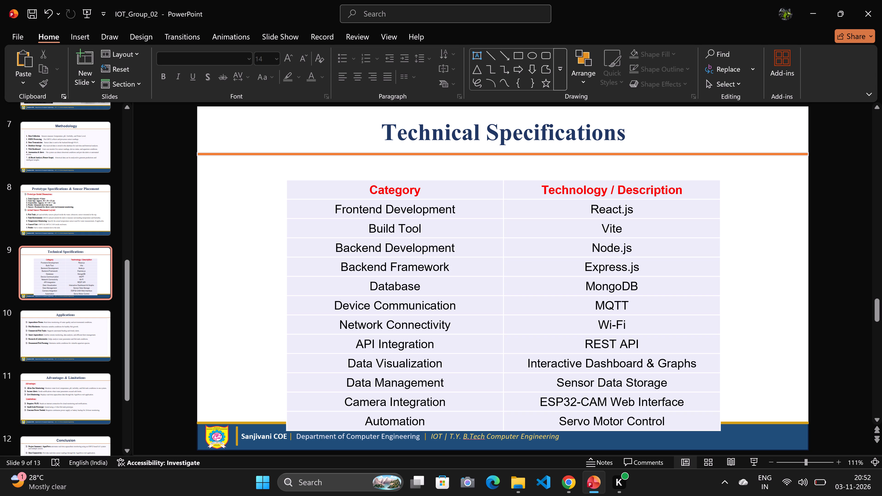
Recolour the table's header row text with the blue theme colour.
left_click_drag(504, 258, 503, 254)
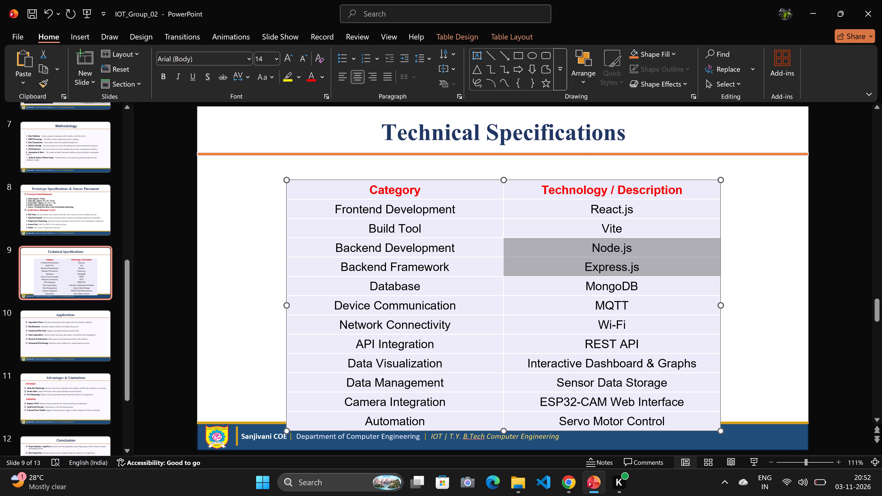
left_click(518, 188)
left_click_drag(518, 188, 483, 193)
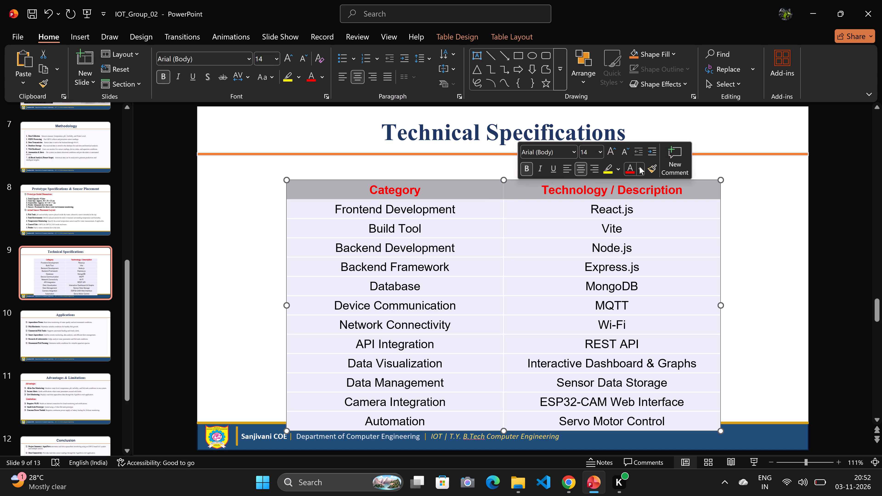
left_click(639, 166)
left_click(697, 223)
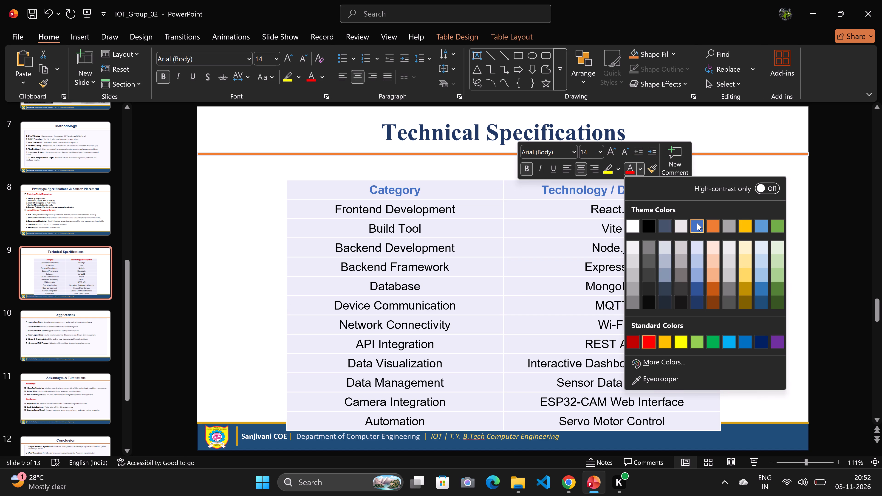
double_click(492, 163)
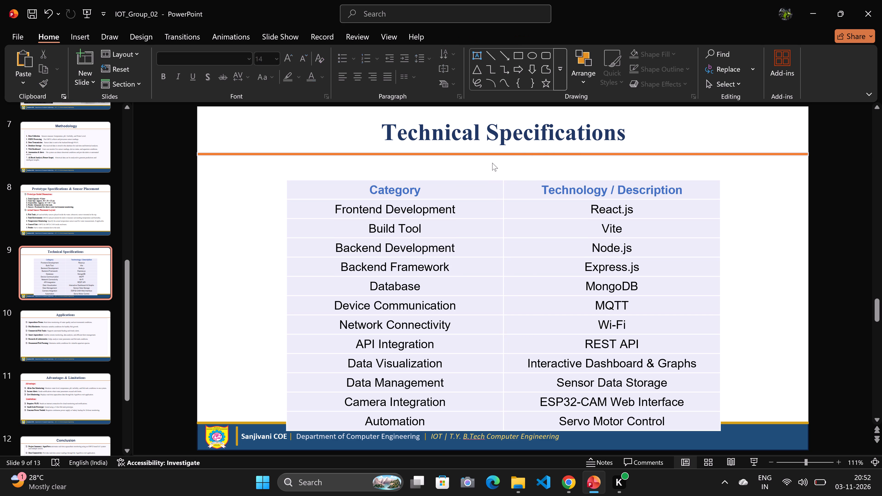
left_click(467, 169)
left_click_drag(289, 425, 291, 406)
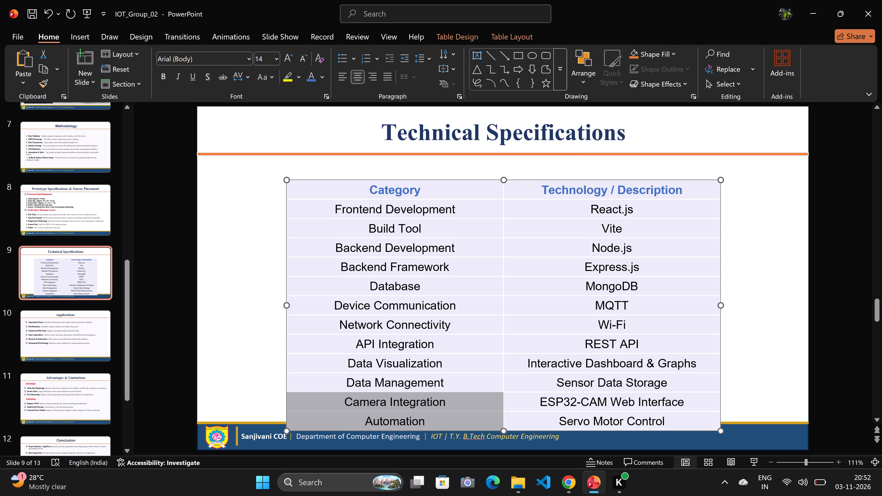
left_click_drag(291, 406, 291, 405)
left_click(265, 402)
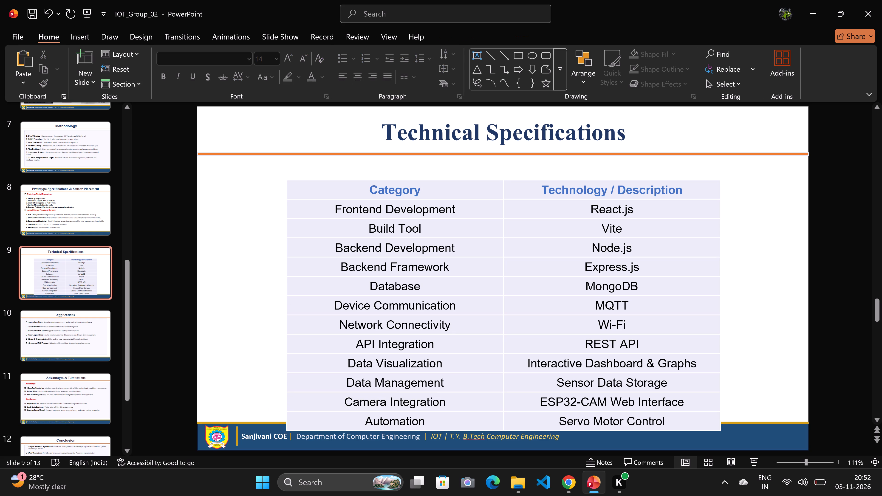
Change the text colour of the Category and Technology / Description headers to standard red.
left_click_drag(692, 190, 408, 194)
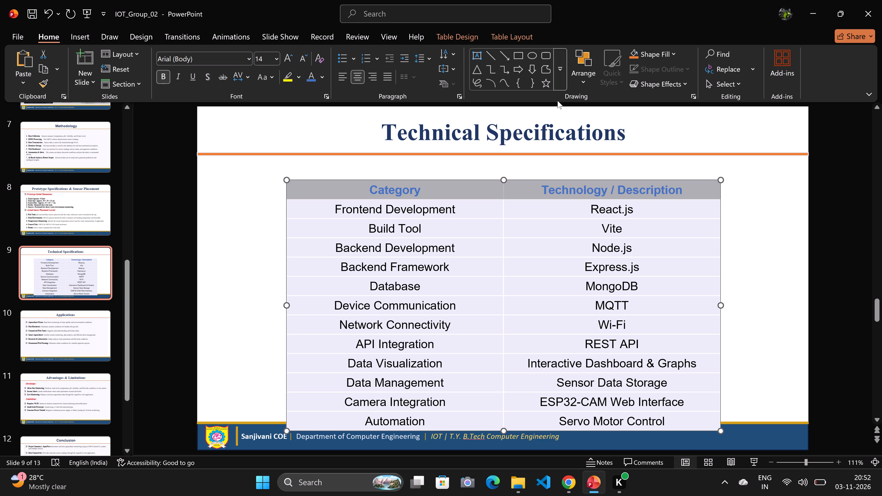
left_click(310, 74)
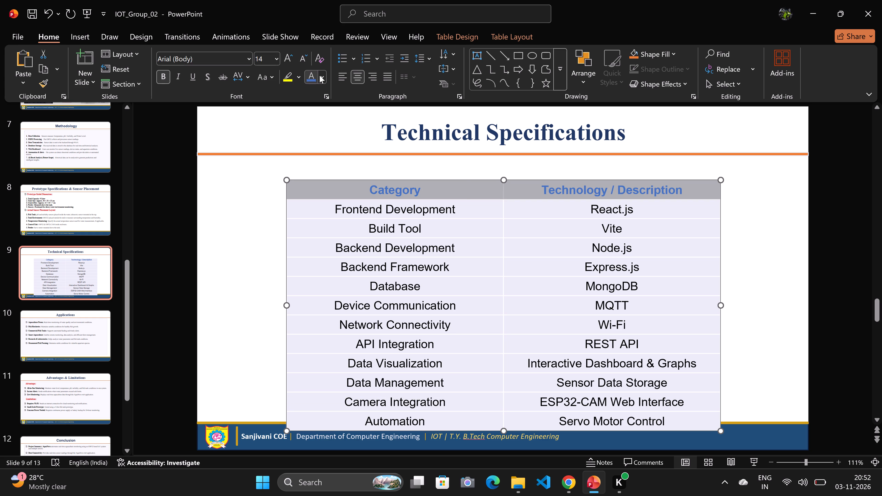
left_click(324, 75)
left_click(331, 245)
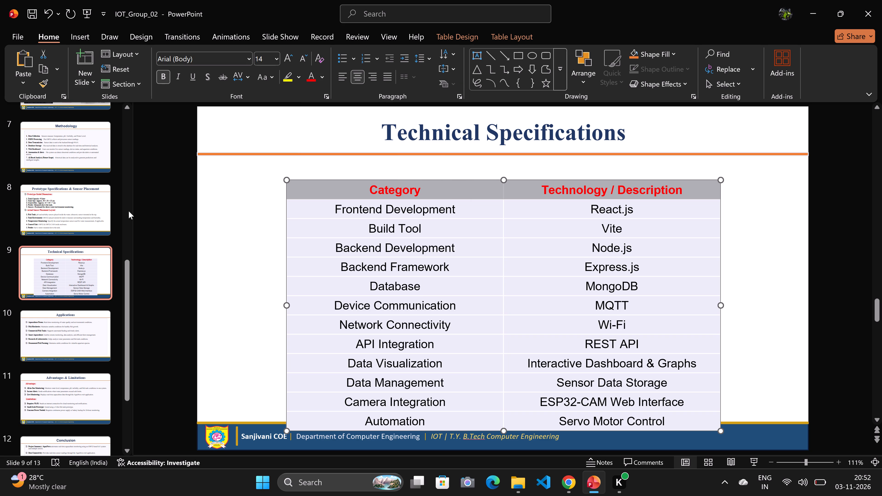
Check the heading colour on the Prototype Specifications & Sensor Placement slide and recolour the Technical Specifications table's header text dark red.
left_click(90, 215)
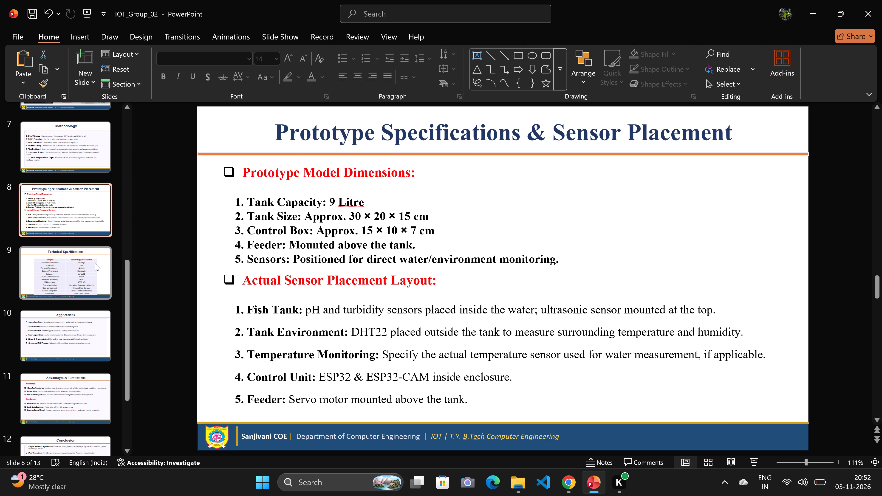
left_click(95, 278)
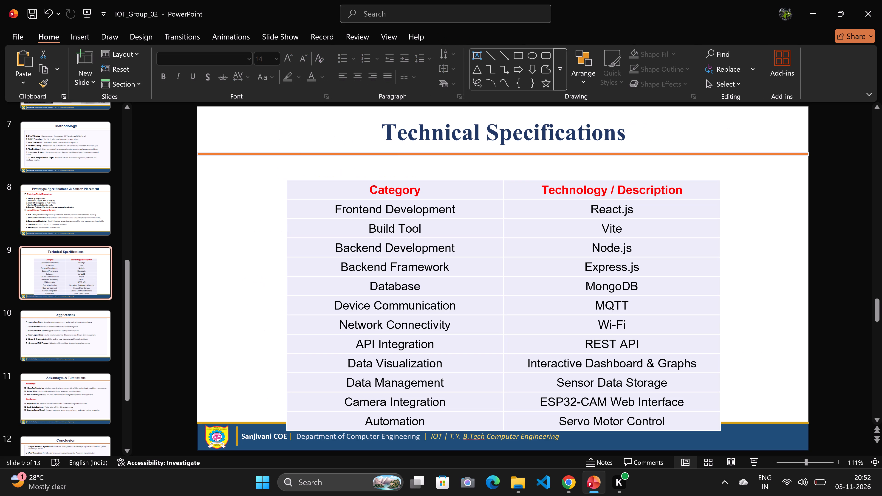
left_click_drag(422, 193, 497, 171)
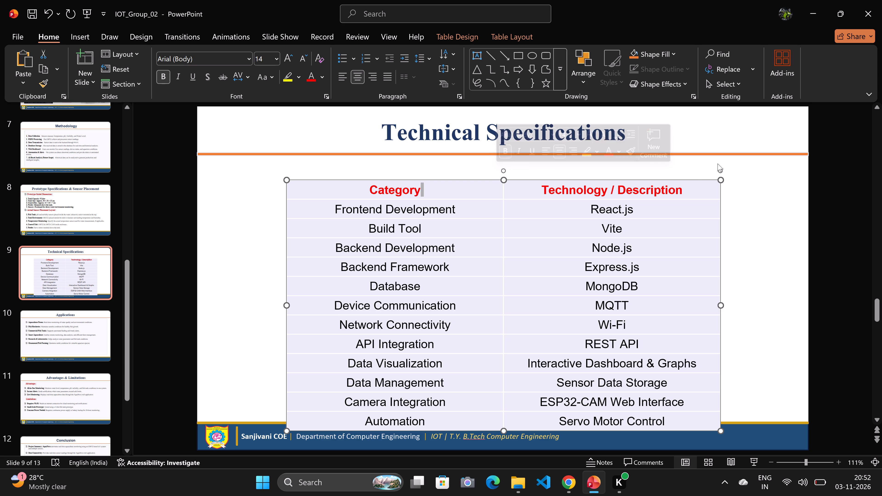
left_click_drag(685, 189, 390, 194)
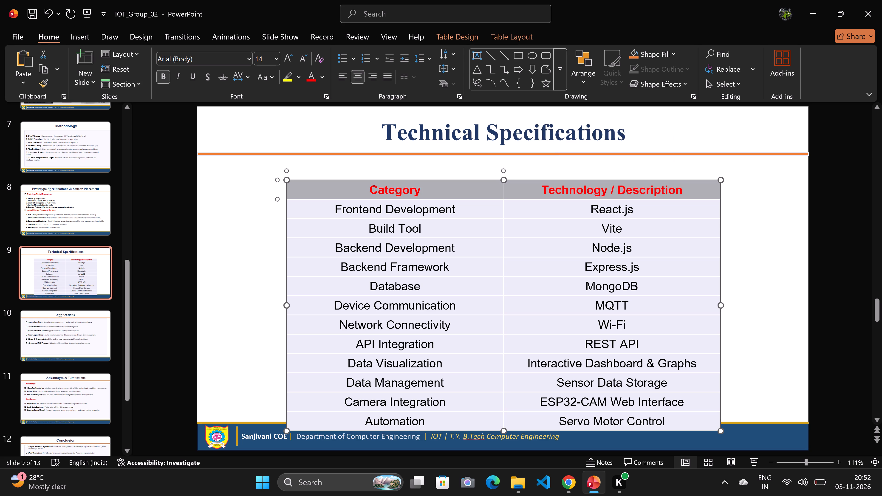
left_click(319, 75)
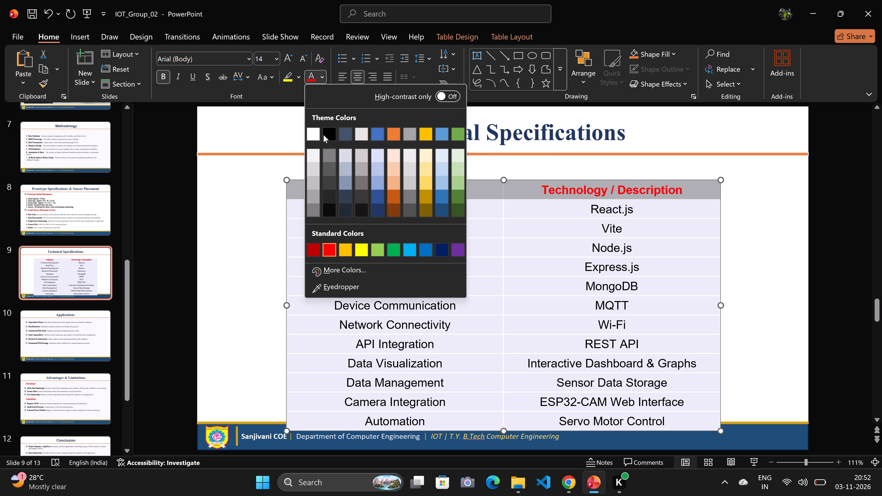
left_click(314, 249)
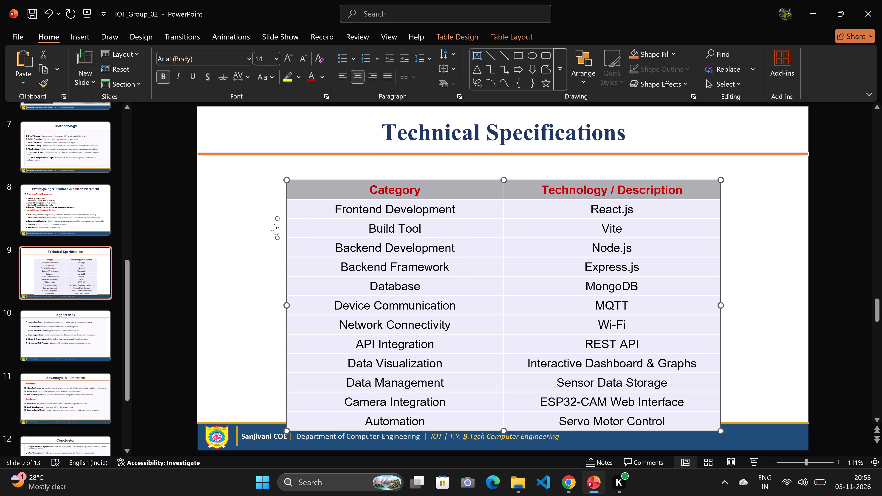
left_click(274, 224)
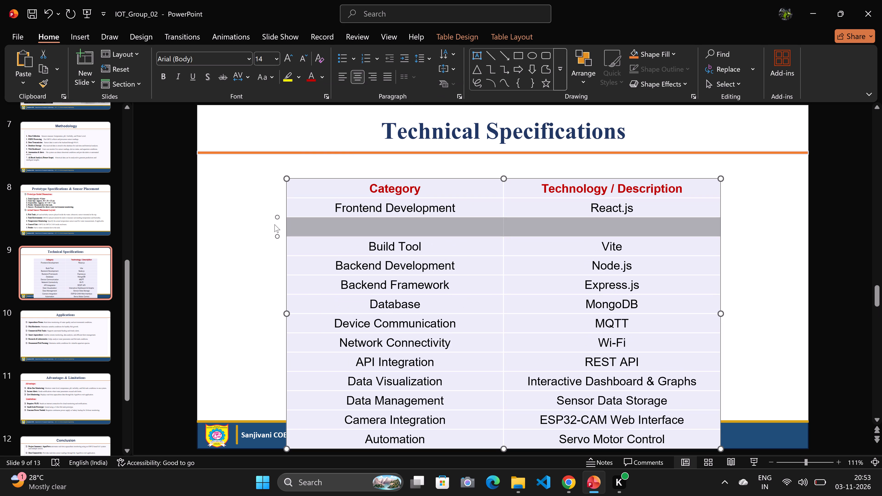
key("ctrl+z")
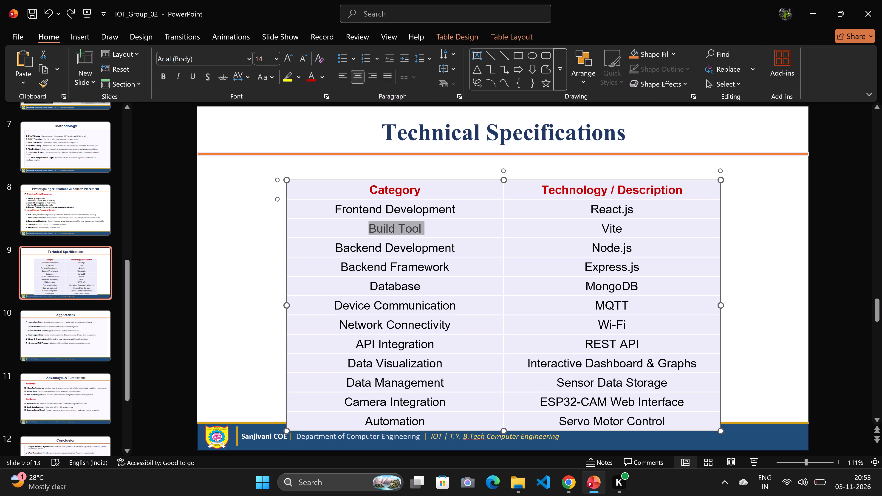
Resize the Technical Specifications table to fit between the orange title line and the footer, and widen it slightly on its left side.
left_click_drag(503, 179, 503, 175)
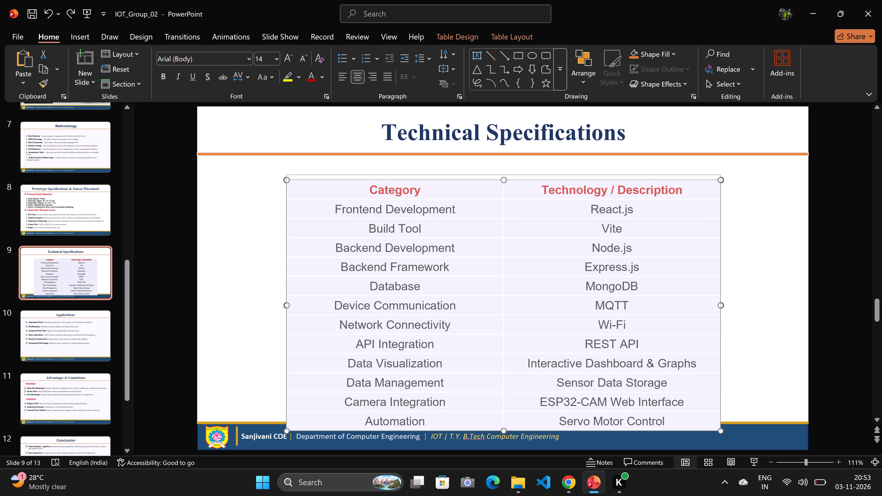
left_click_drag(503, 175, 503, 170)
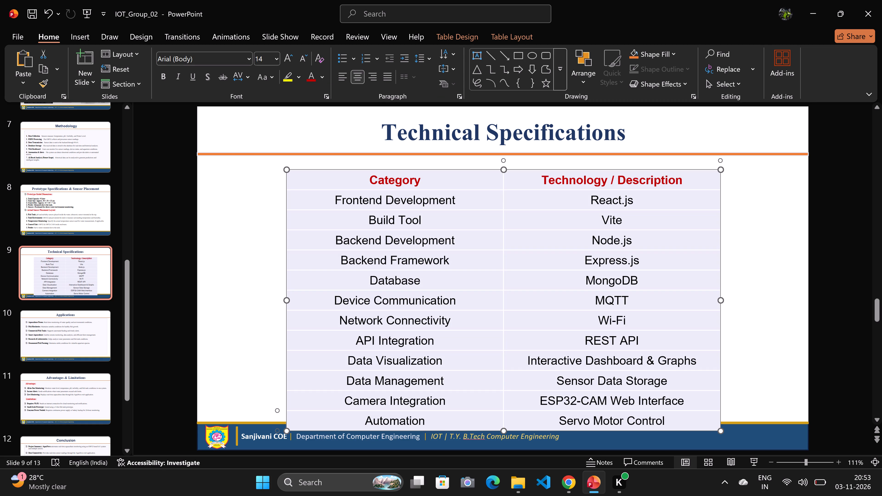
left_click_drag(502, 430, 502, 395)
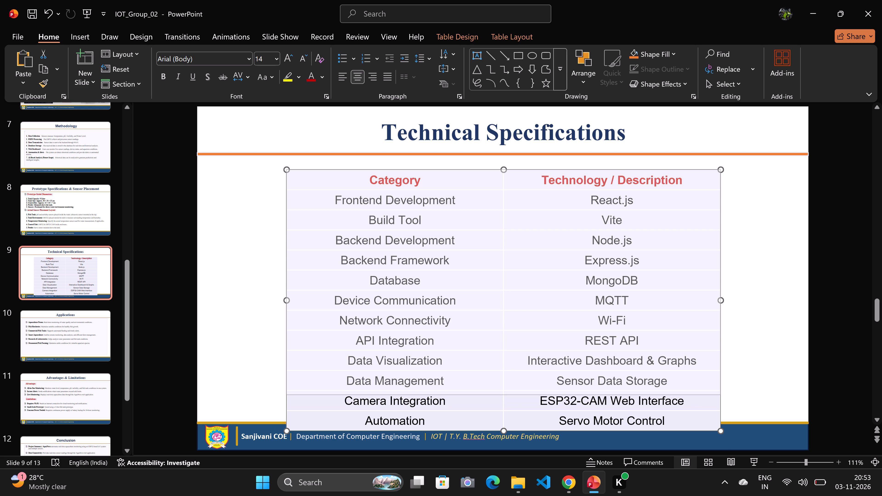
left_click_drag(502, 395, 501, 404)
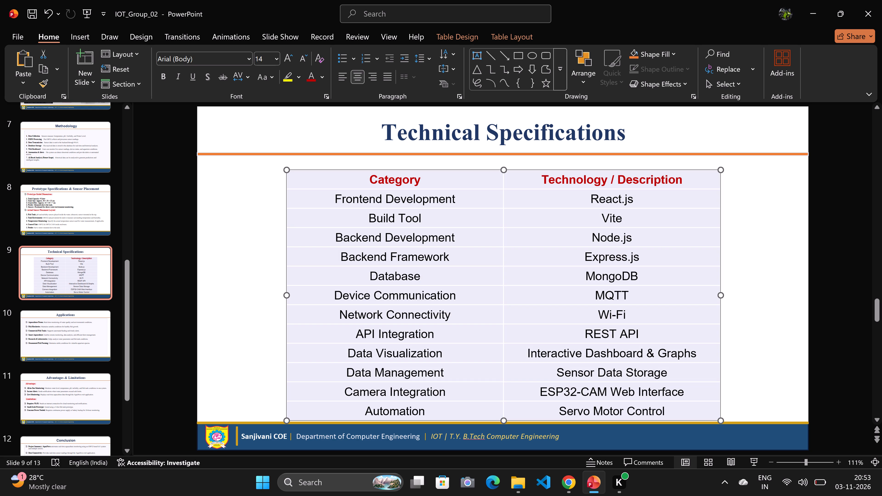
left_click_drag(504, 420, 504, 416)
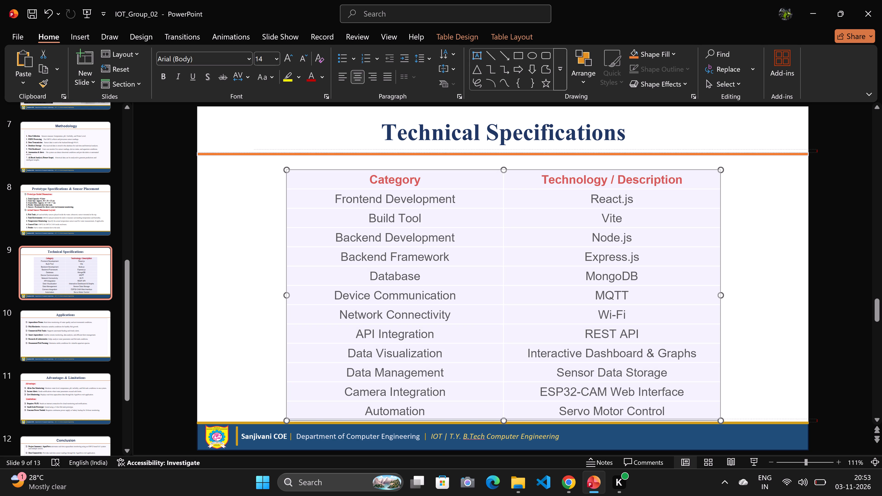
left_click_drag(504, 416, 504, 409)
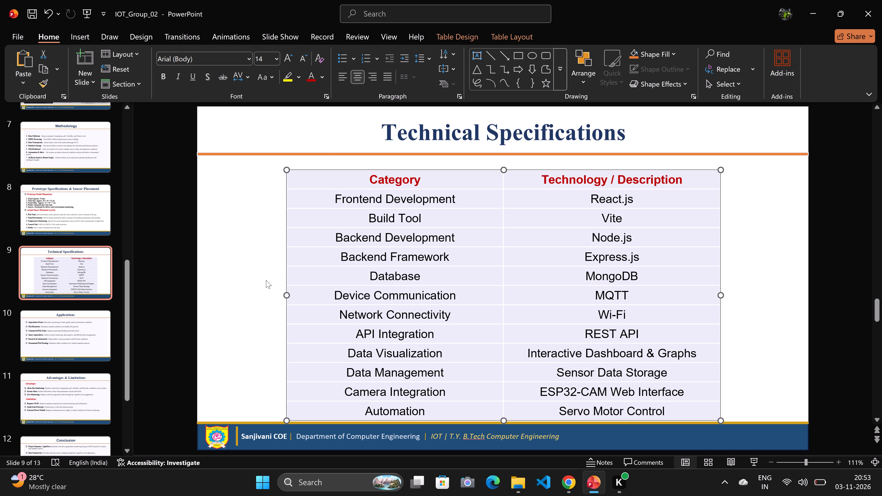
left_click_drag(287, 169, 267, 165)
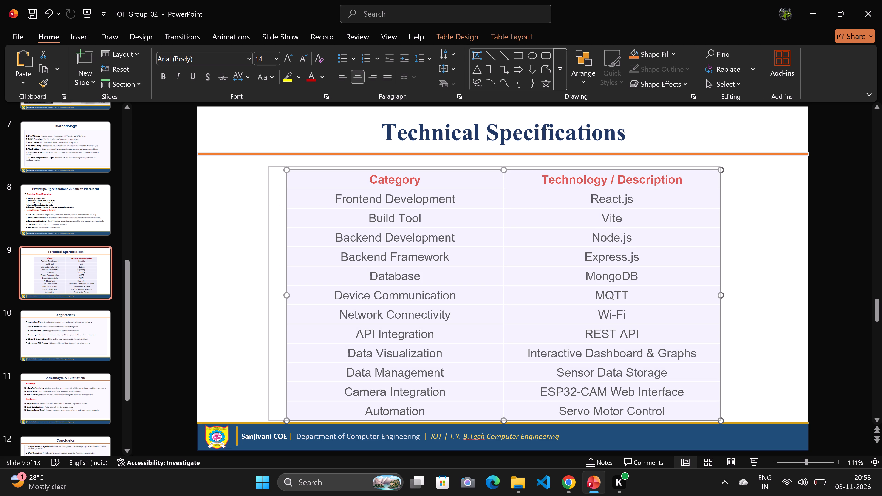
left_click_drag(267, 165, 264, 165)
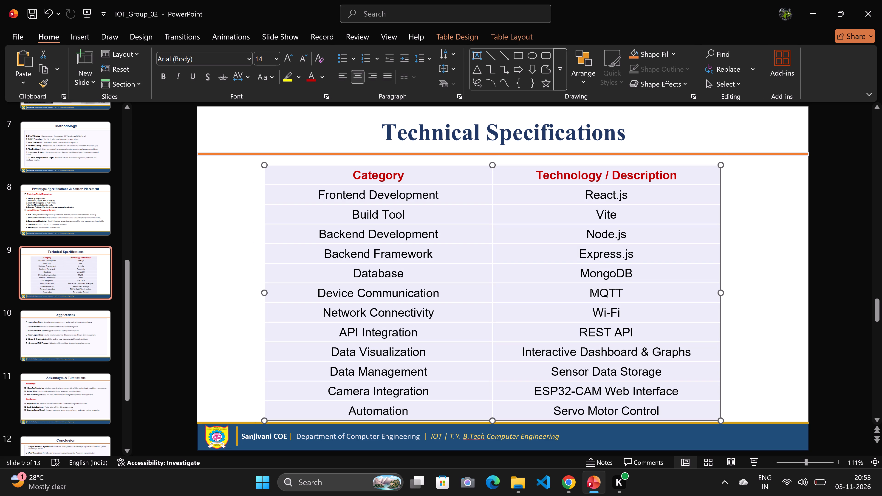
Set the font of all text in the Technical Specifications table to Times New Roman.
left_click_drag(665, 407, 354, 180)
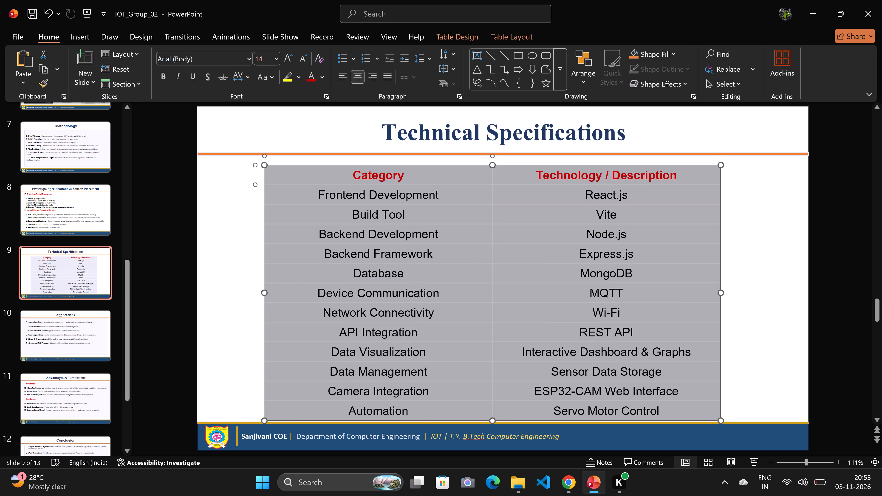
left_click(248, 60)
left_click(257, 147)
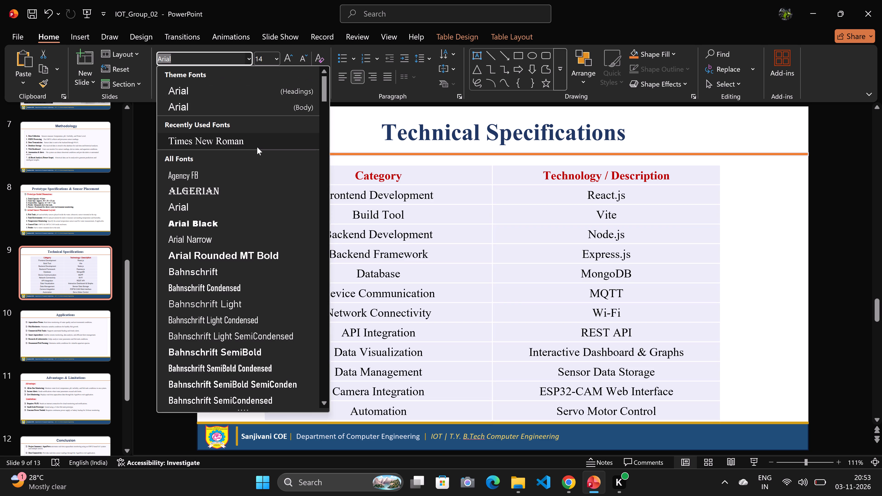
left_click(244, 234)
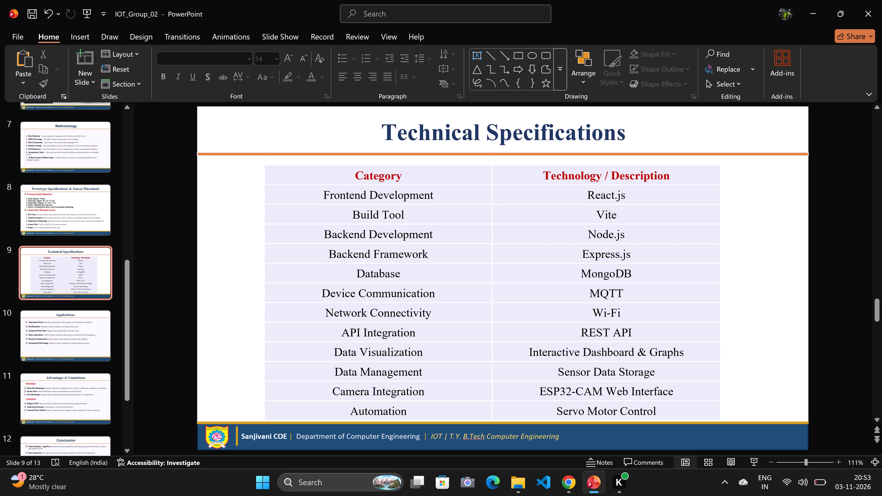
Review the Applications, Advantages & Limitations and Conclusion slides, and look back over the earlier slide thumbnails.
left_click(73, 343)
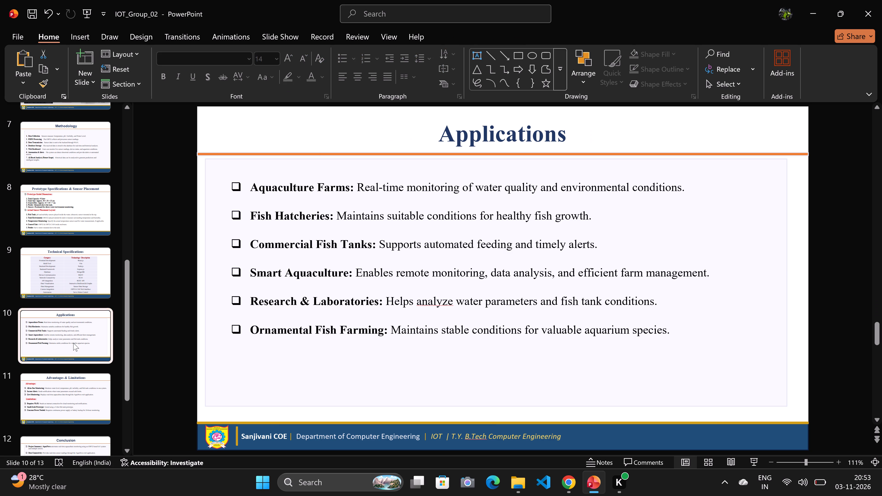
left_click(62, 394)
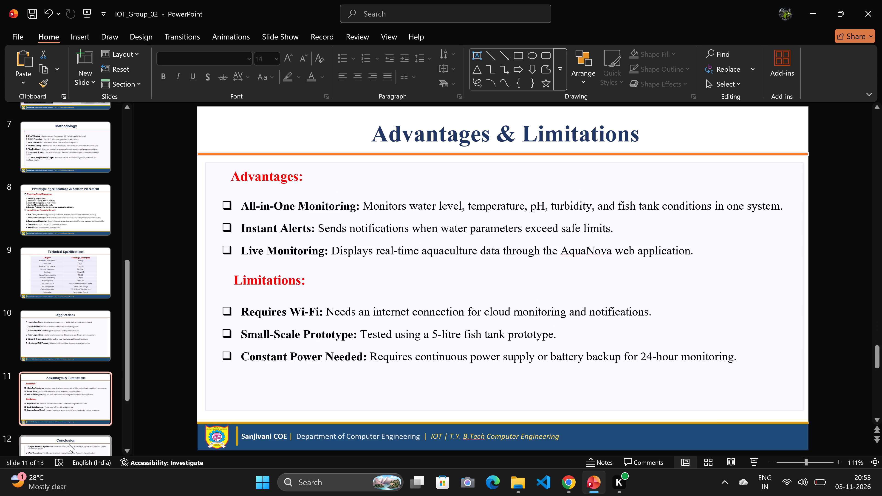
scroll(69, 444, "down", 2)
left_click(70, 344)
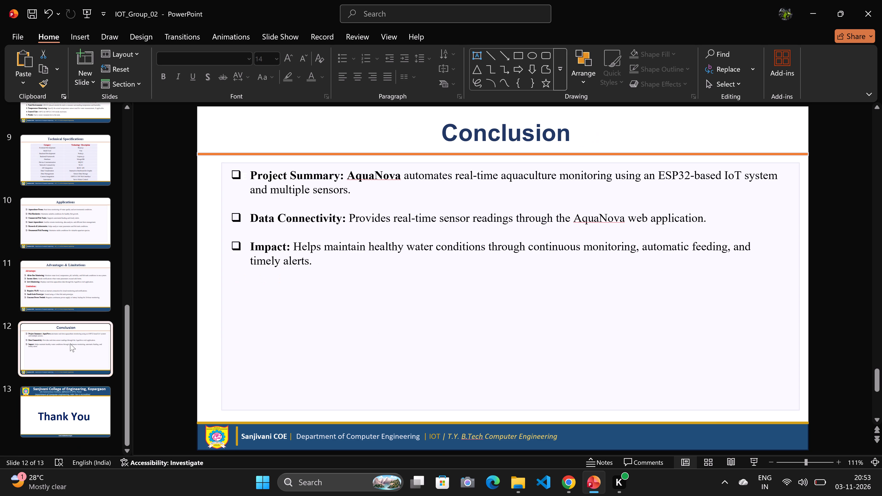
scroll(70, 344, "up", 7)
scroll(72, 232, "up", 2)
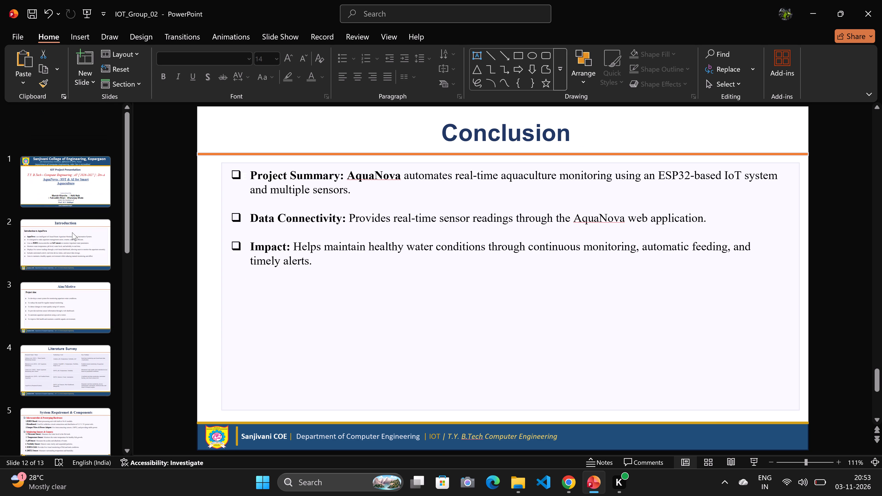
scroll(72, 232, "up", 1)
Save a copy of the presentation in the Downloads folder as IOT_Group_002.
left_click(18, 35)
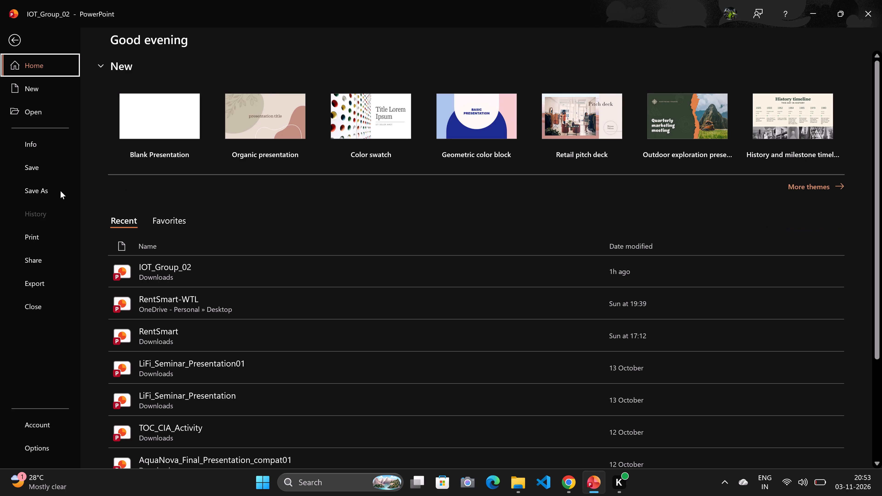
left_click(54, 191)
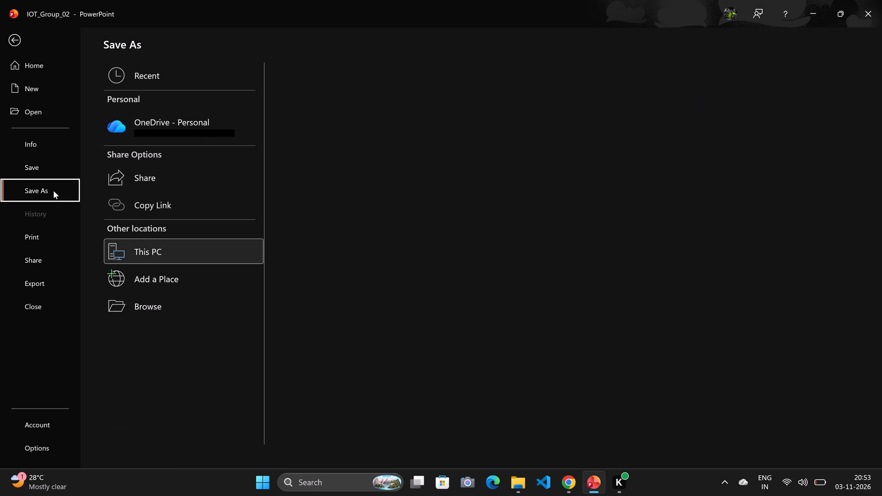
left_click(395, 119)
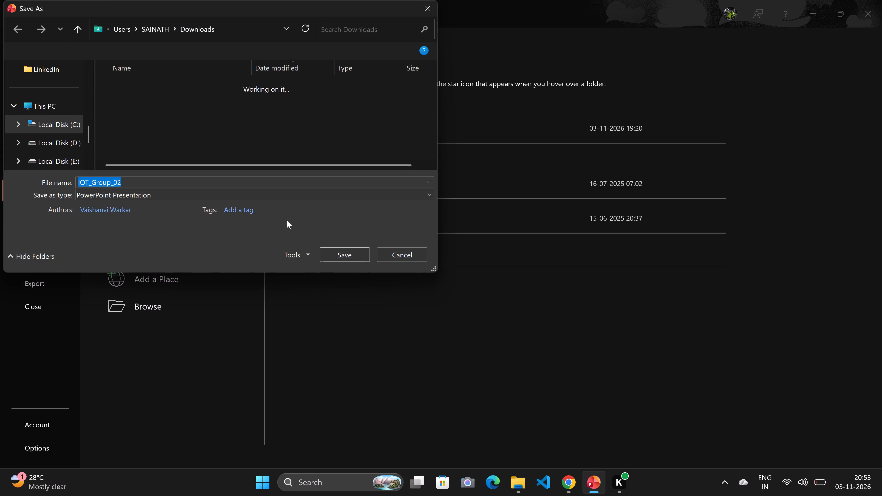
left_click(200, 184)
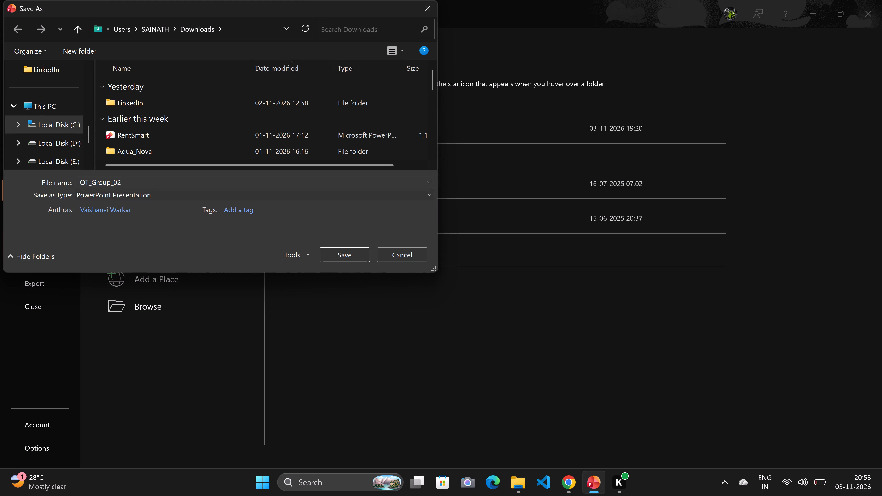
left_click(117, 183)
key("0")
left_click(350, 251)
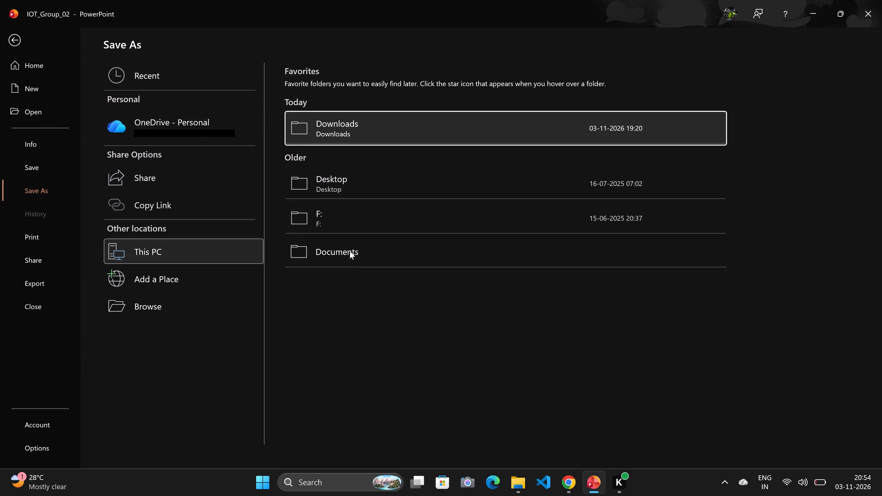